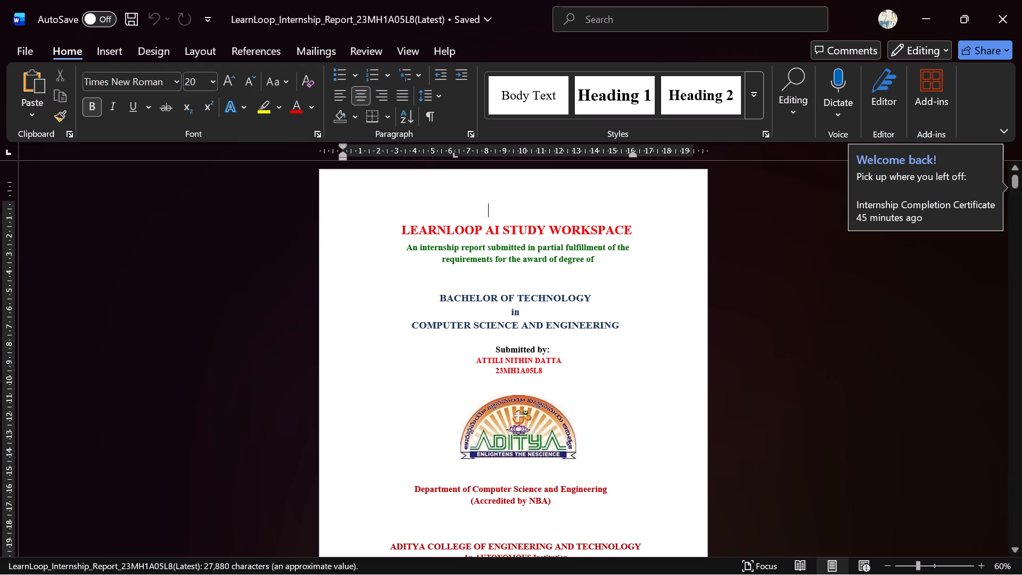
# Try to remove the empty line above the LEARNLOOP AI STUDY WORKSPACE title on the cover page.
pyautogui.scroll(-2, 622, 308)
pyautogui.scroll(2, 622, 308)
pyautogui.scroll(-3, 622, 308)
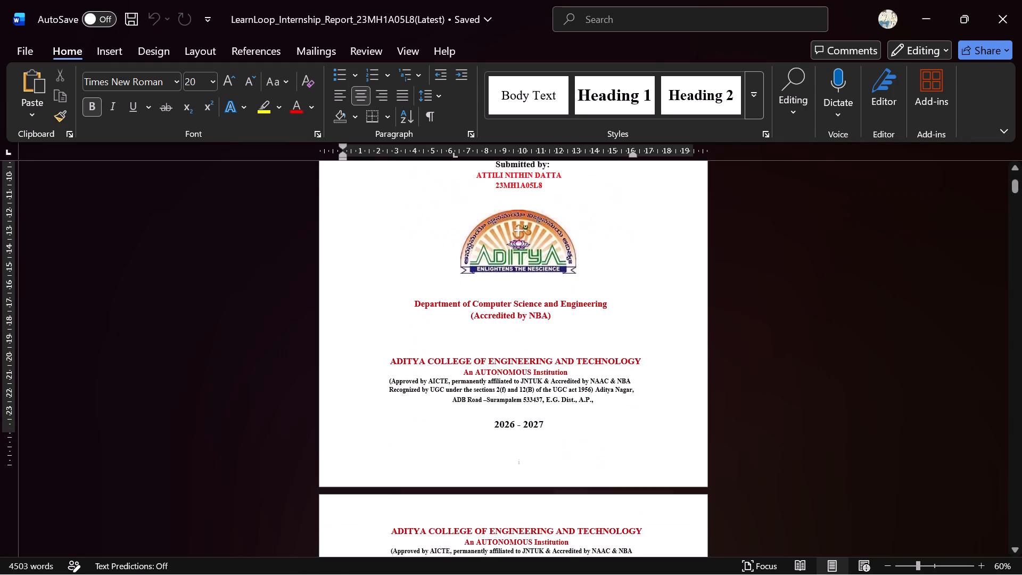
pyautogui.scroll(-3, 622, 308)
pyautogui.scroll(5, 622, 308)
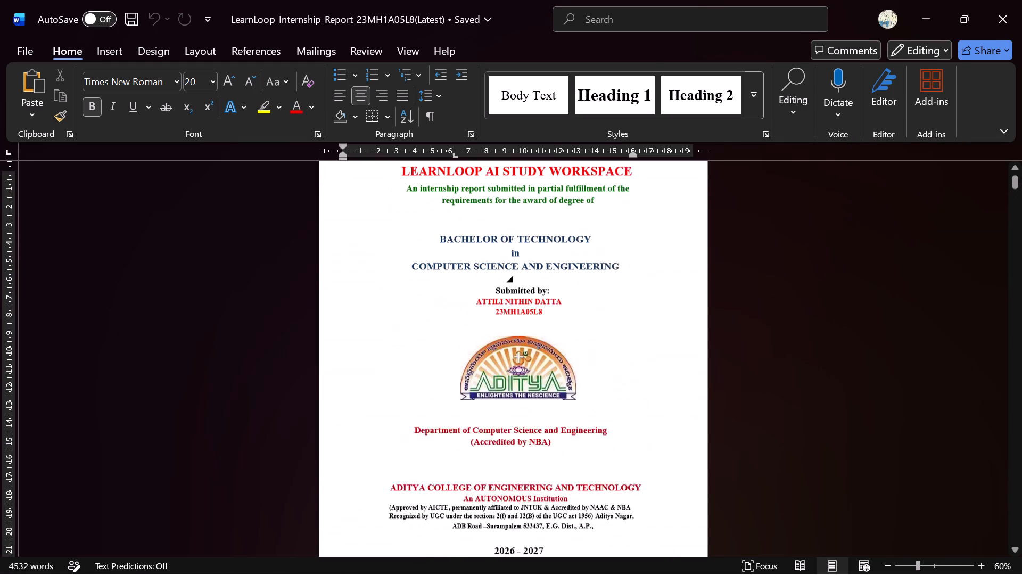
pyautogui.scroll(1, 622, 308)
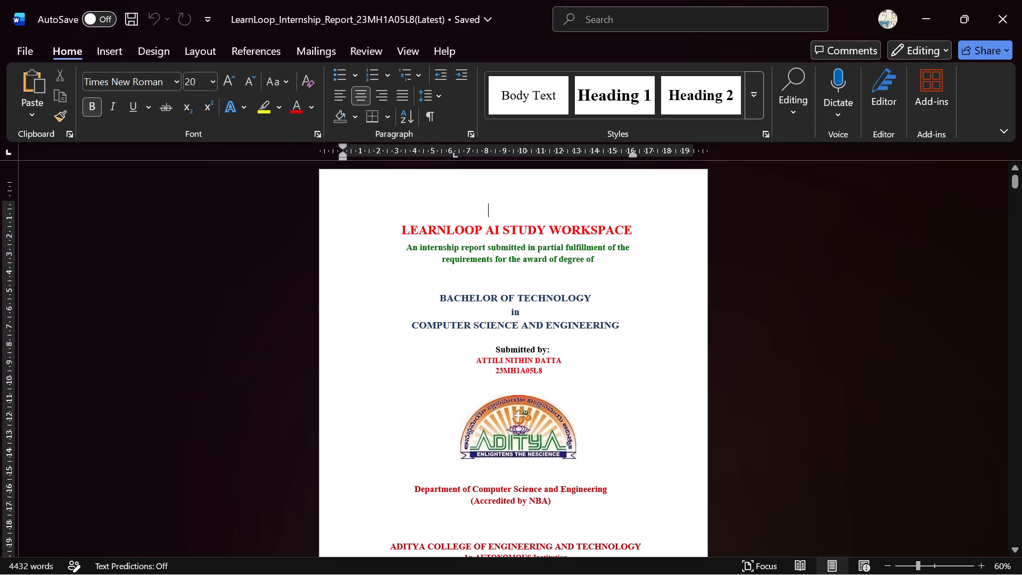
pyautogui.press('BackSpace')
pyautogui.press('BackSpace')
pyautogui.press('BackSpace')
pyautogui.press('BackSpace')
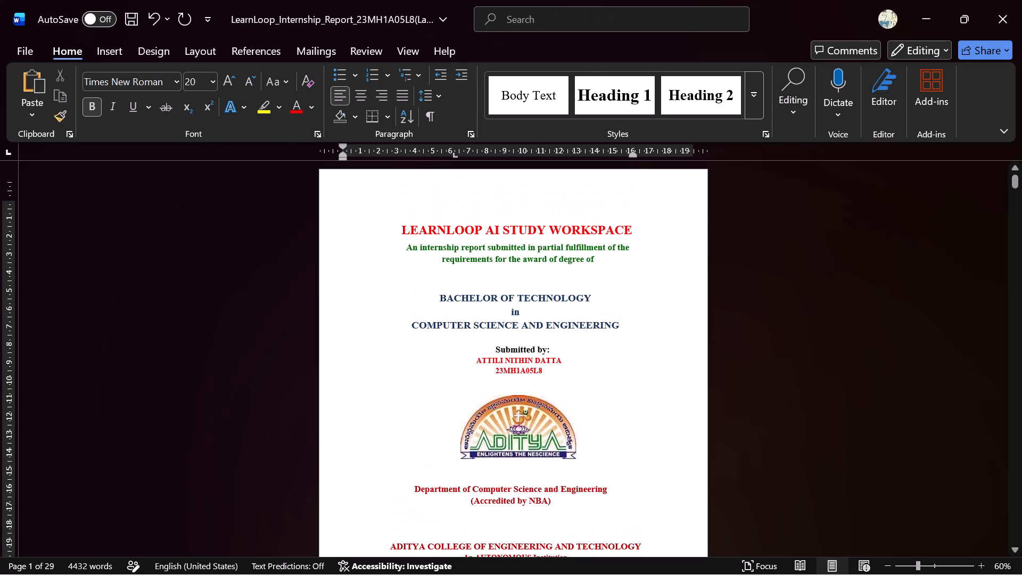
pyautogui.press('BackSpace')
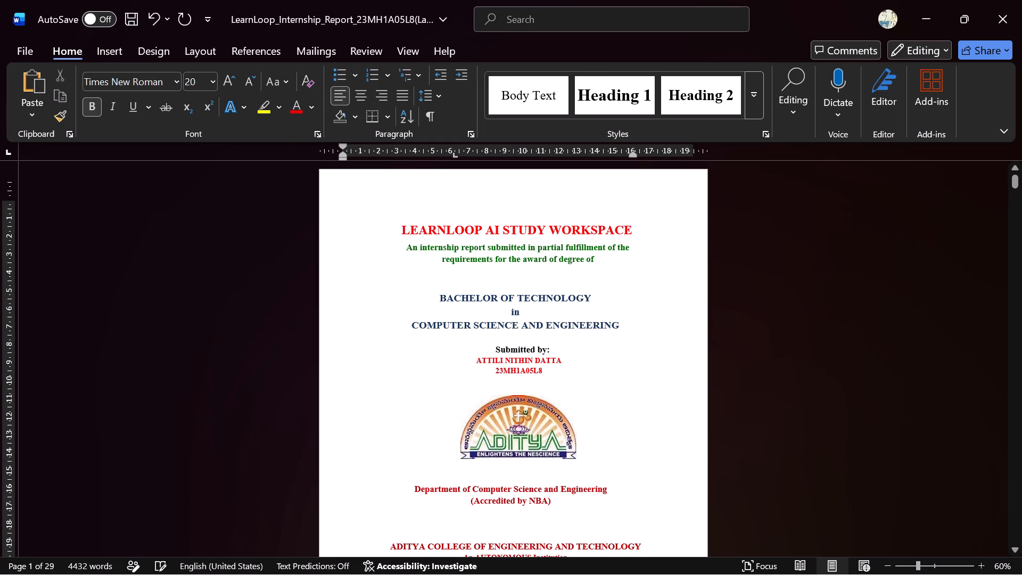
# Reduce the top page margin so the cover page title sits closer to the page's upper edge.
pyautogui.moveTo(5, 201); pyautogui.dragTo(5, 189)
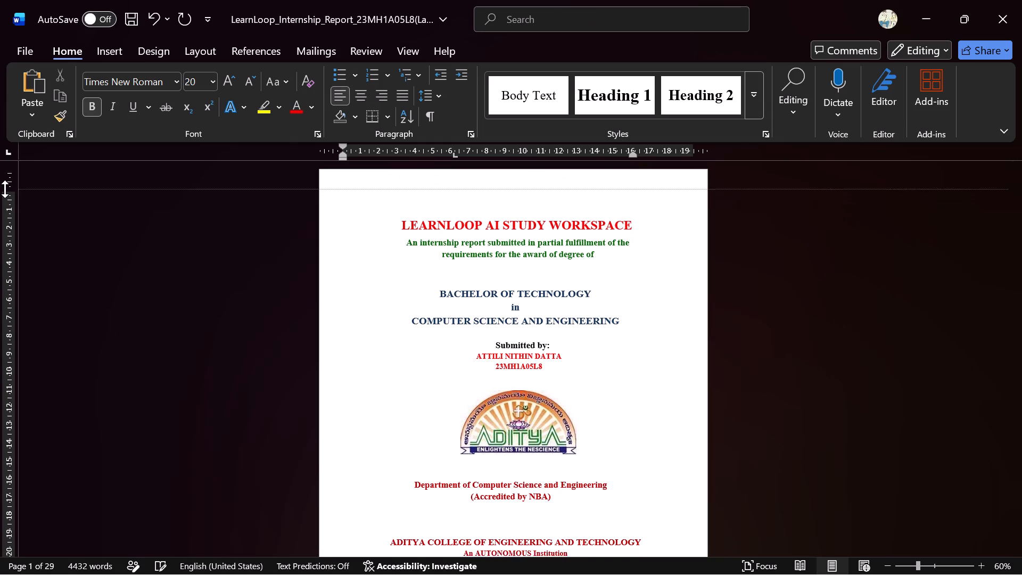
pyautogui.moveTo(5, 189); pyautogui.dragTo(6, 186)
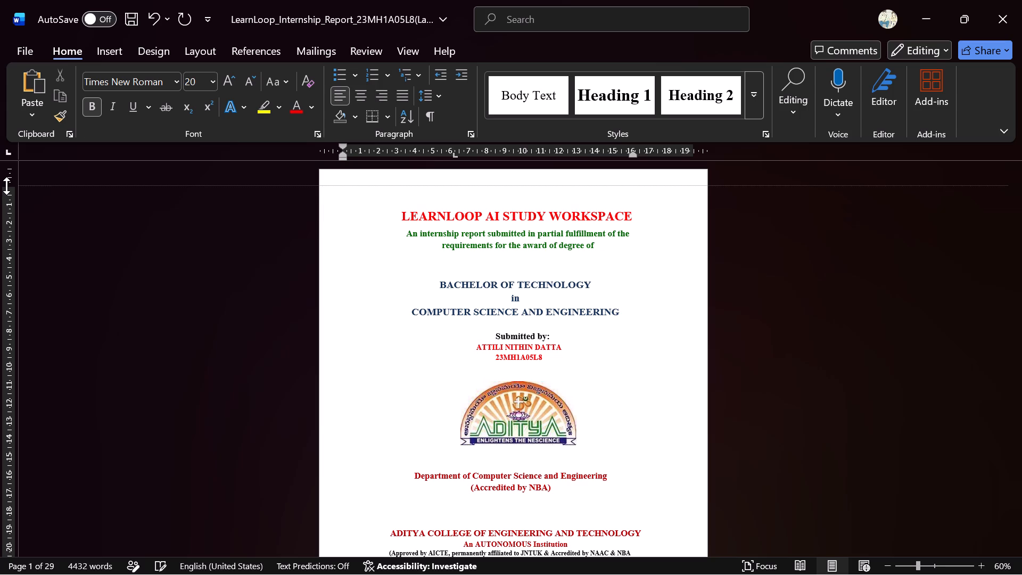
pyautogui.moveTo(6, 186); pyautogui.dragTo(8, 189)
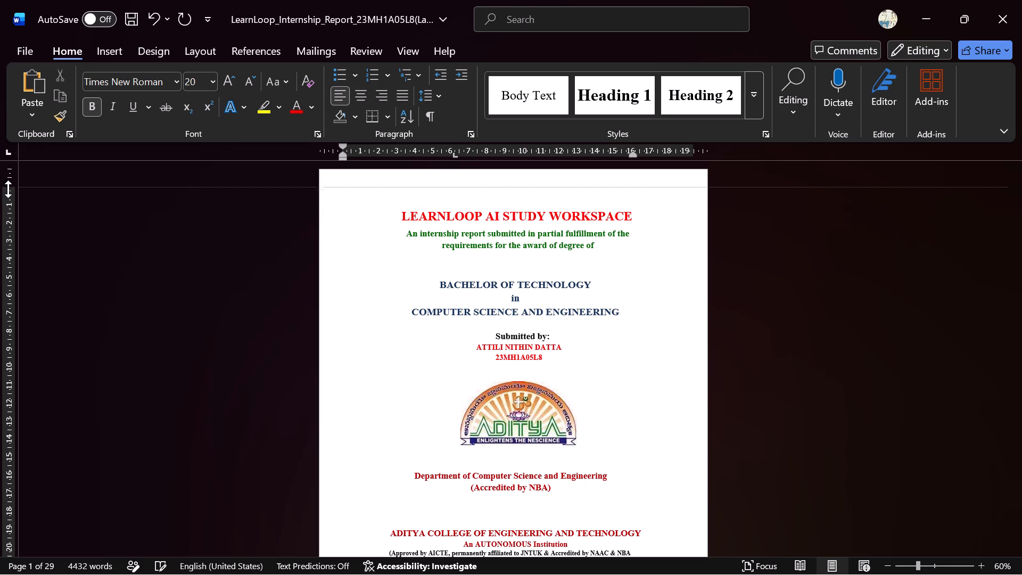
pyautogui.moveTo(8, 189); pyautogui.dragTo(9, 191)
# Add two blank lines below 2026 - 2027 to push the ADITYA COLLEGE OF ENGINEERING AND TECHNOLOGY heading onto the second page.
pyautogui.scroll(-1, 180, 289)
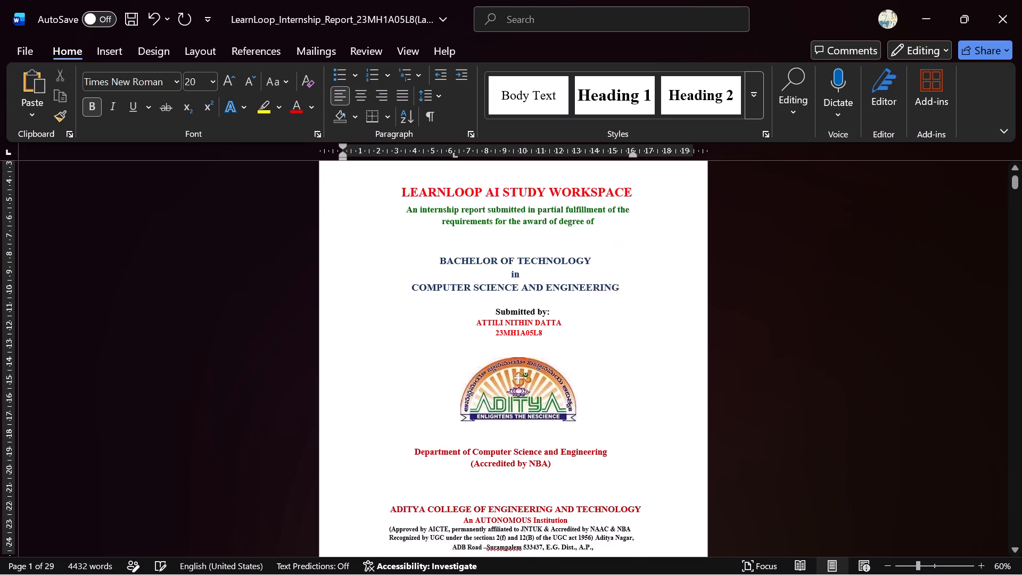
pyautogui.scroll(-1, 180, 289)
pyautogui.scroll(-1, 334, 393)
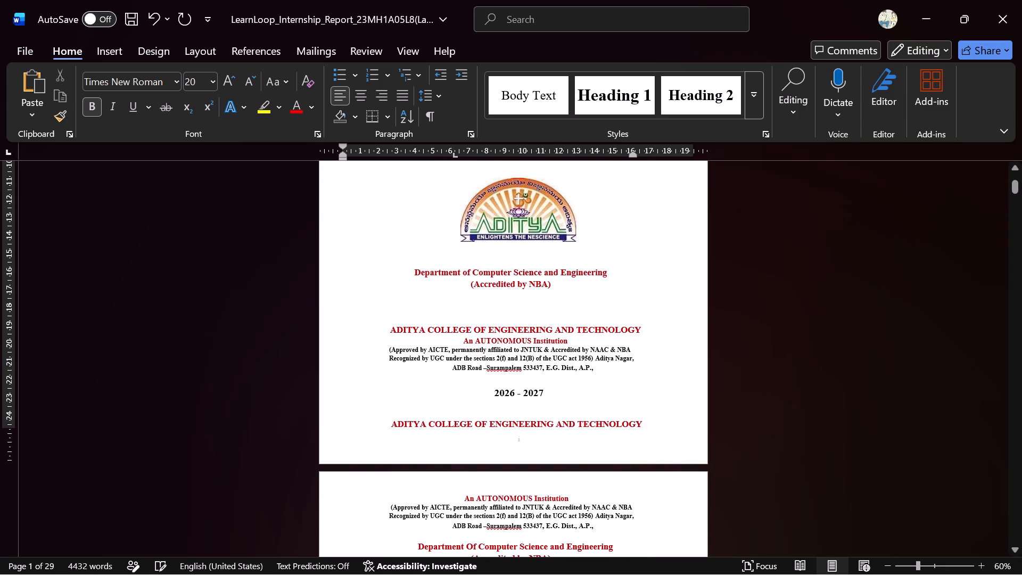
pyautogui.click(380, 417)
pyautogui.press('Return')
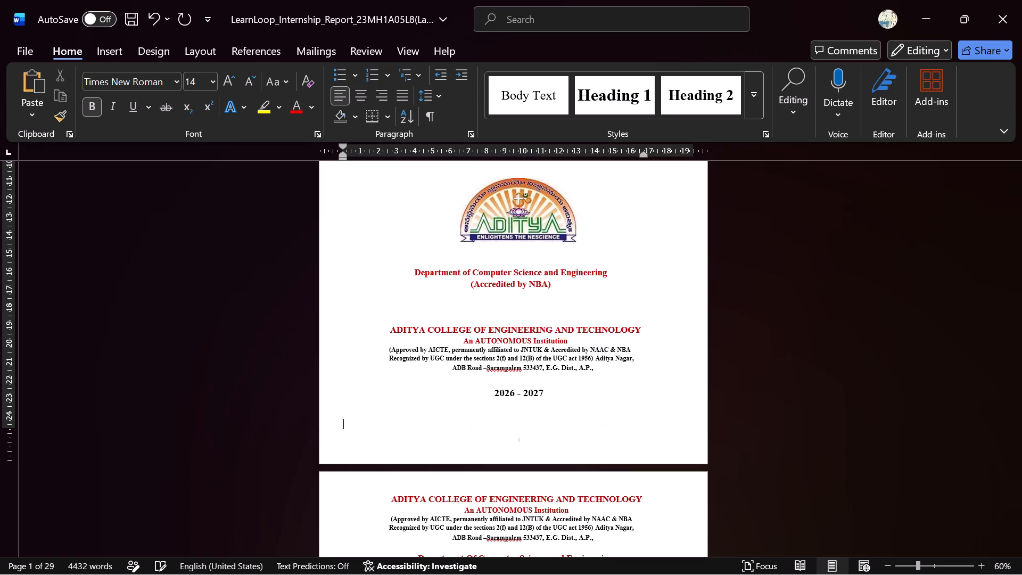
pyautogui.press('Return')
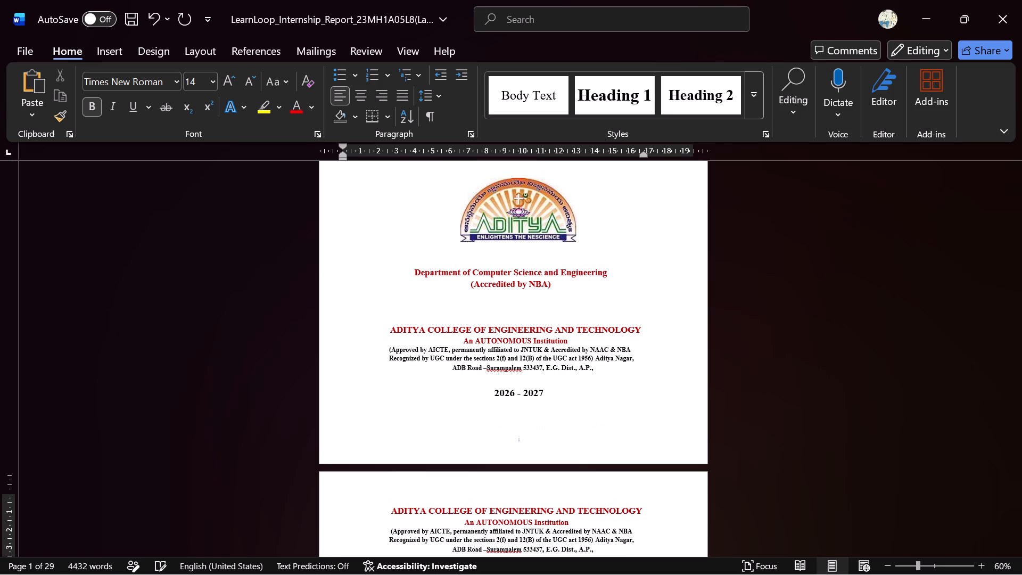
# Review the report's pages from the certificate through to the tables in section 5, Weekly Overview of Internship Activities.
pyautogui.scroll(-6, 380, 417)
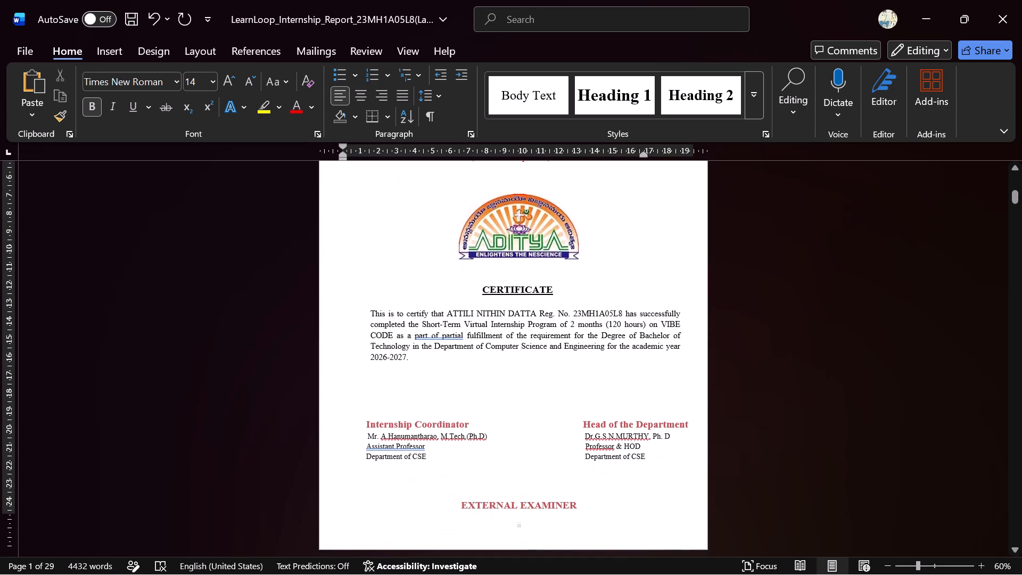
pyautogui.scroll(-5, 380, 417)
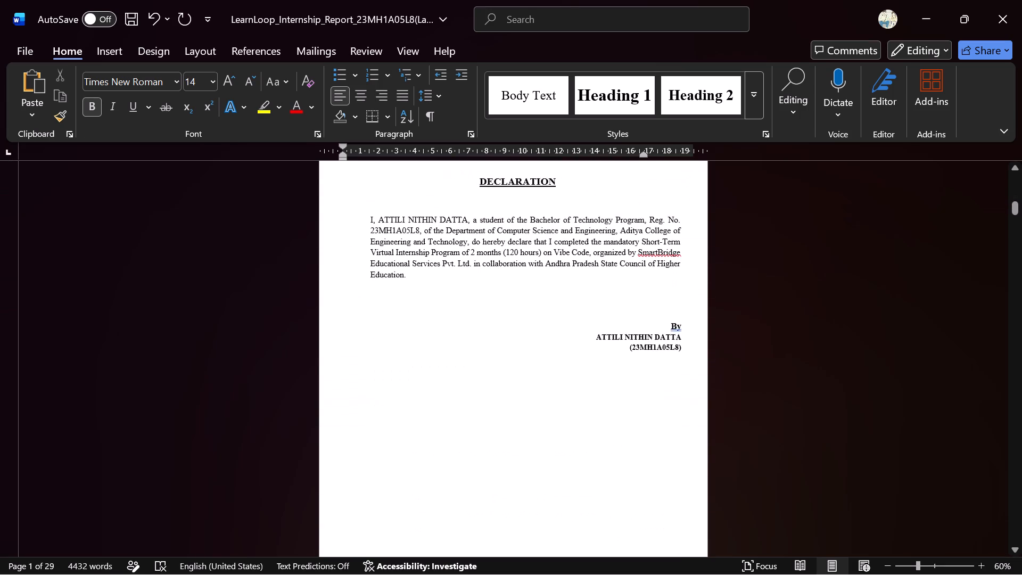
pyautogui.scroll(-8, 380, 417)
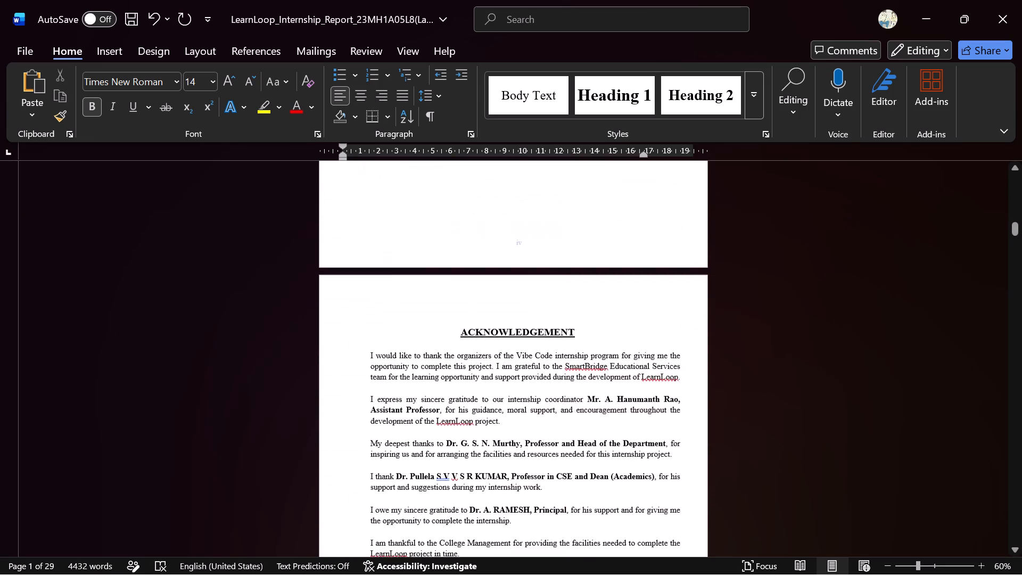
pyautogui.scroll(-7, 380, 417)
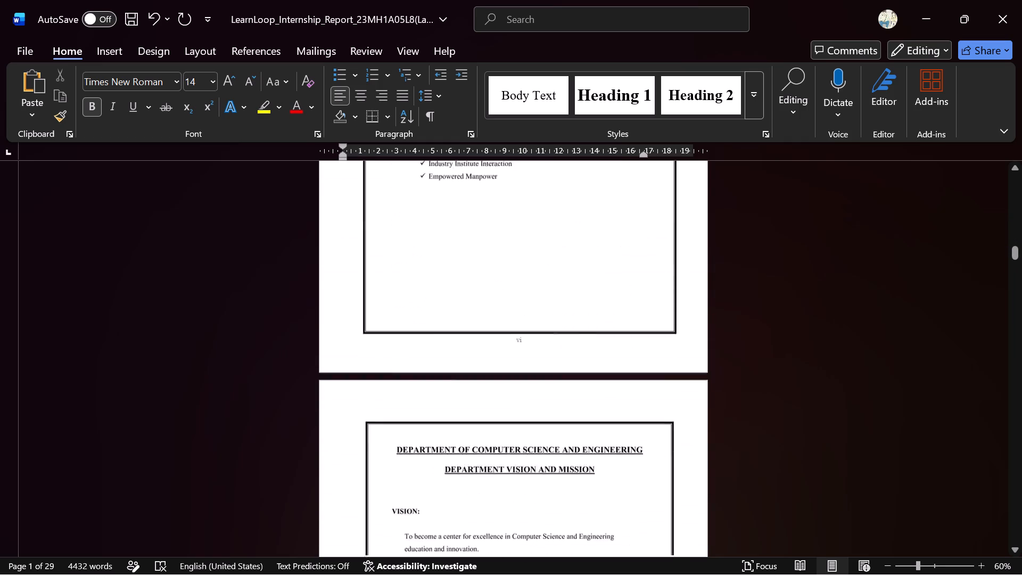
pyautogui.scroll(-1, 380, 417)
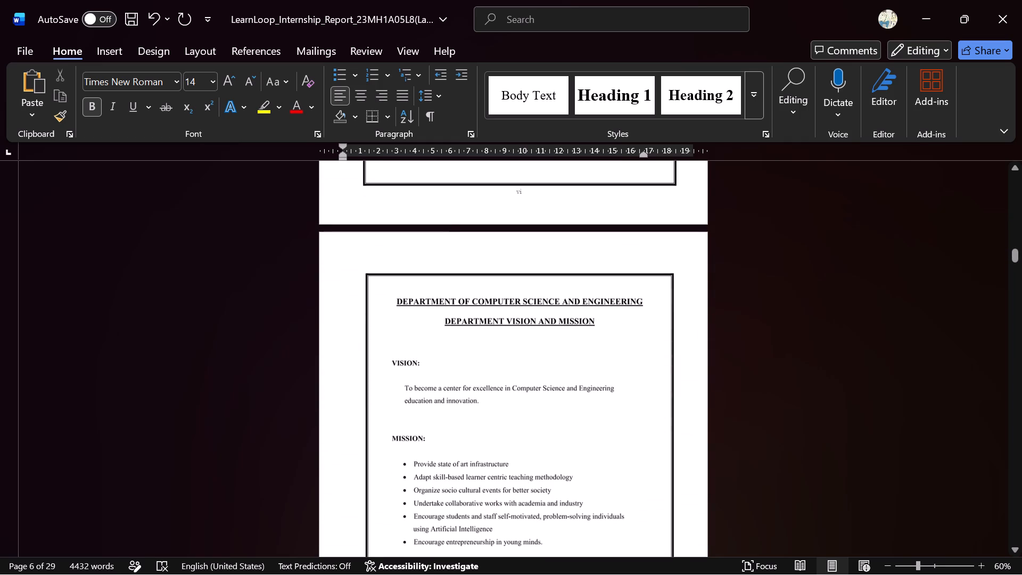
pyautogui.scroll(-5, 380, 417)
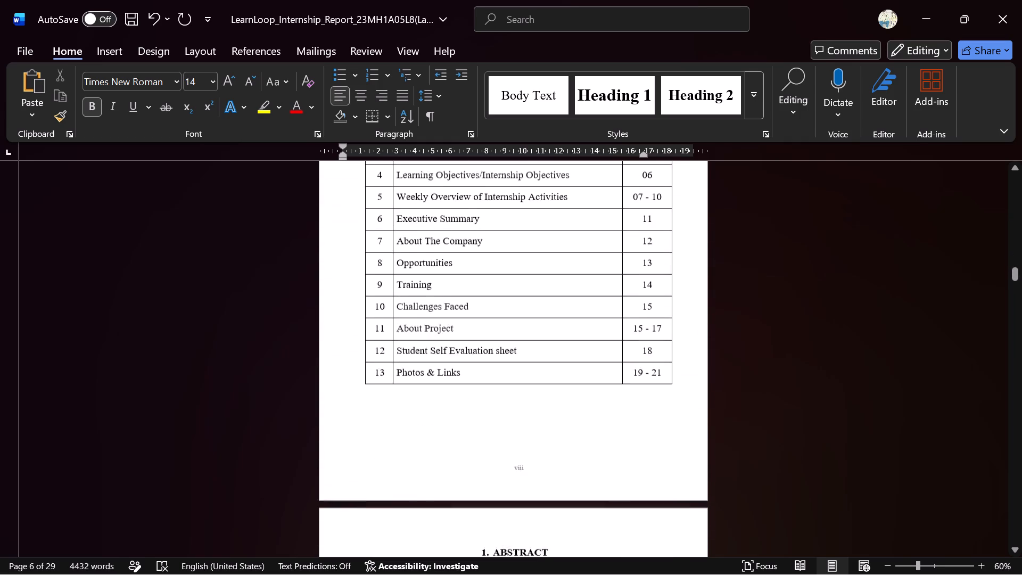
pyautogui.scroll(-7, 380, 417)
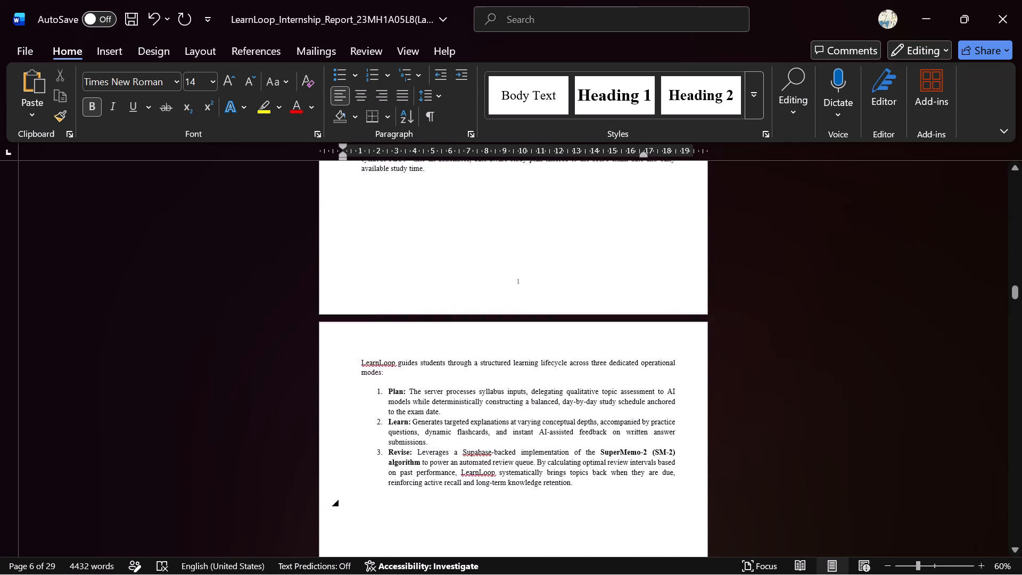
pyautogui.scroll(-8, 380, 417)
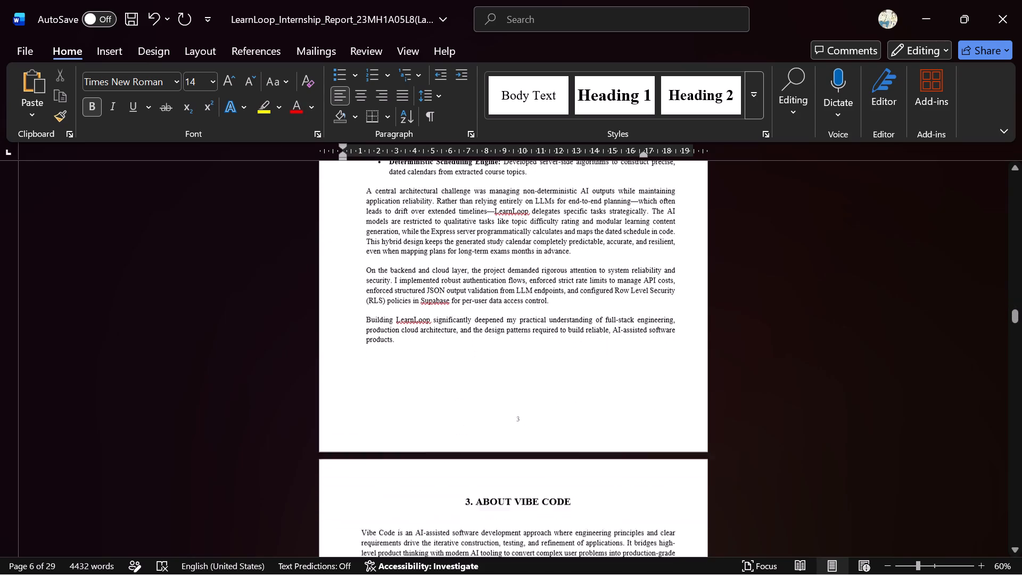
pyautogui.scroll(-8, 380, 417)
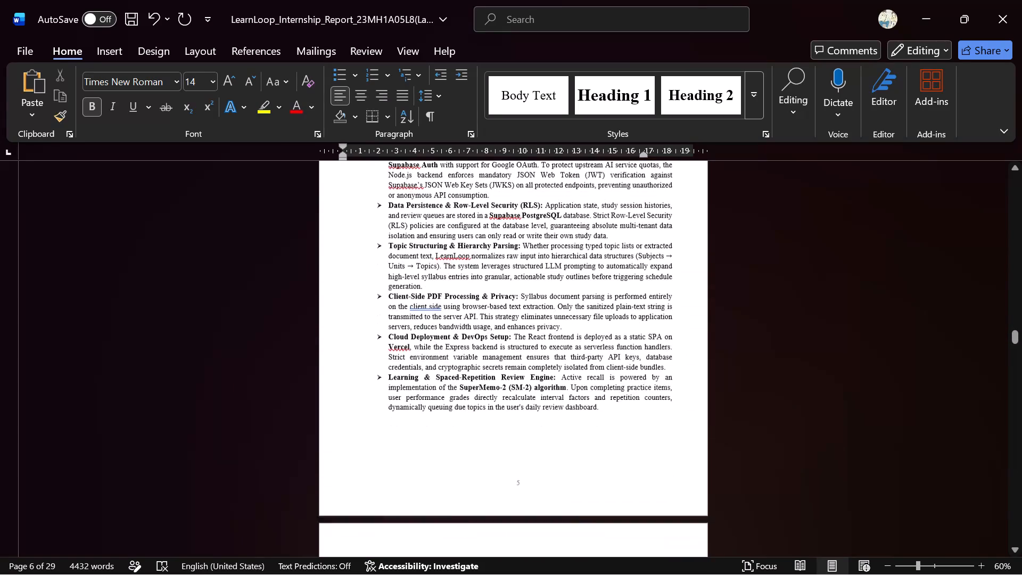
pyautogui.scroll(-5, 380, 417)
pyautogui.scroll(1, 380, 417)
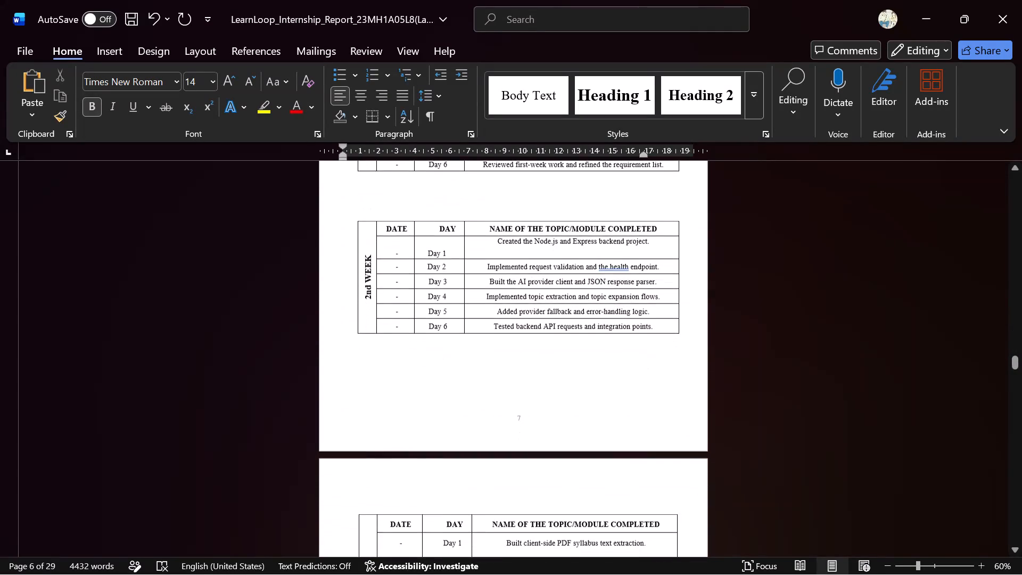
pyautogui.scroll(2, 380, 417)
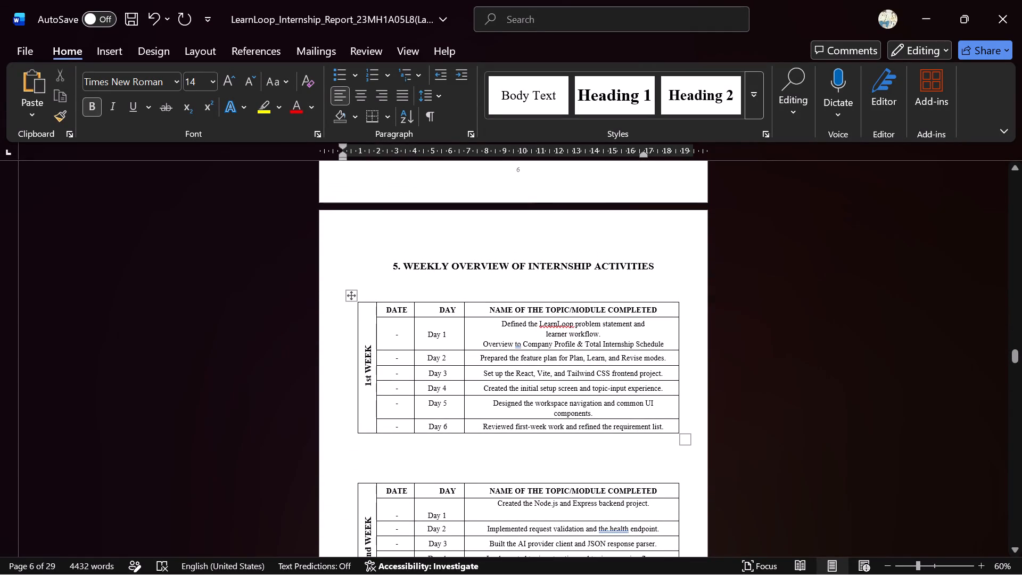
# Replace the dashes in the 1st WEEK table's date column with 4/5/2025 for Day 1 and 5/5/2025 for Day 2.
pyautogui.click(402, 334)
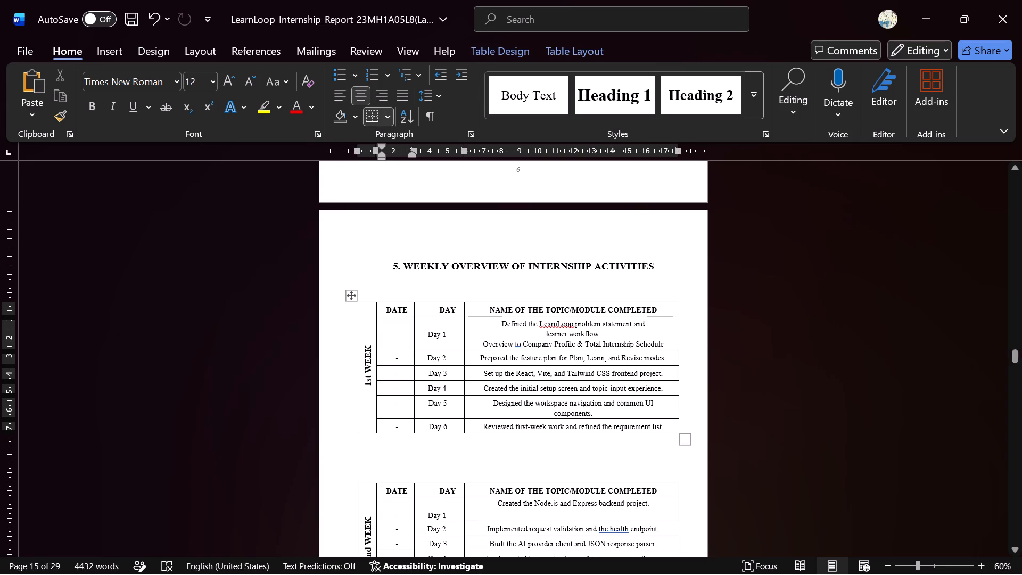
pyautogui.press('BackSpace')
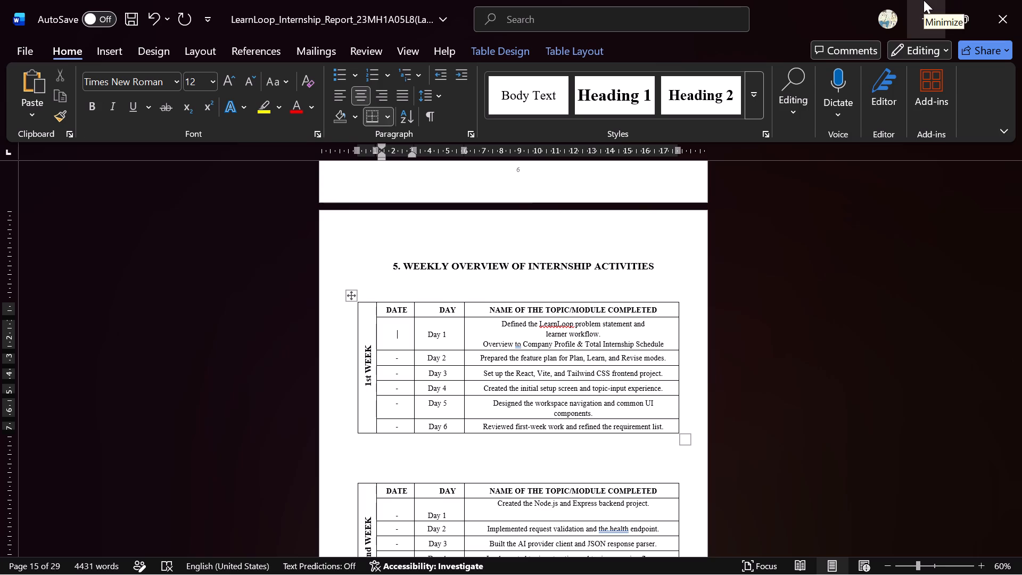
pyautogui.write('4/')
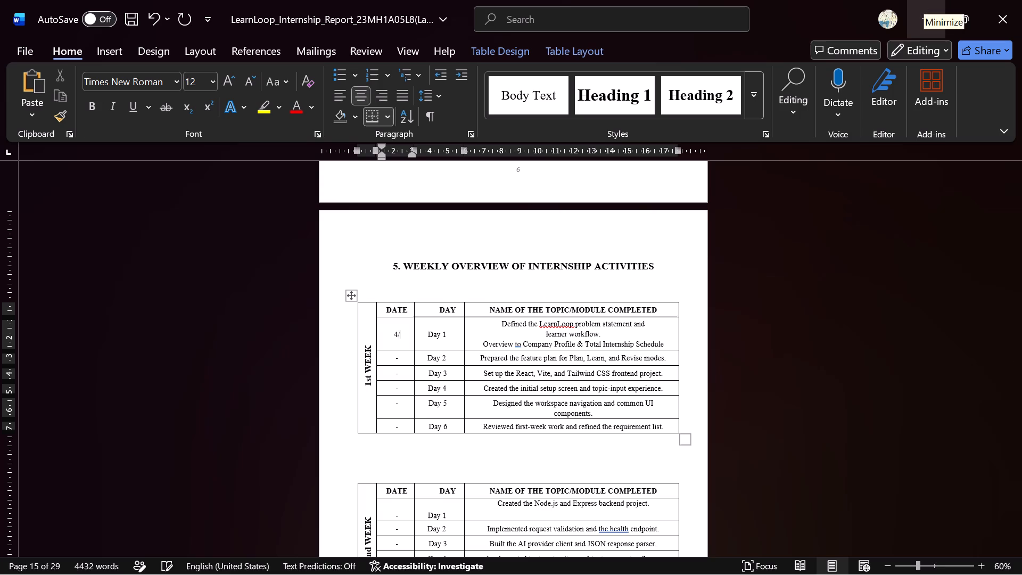
pyautogui.write('5/')
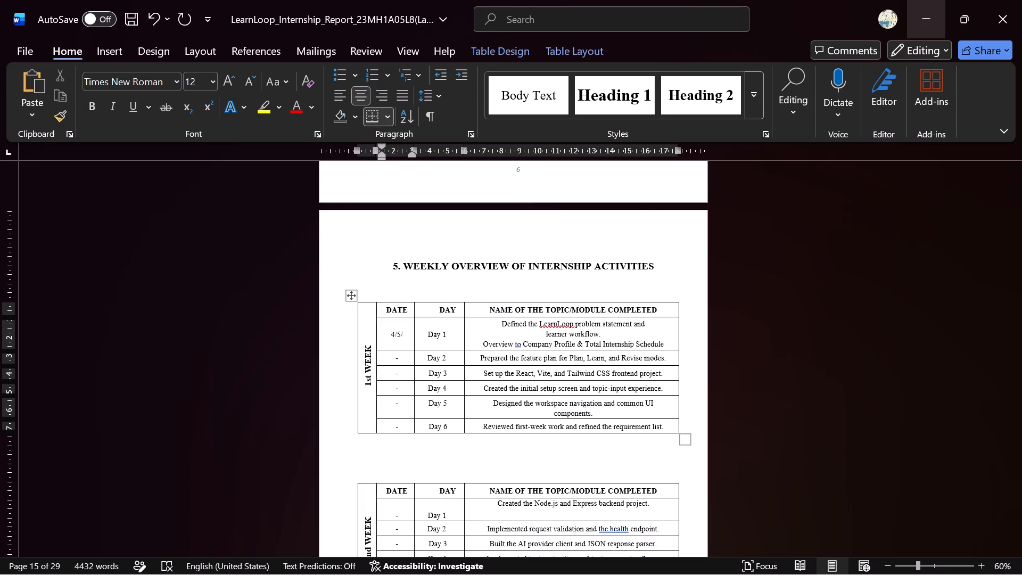
pyautogui.write('2025')
pyautogui.press('Down')
pyautogui.press('BackSpace')
pyautogui.write('5/')
pyautogui.write('5/')
pyautogui.write('2025')
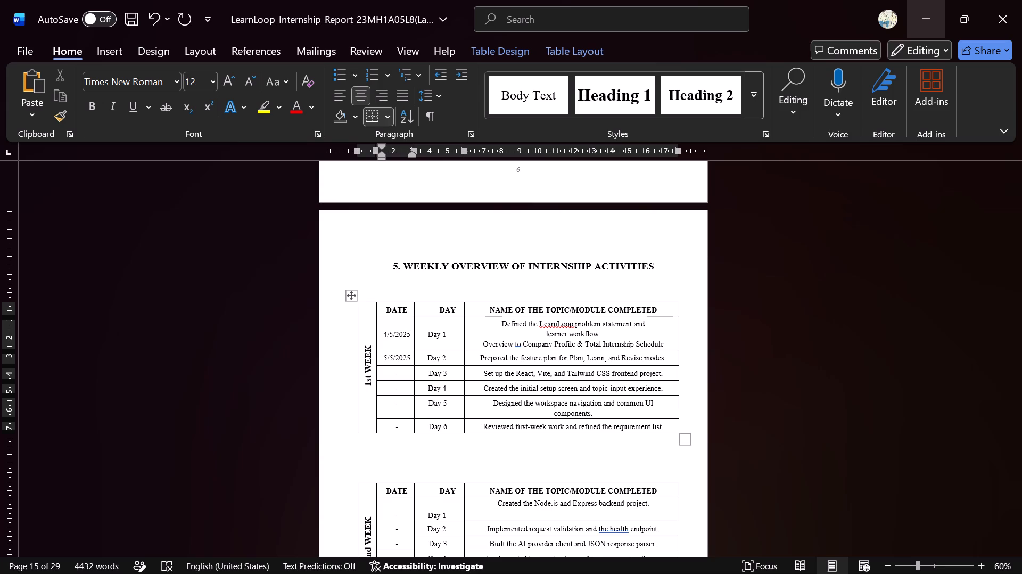
# Shorten the years in the 1st WEEK table to two digits, giving 5/5/25 for Day 2 and 4/5/25 for Day 1.
pyautogui.press('BackSpace')
pyautogui.press('BackSpace')
pyautogui.press('BackSpace')
pyautogui.press('BackSpace')
pyautogui.press('2')
pyautogui.press('5')
pyautogui.press('Up')
pyautogui.press('BackSpace')
pyautogui.press('BackSpace')
# Replace the dashes in the 1st WEEK table's date column with 6/5/25 for Day 3 and 7/5/25 for Day 4.
pyautogui.press('Down')
pyautogui.press('Down')
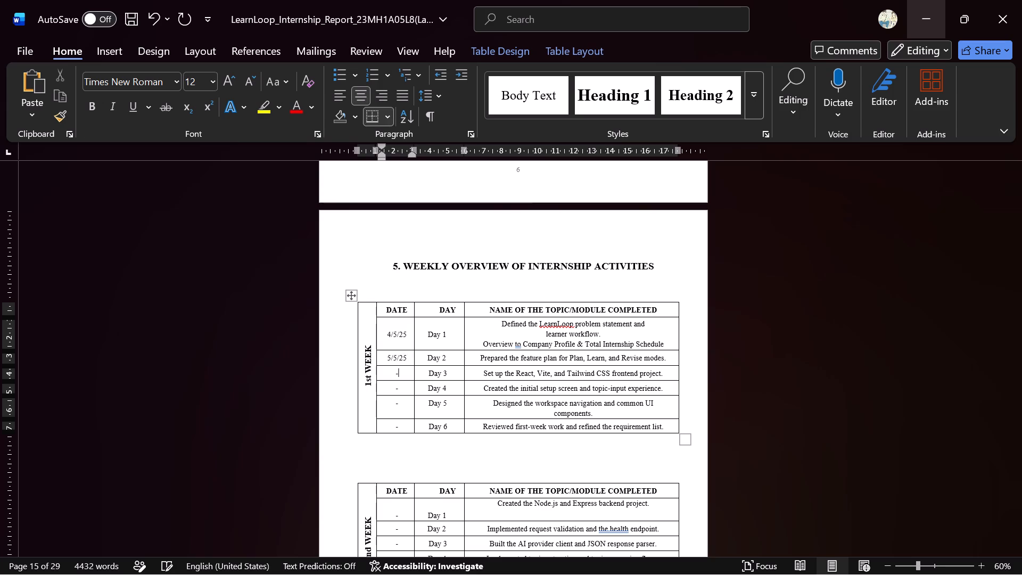
pyautogui.press('BackSpace')
pyautogui.write('6/5/')
pyautogui.write('25')
pyautogui.press('Down')
pyautogui.press('BackSpace')
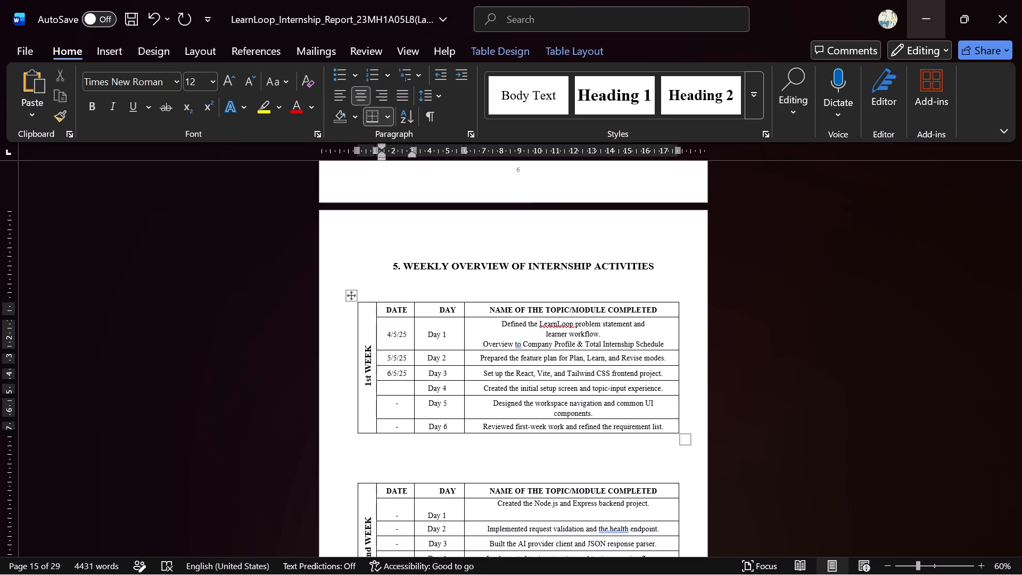
pyautogui.press('7')
pyautogui.write('/5/')
pyautogui.write('25')
# Replace the remaining 1st WEEK date dashes with 8/5/25 for Day 5 and 9/5/25 for Day 6.
pyautogui.press('Down')
pyautogui.press('BackSpace')
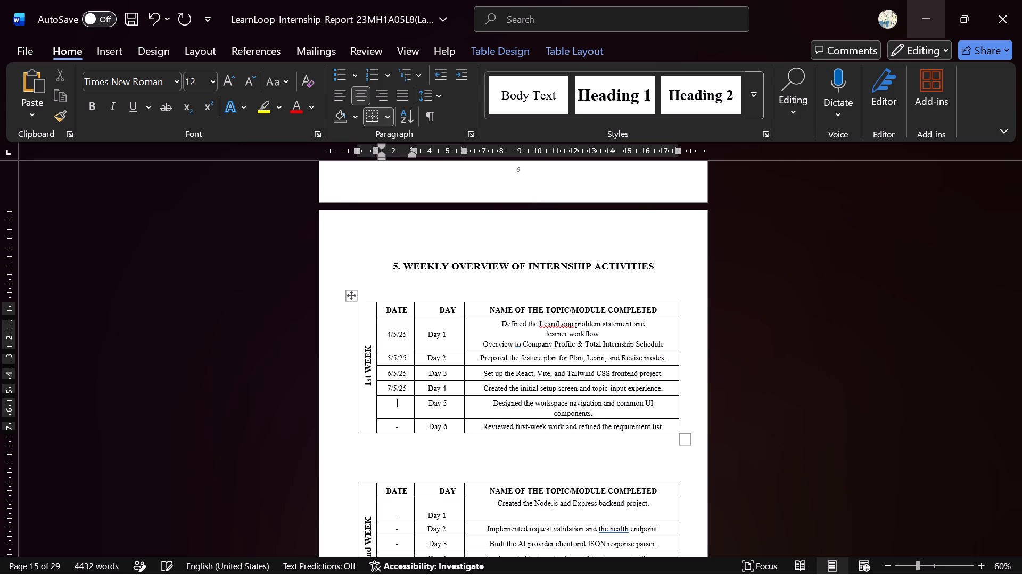
pyautogui.write('8/')
pyautogui.write('5/')
pyautogui.write('25')
pyautogui.press('Down')
pyautogui.press('BackSpace')
pyautogui.write('9/')
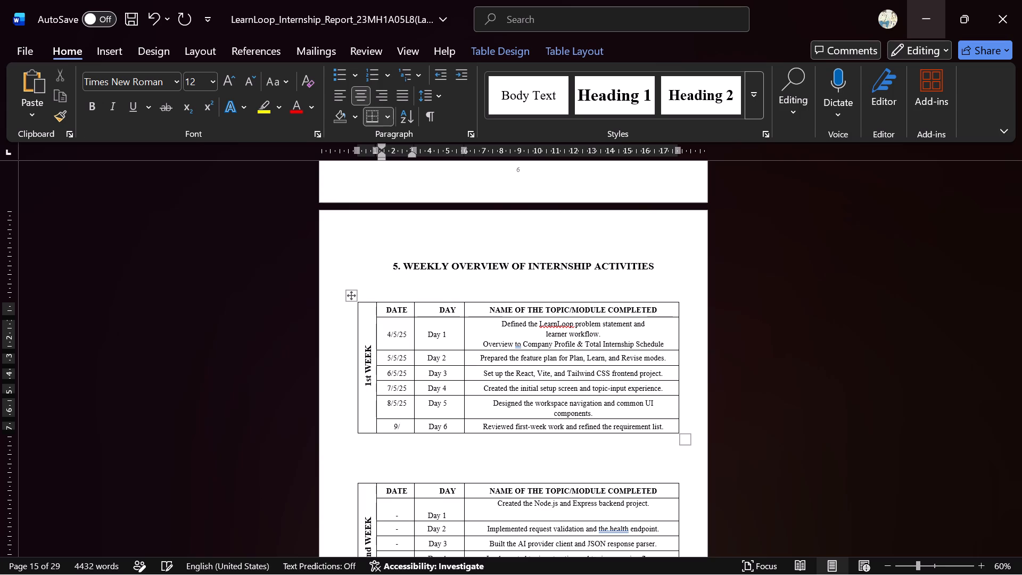
pyautogui.write('5/25')
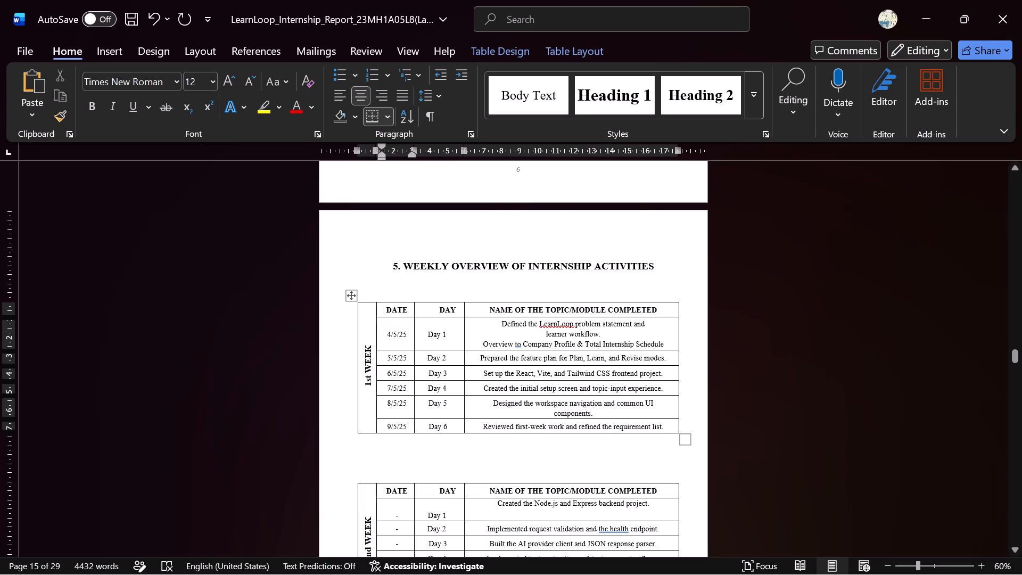
# Replace the Day 1 date dash in the 2nd WEEK table with 11/5/26.
pyautogui.scroll(-2, 602, 375)
pyautogui.click(400, 369)
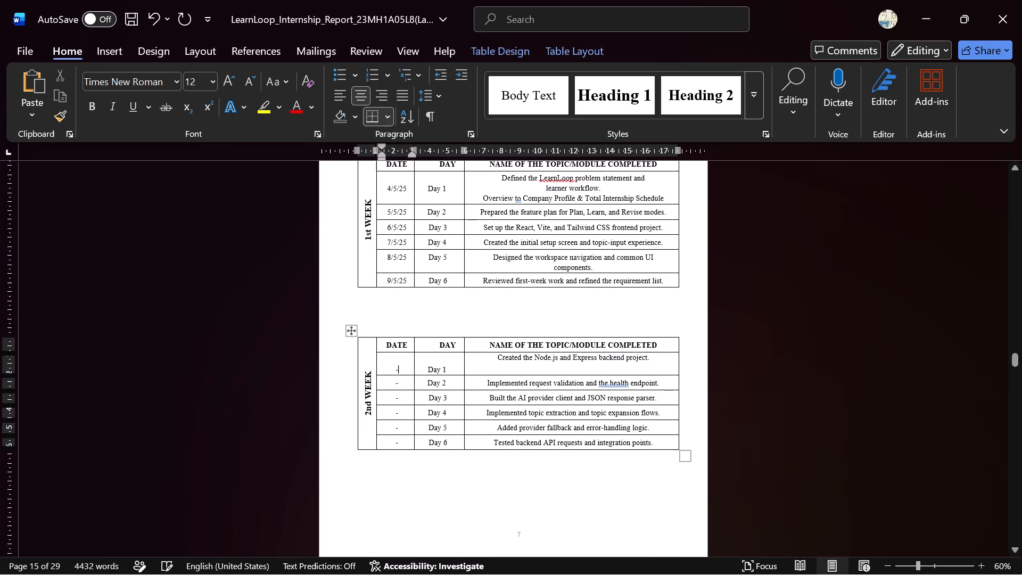
pyautogui.press('BackSpace')
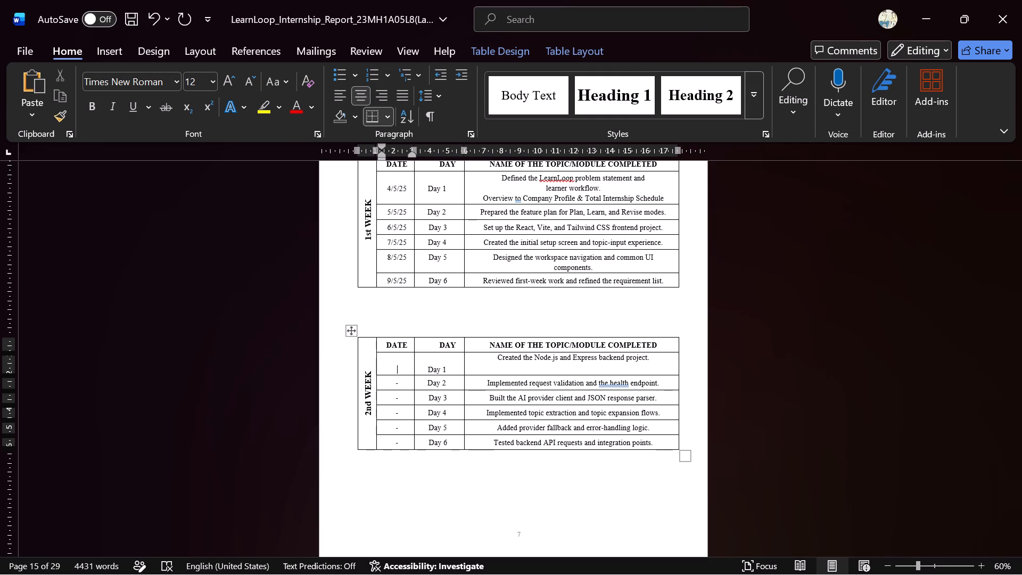
pyautogui.press('1')
pyautogui.write('1/')
pyautogui.write('5/')
pyautogui.press('2')
pyautogui.press('6')
# Change the year to 26 in all six 1st WEEK dates, giving 4/5/26 for Day 1 through 9/5/26 for Day 6.
pyautogui.click(410, 190)
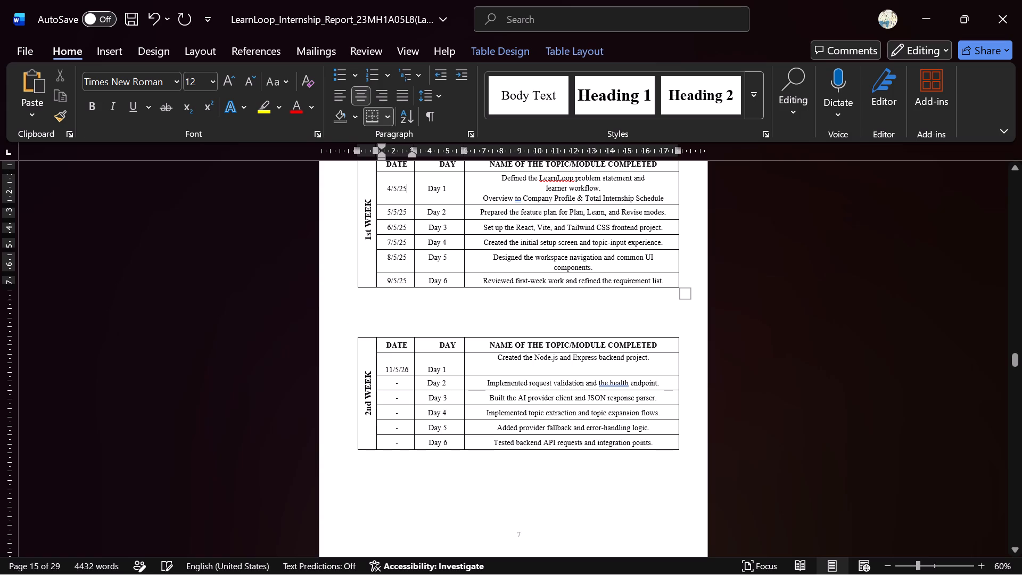
pyautogui.press('BackSpace')
pyautogui.press('6')
pyautogui.press('Down')
pyautogui.press('BackSpace')
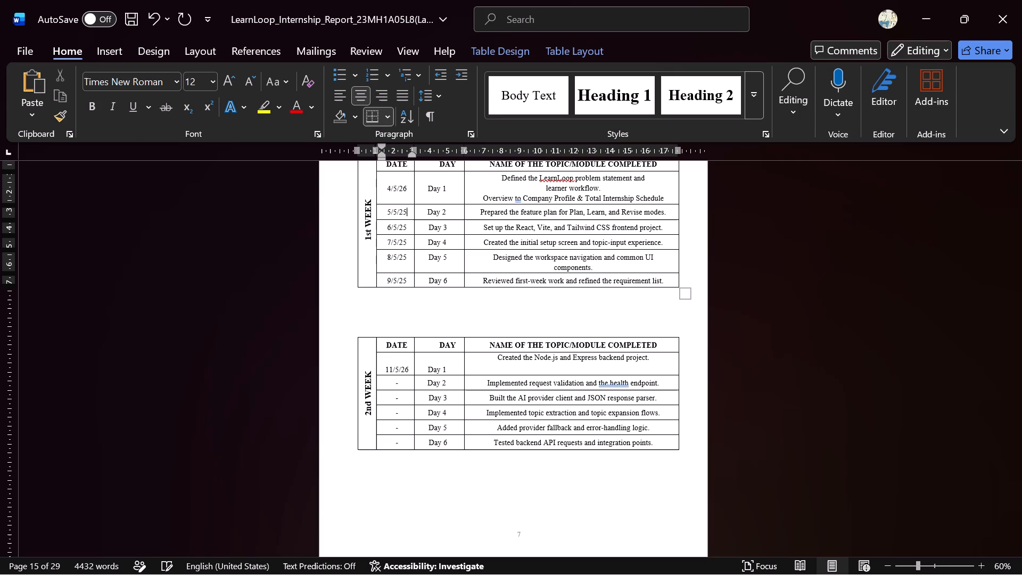
pyautogui.press('6')
pyautogui.press('Down')
pyautogui.press('BackSpace')
pyautogui.press('6')
pyautogui.press('Down')
pyautogui.press('BackSpace')
pyautogui.press('6')
pyautogui.press('Down')
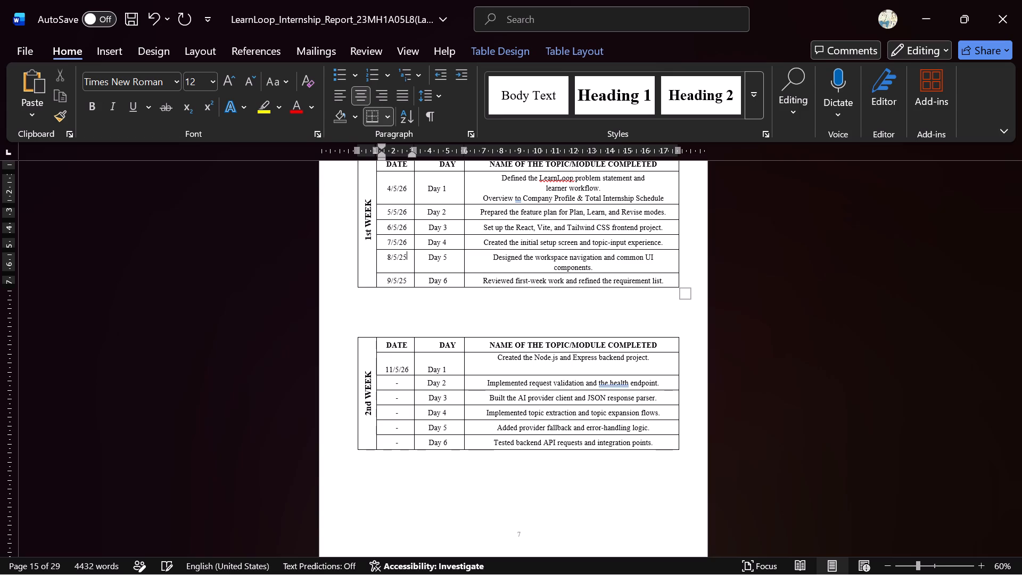
pyautogui.press('BackSpace')
pyautogui.press('6')
pyautogui.press('Down')
pyautogui.press('BackSpace')
pyautogui.press('6')
# Replace the date dashes in the 2nd WEEK table with 12/5/26 for Day 2 and 13/5/26 for Day 3.
pyautogui.press('Down')
pyautogui.press('Down')
pyautogui.press('Down')
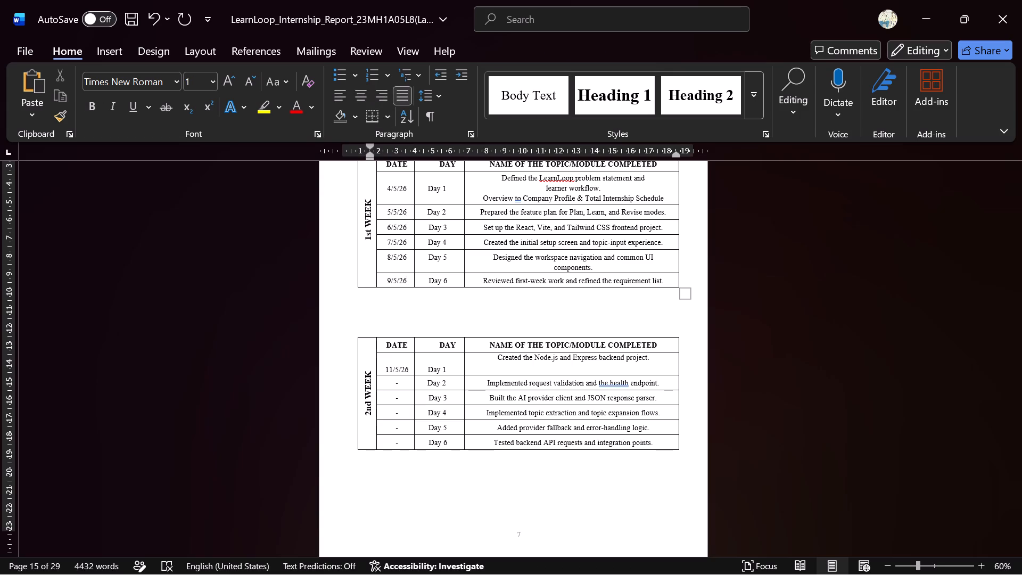
pyautogui.click(404, 379)
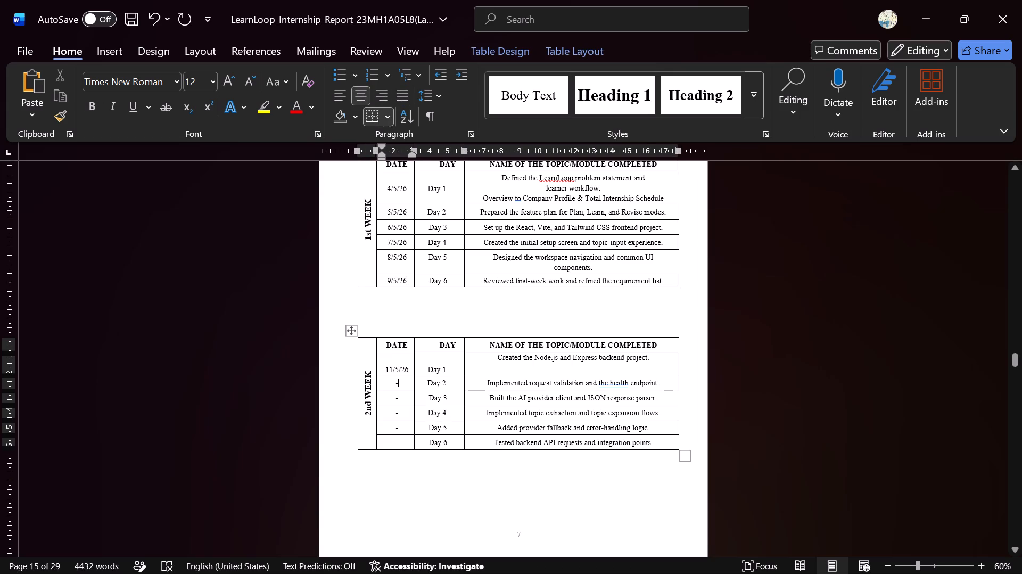
pyautogui.press('BackSpace')
pyautogui.write('12')
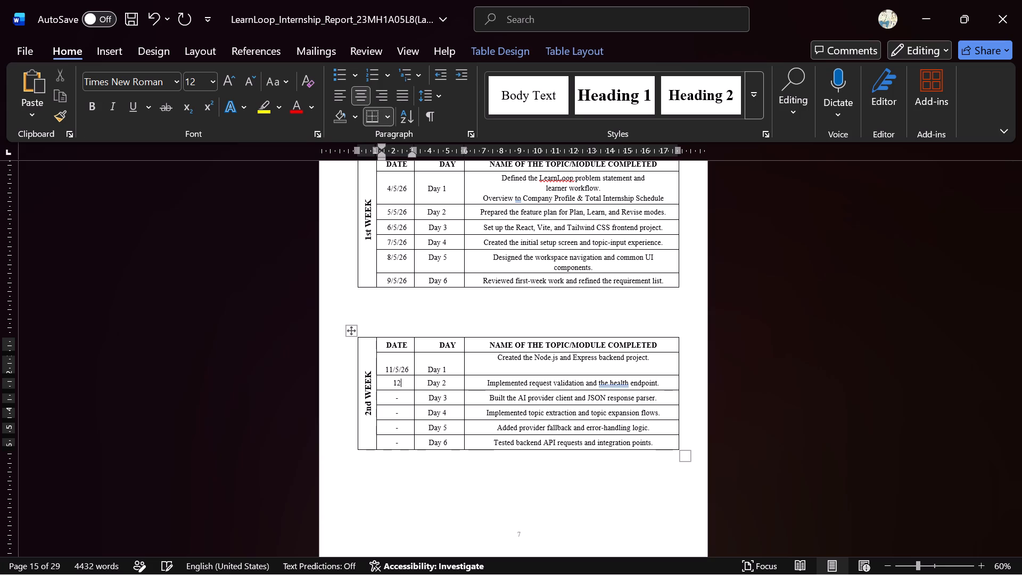
pyautogui.write('/5/26')
pyautogui.press('Down')
pyautogui.press('BackSpace')
pyautogui.write('13/')
pyautogui.write('5/26')
# Fill the remaining 2nd WEEK dates with 14/5/26 for Day 4, 15/5/26 for Day 5 and 16/5/26 for Day 6.
pyautogui.press('Down')
pyautogui.press('BackSpace')
pyautogui.write('14')
pyautogui.write('/5/26')
pyautogui.press('Down')
pyautogui.press('BackSpace')
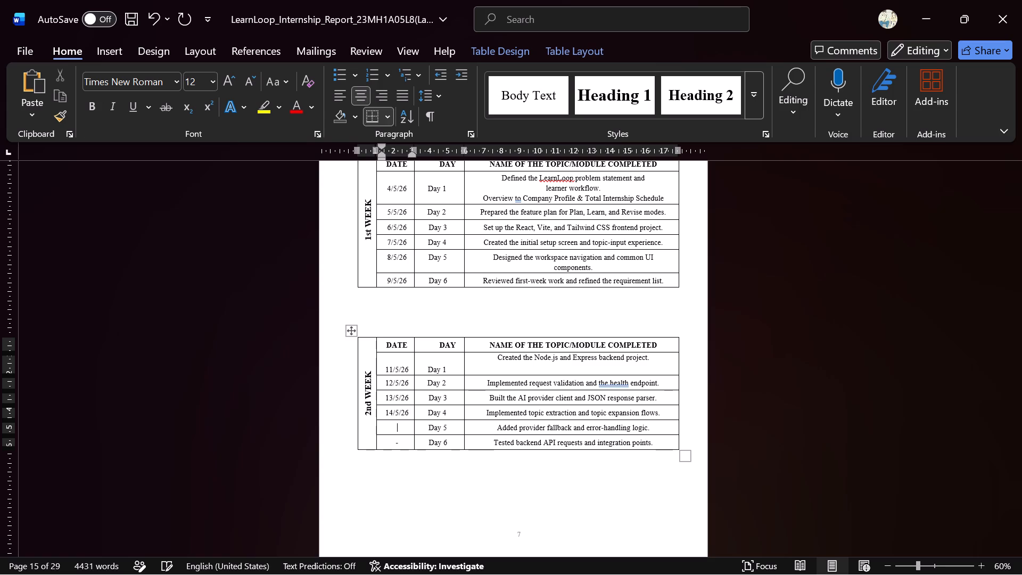
pyautogui.write('15')
pyautogui.write('/5/26')
pyautogui.press('Down')
pyautogui.press('BackSpace')
pyautogui.press('1')
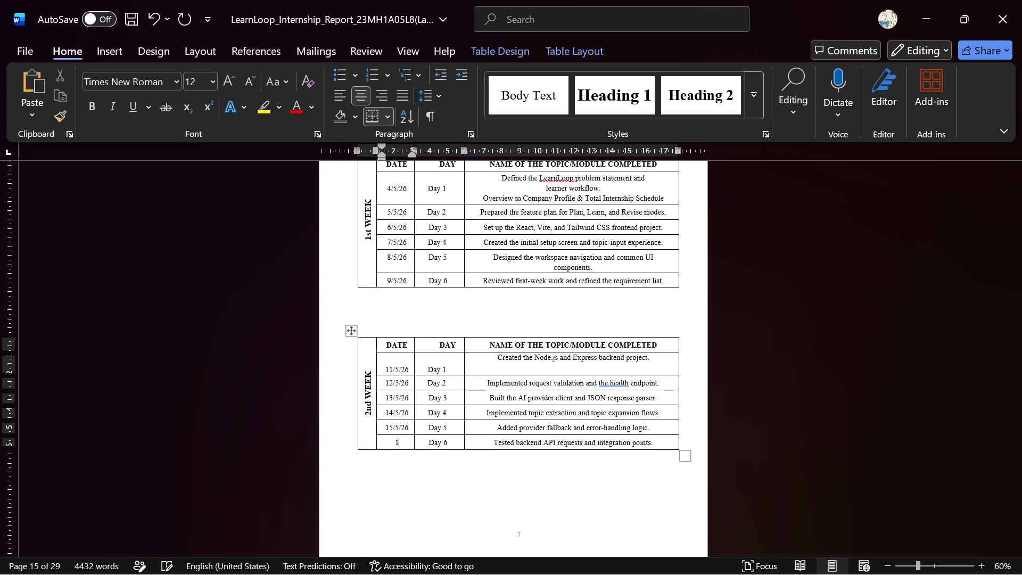
pyautogui.press('6')
pyautogui.write('/5/26')
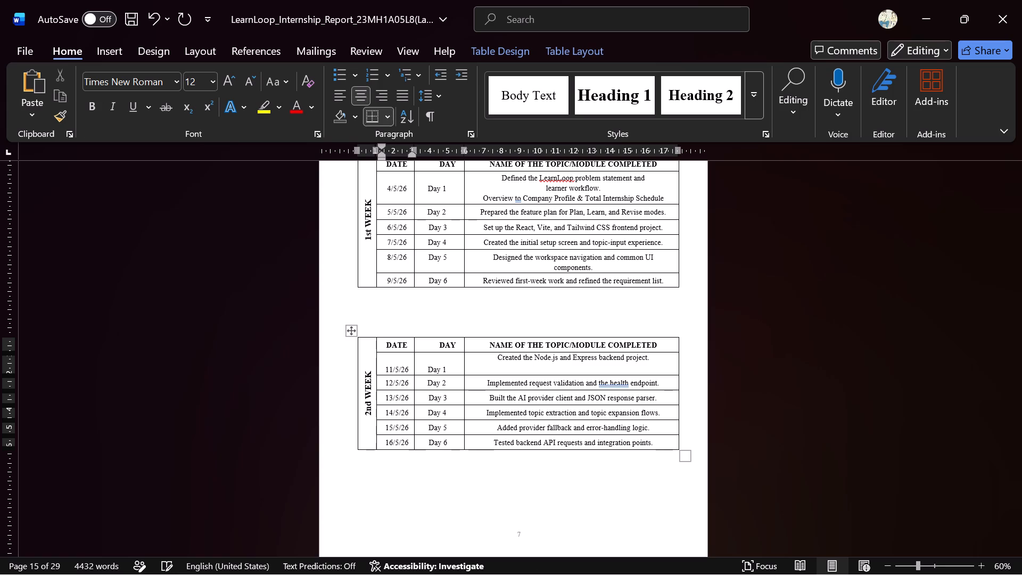
# Replace the date dashes in the 4th WEEK table with 18/5/26 for Day 1, 19/5/26 for Day 2 and 20/5/26 for Day 3.
pyautogui.scroll(-2, 468, 420)
pyautogui.click(412, 361)
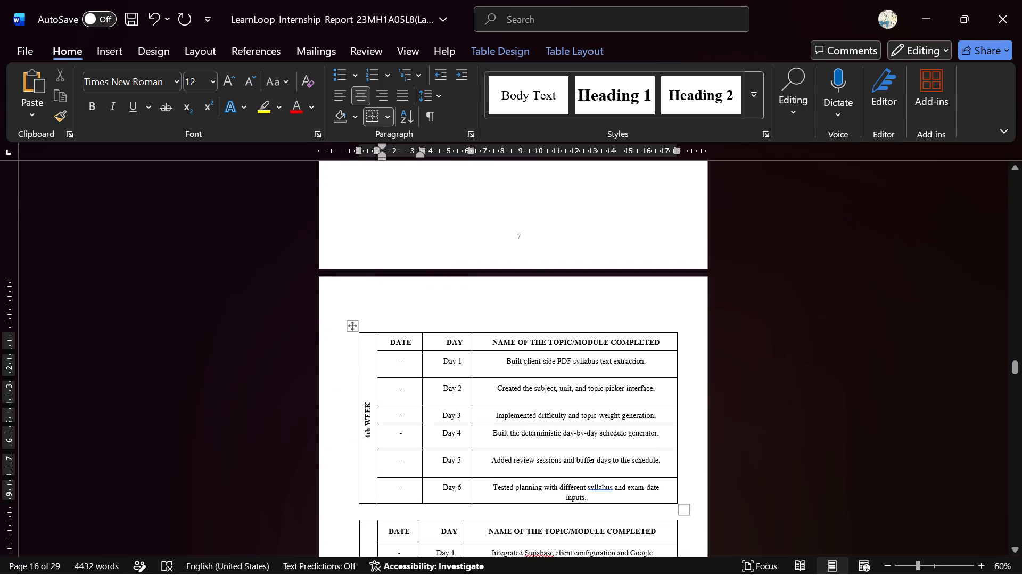
pyautogui.press('BackSpace')
pyautogui.write('18')
pyautogui.press('/')
pyautogui.write('5/26')
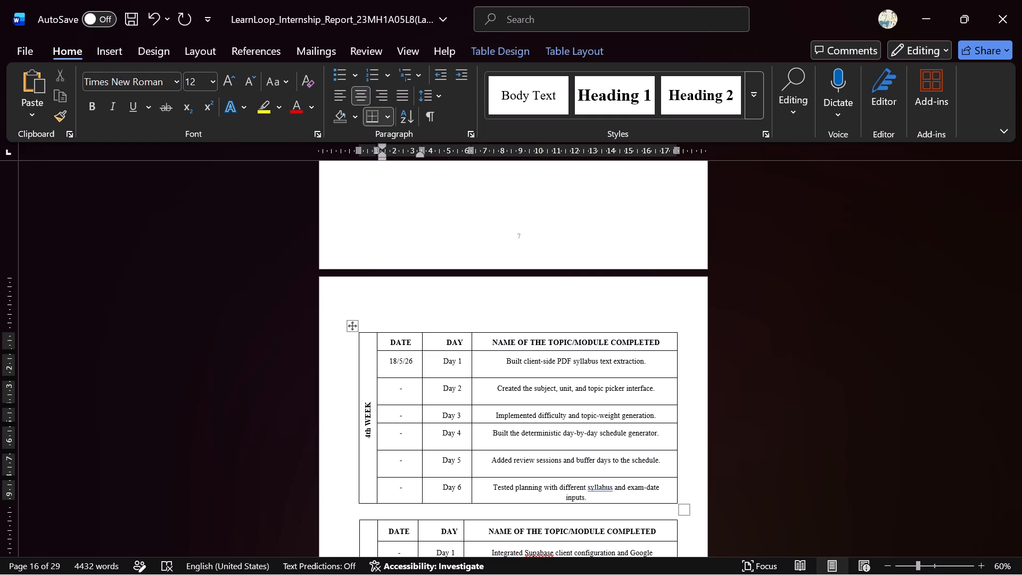
pyautogui.press('Down')
pyautogui.press('BackSpace')
pyautogui.write('19')
pyautogui.write('/5/26')
pyautogui.press('Down')
pyautogui.press('BackSpace')
pyautogui.write('20')
pyautogui.write('/5/26')
pyautogui.press('Down')
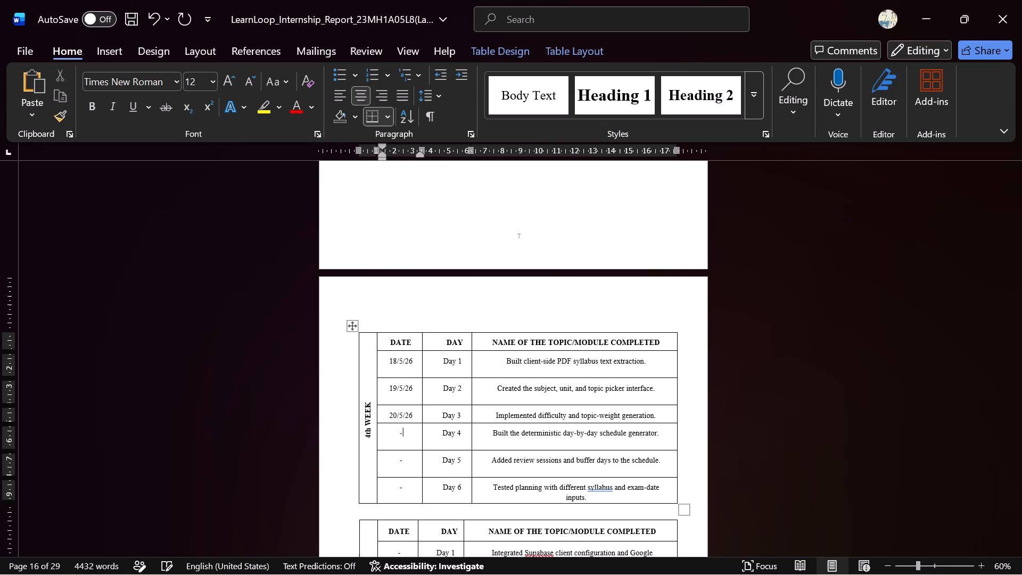
# Fill the remaining 4th WEEK dates with 21/5/26 for Day 4, 22/5/26 for Day 5 and 23/5/26 for Day 6.
pyautogui.press('BackSpace')
pyautogui.write('21/5/26')
pyautogui.press('Down')
pyautogui.press('BackSpace')
pyautogui.write('22')
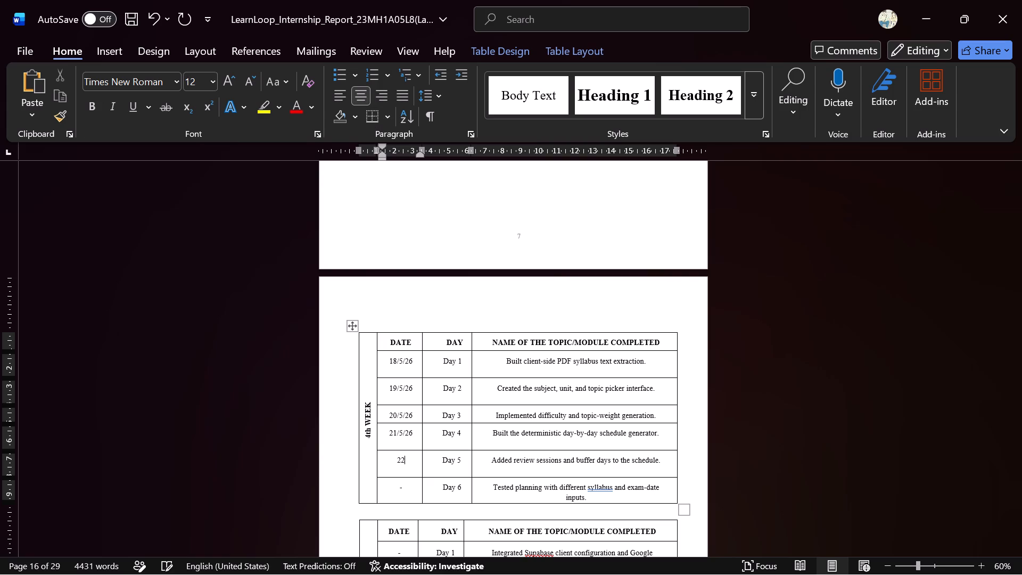
pyautogui.write('/5/26')
pyautogui.press('Down')
pyautogui.press('BackSpace')
pyautogui.press('1')
pyautogui.press('BackSpace')
pyautogui.write('24')
pyautogui.press('BackSpace')
pyautogui.press('3')
pyautogui.write('/5/')
pyautogui.press('2')
pyautogui.press('6')
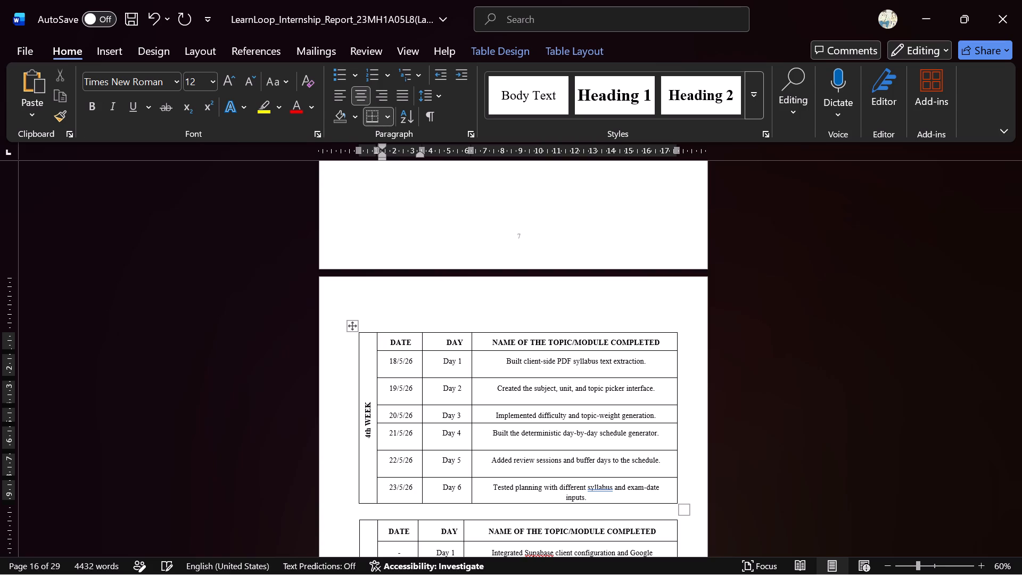
# Replace the date dashes in the 3rd WEEK table with 25/5/26 for Day 1, 26/5/26 for Day 2 and 27/5/26 for Day 3.
pyautogui.scroll(-3, 448, 451)
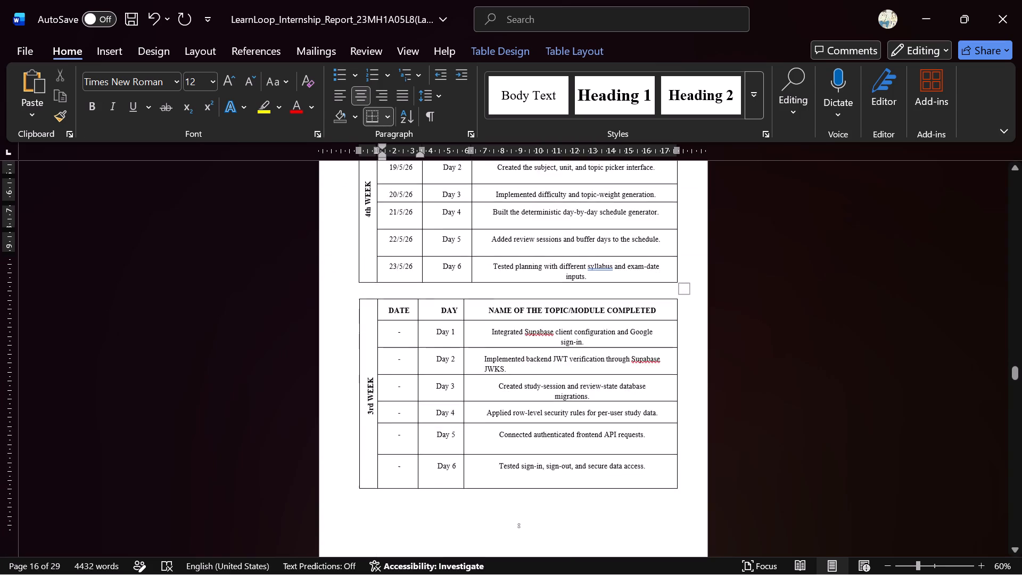
pyautogui.scroll(-1, 448, 451)
pyautogui.click(404, 285)
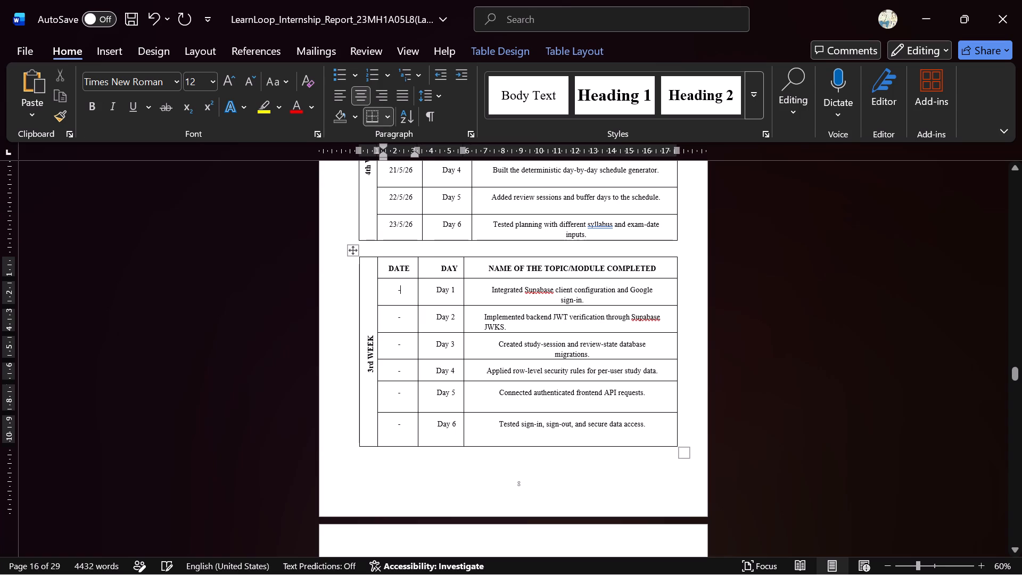
pyautogui.press('BackSpace')
pyautogui.write('25')
pyautogui.write('/5/')
pyautogui.write('26')
pyautogui.press('Down')
pyautogui.press('BackSpace')
pyautogui.write('26')
pyautogui.write('/5/')
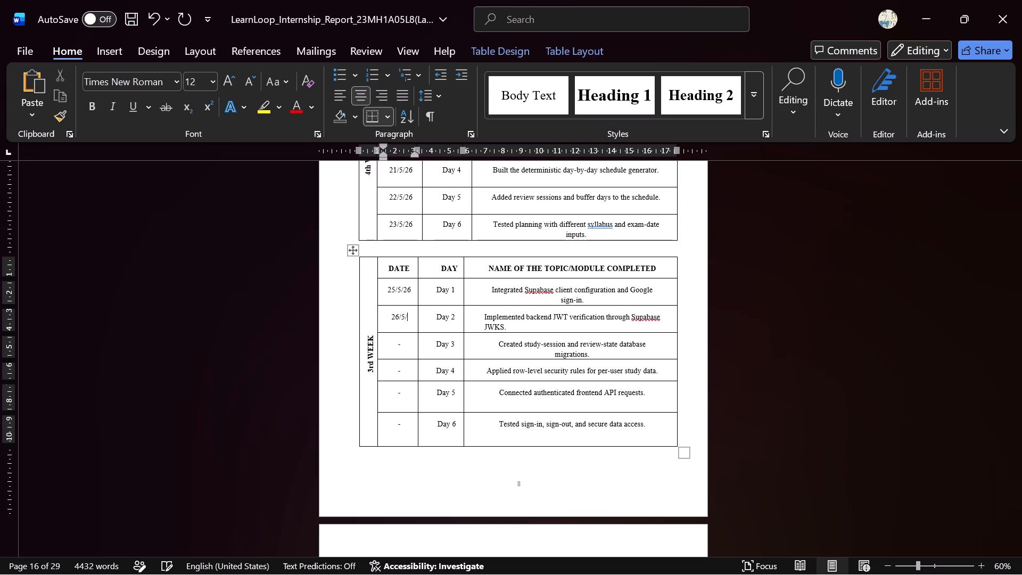
pyautogui.write('26')
pyautogui.press('Down')
pyautogui.press('BackSpace')
pyautogui.write('27/5/')
pyautogui.write('26')
# Fill the remaining 3rd WEEK dates with 28/5/26 for Day 4, 29/5/26 for Day 5 and 30/5/26 for Day 6.
pyautogui.press('Down')
pyautogui.press('BackSpace')
pyautogui.write('28')
pyautogui.write('/5/')
pyautogui.write('26')
pyautogui.press('Down')
pyautogui.press('BackSpace')
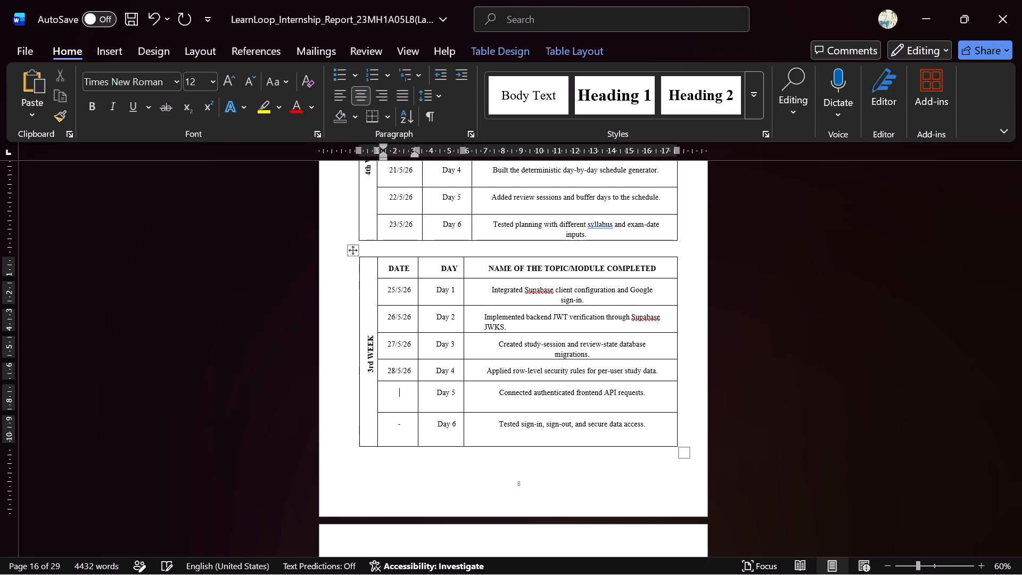
pyautogui.press('2')
pyautogui.press('9')
pyautogui.write('/5/26')
pyautogui.press('Down')
pyautogui.press('BackSpace')
pyautogui.write('30')
pyautogui.write('/5/')
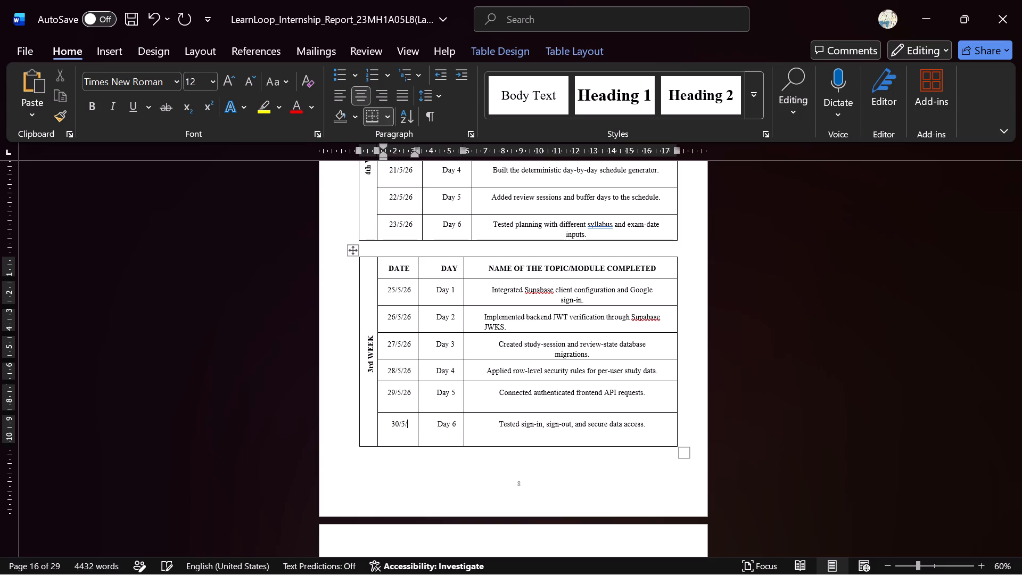
pyautogui.write('26')
# Centre-align the six date cells for Day 1 through Day 6 in the 5th WEEK table.
pyautogui.scroll(-2, 431, 401)
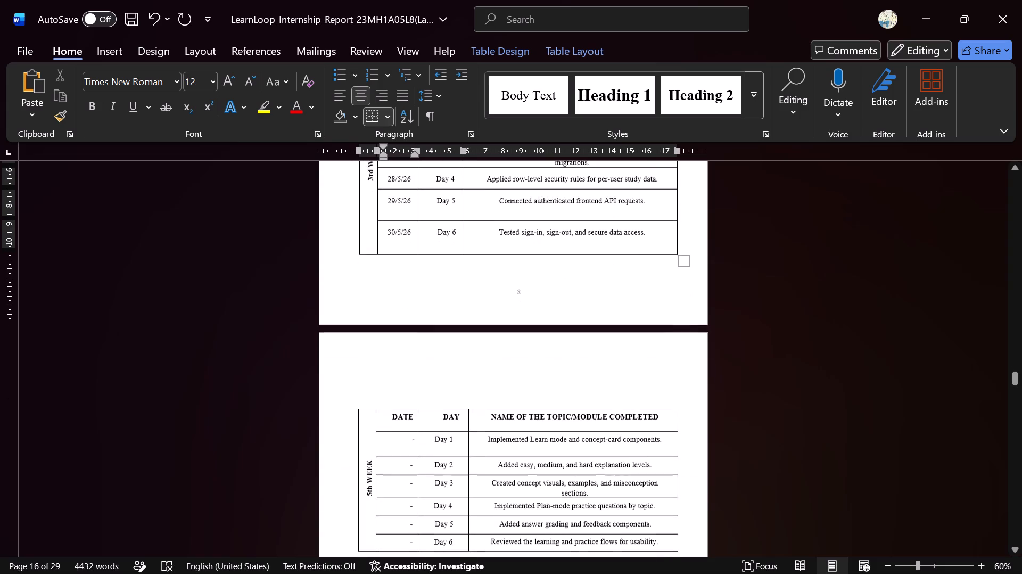
pyautogui.click(416, 440)
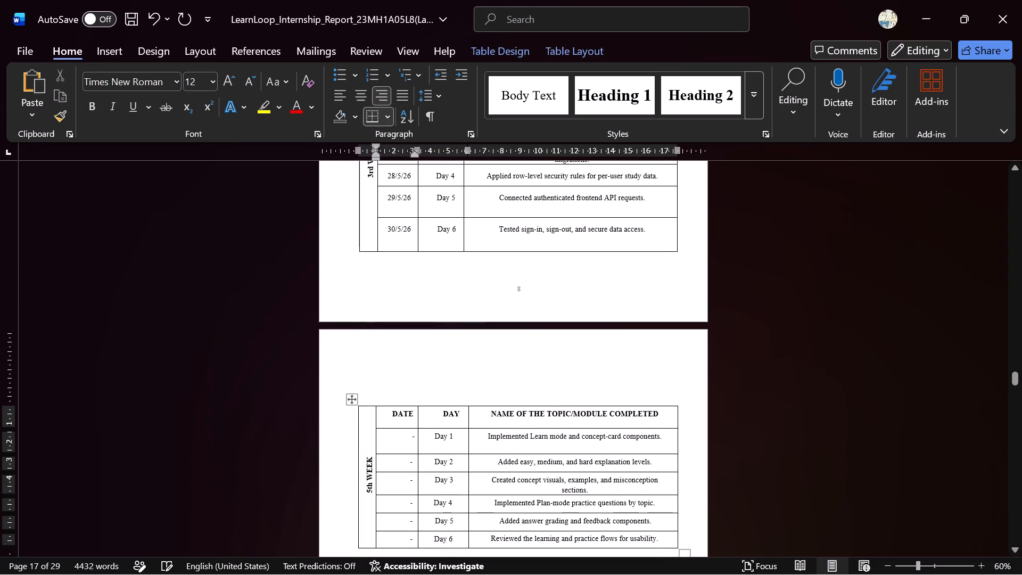
pyautogui.moveTo(396, 434); pyautogui.dragTo(406, 536)
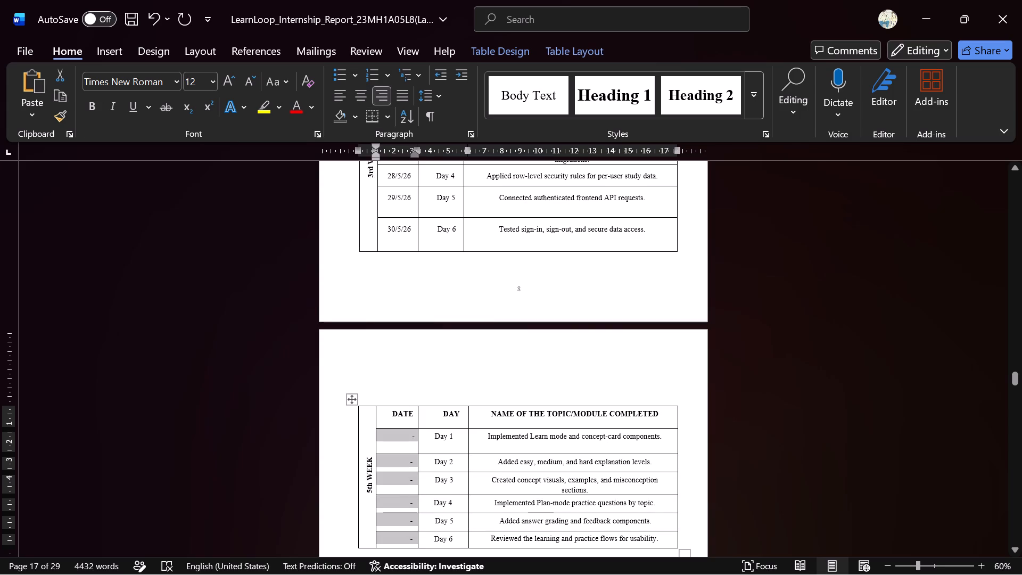
pyautogui.click(362, 101)
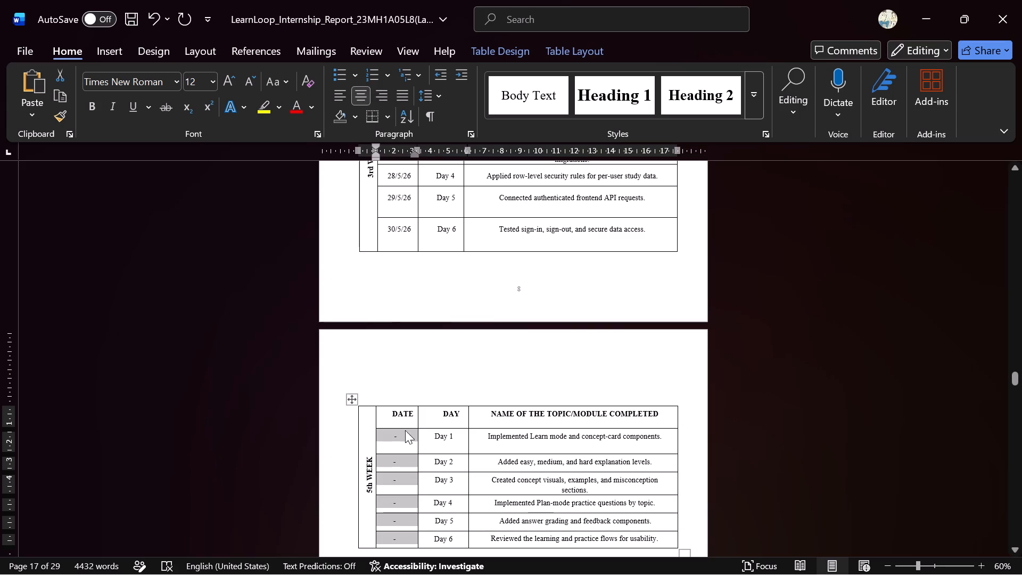
# Replace the date dashes in the 5th WEEK table with 1/6/26 for Day 1, 2/6/26 for Day 2 and 3/6/26 for Day 3.
pyautogui.click(405, 434)
pyautogui.press('BackSpace')
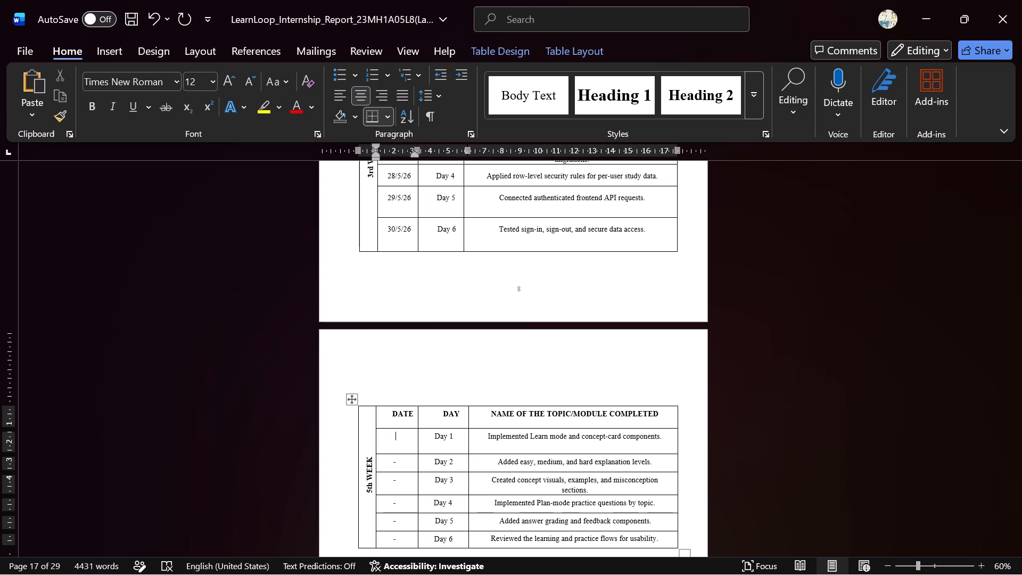
pyautogui.write('1/6/')
pyautogui.write('26')
pyautogui.press('Down')
pyautogui.press('BackSpace')
pyautogui.write('2/')
pyautogui.write('6/26')
pyautogui.press('Down')
pyautogui.press('BackSpace')
pyautogui.write('3/6/')
pyautogui.write('26')
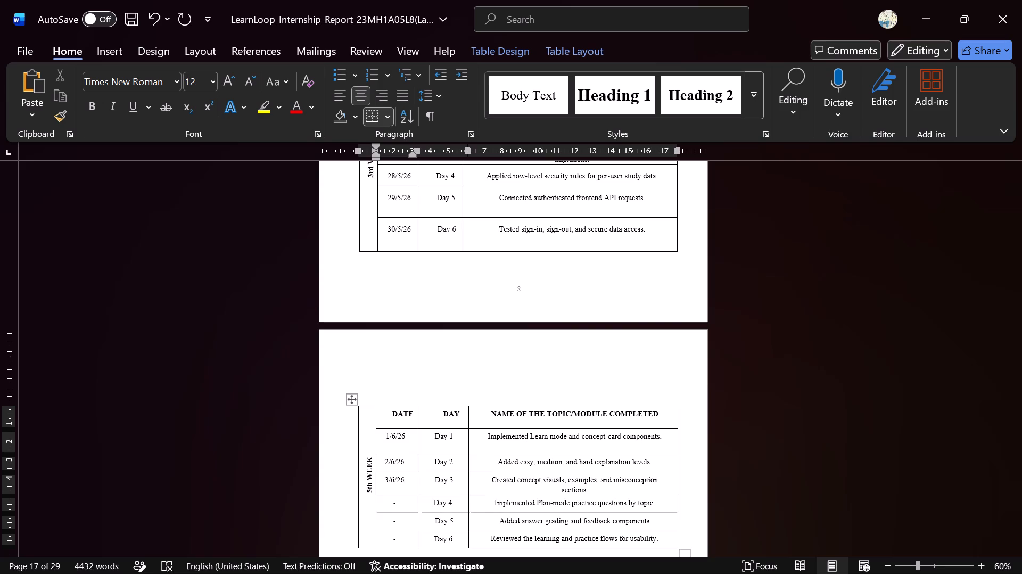
# Replace the date dashes in the 5th WEEK table with 4/6/26 for Day 4 and 5/6/26 for Day 5.
pyautogui.press('Down')
pyautogui.press('BackSpace')
pyautogui.write('4/')
pyautogui.write('6/')
pyautogui.write('26')
pyautogui.press('Down')
pyautogui.press('BackSpace')
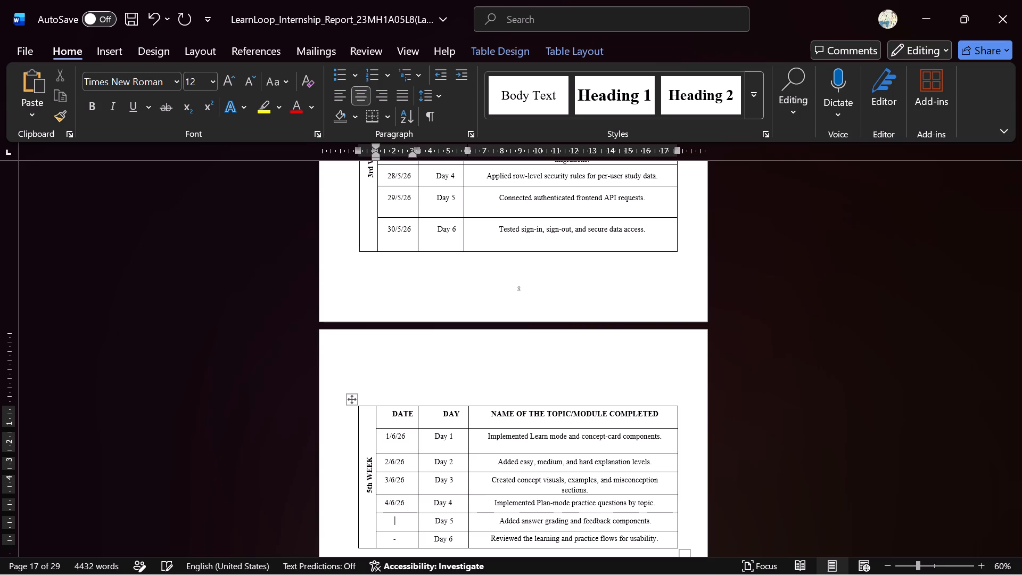
pyautogui.write('5/')
pyautogui.write('6/')
pyautogui.write('26')
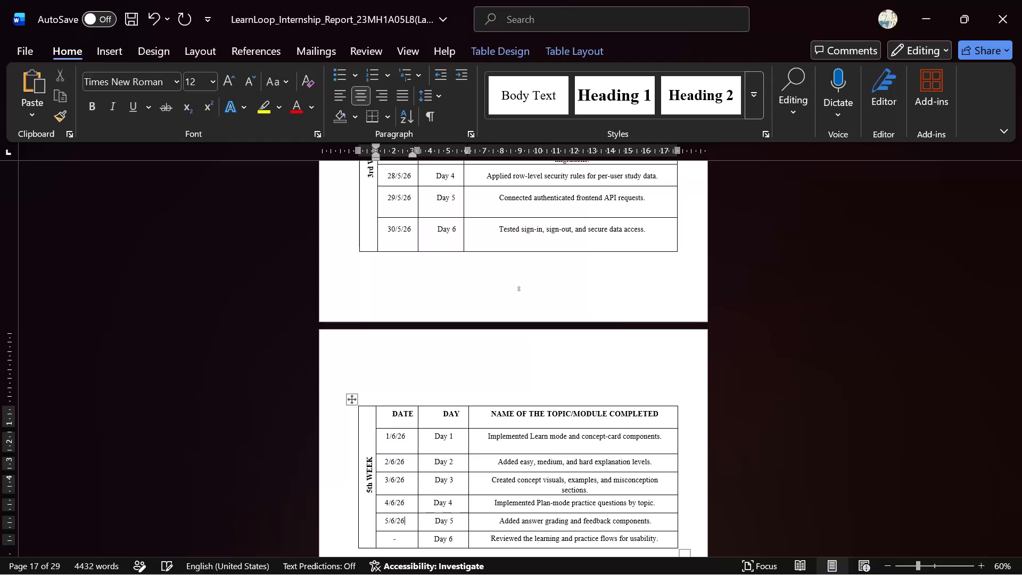
# Replace the Day 6 date dash in the 5th WEEK table with 6/6/26.
pyautogui.press('Down')
pyautogui.press('BackSpace')
pyautogui.press('6')
pyautogui.press('/')
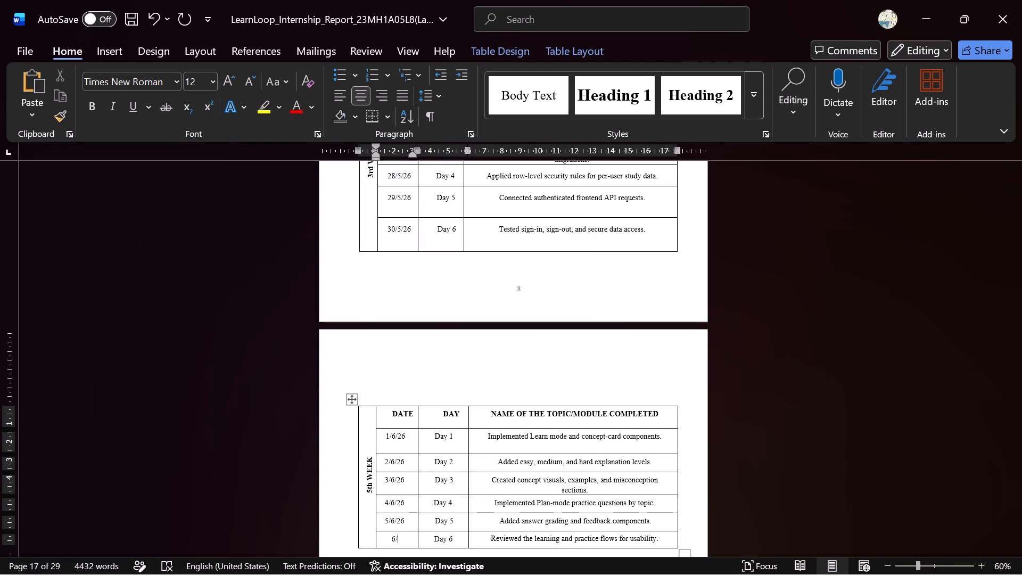
pyautogui.write('6/')
pyautogui.write('26')
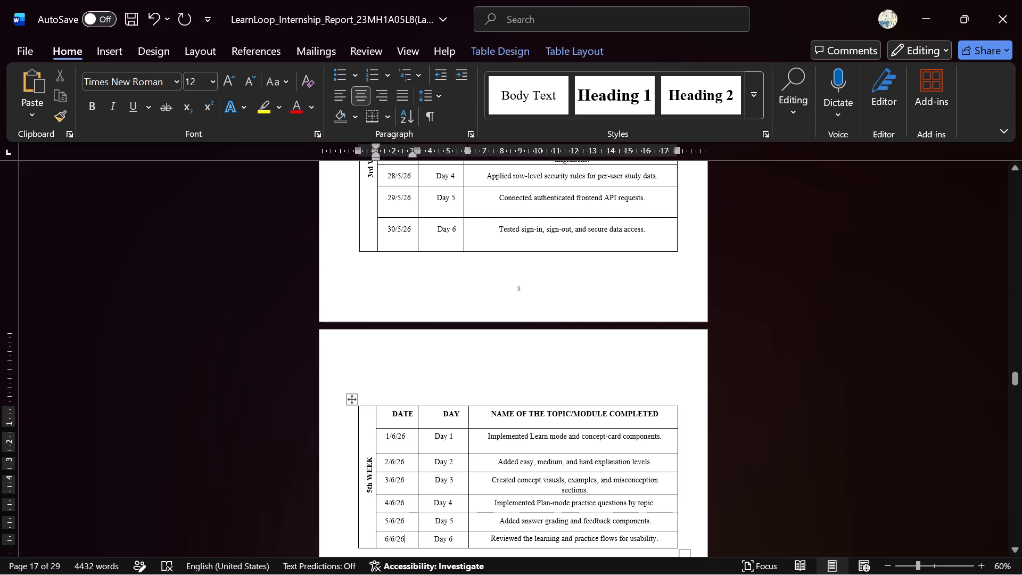
# Adjust the right indent of the Day 1 date cell in the 5th WEEK table to line up with the dates below.
pyautogui.click(387, 437)
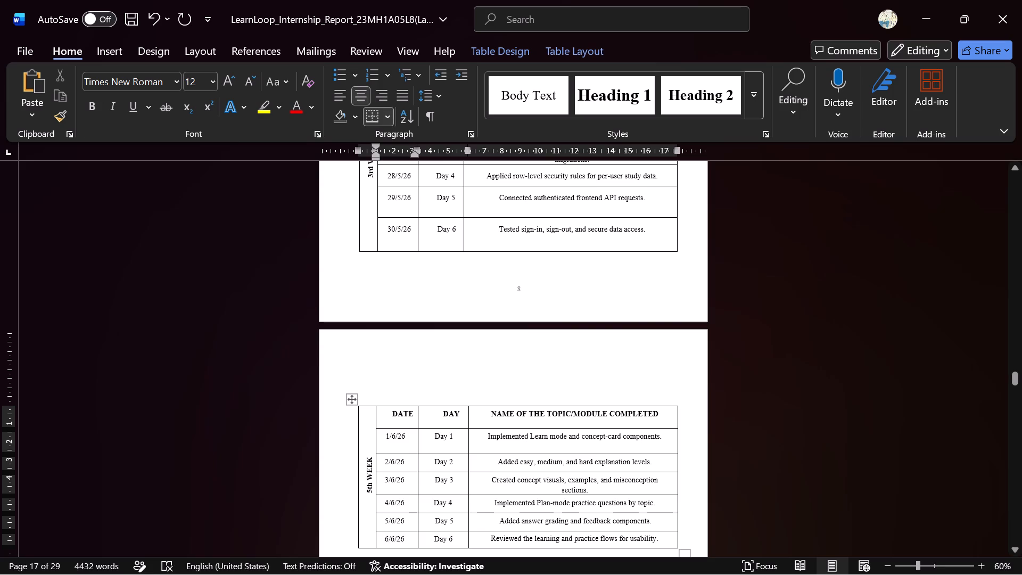
pyautogui.click(387, 462)
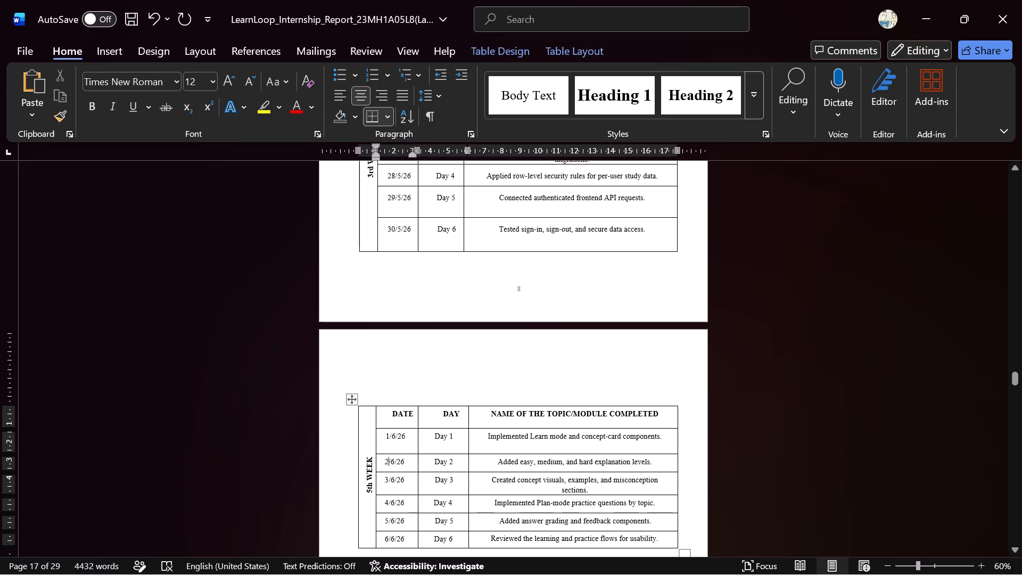
pyautogui.click(383, 463)
pyautogui.click(386, 439)
pyautogui.click(413, 154)
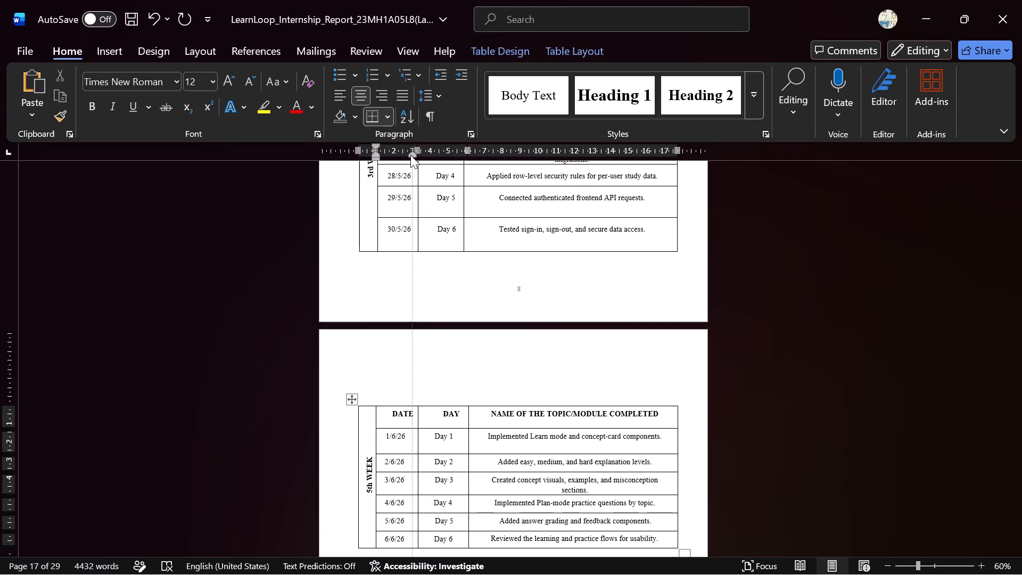
# Centre-align the six date cells for Day 1 through Day 6 in the 6th WEEK table.
pyautogui.scroll(-1, 401, 459)
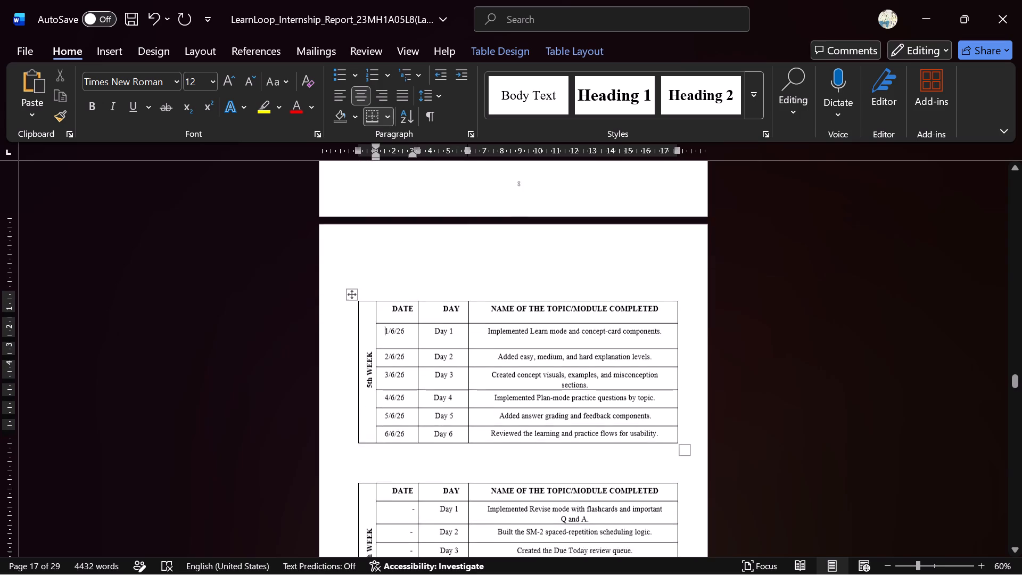
pyautogui.scroll(-2, 401, 459)
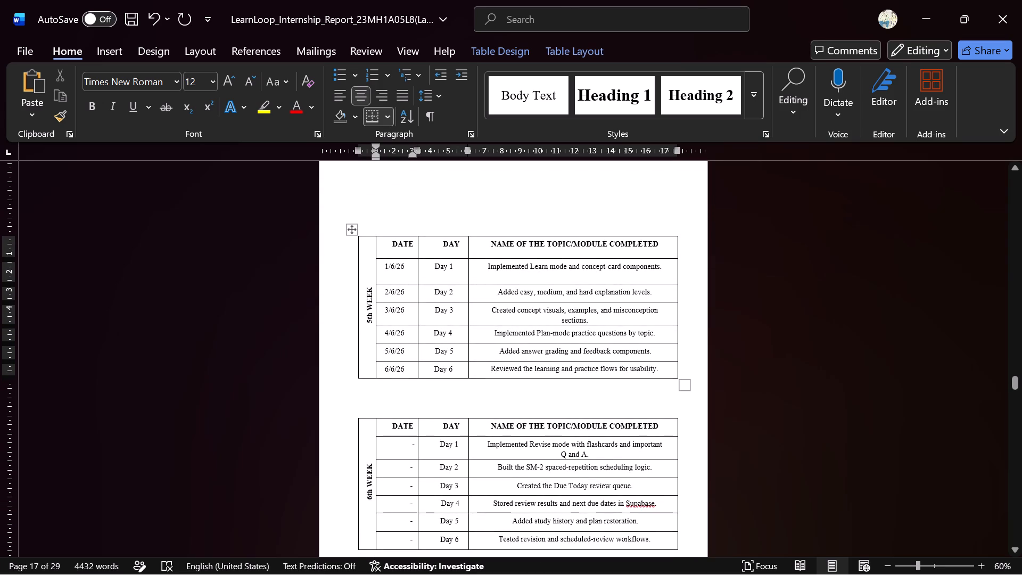
pyautogui.moveTo(403, 446); pyautogui.dragTo(411, 540)
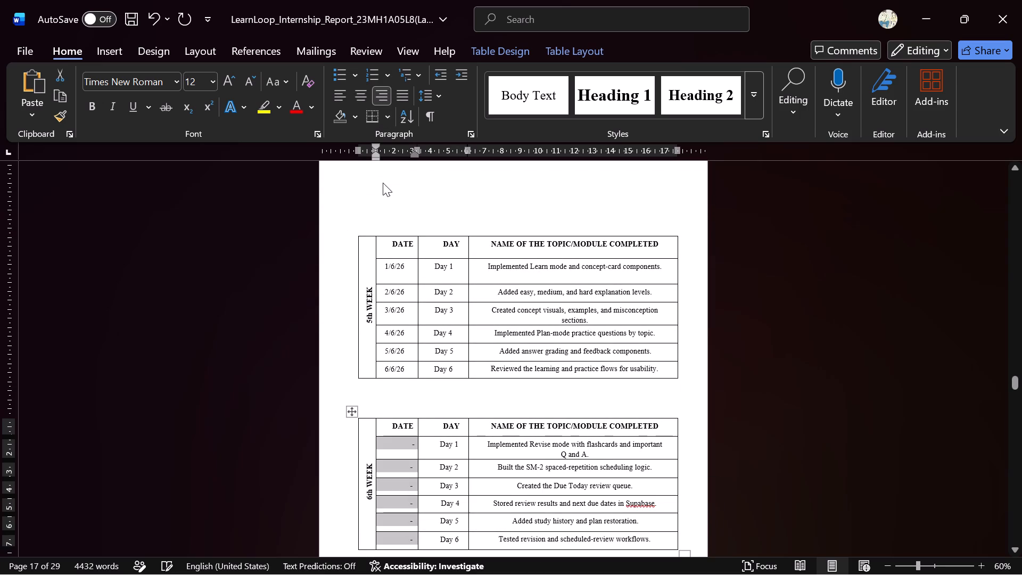
pyautogui.click(359, 97)
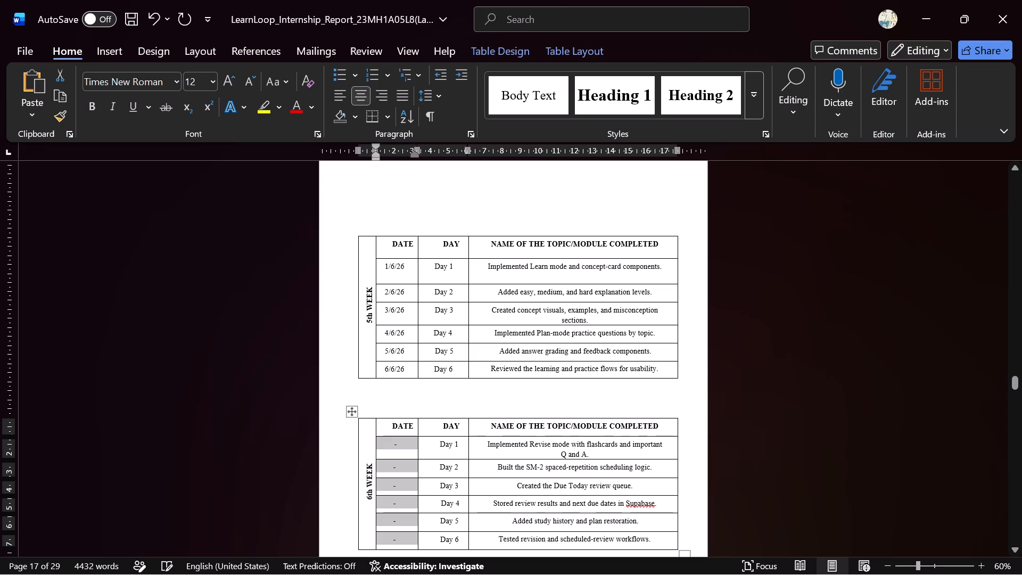
# Replace the date dashes in the 6th WEEK table with 8/6/26 for Day 1, 9/6/26 for Day 2 and 10/6/26 for Day 3.
pyautogui.click(403, 448)
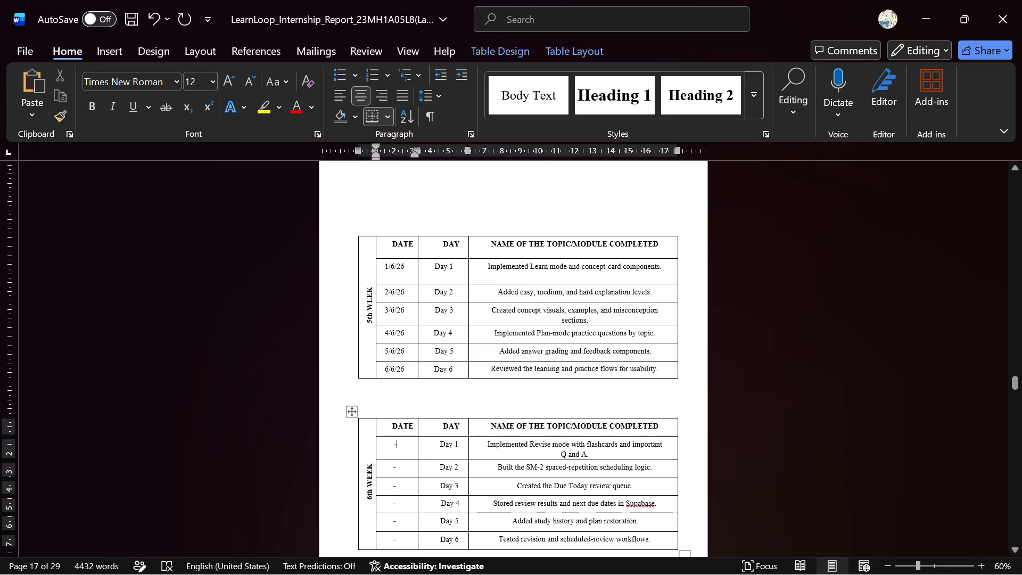
pyautogui.press('BackSpace')
pyautogui.write('8/')
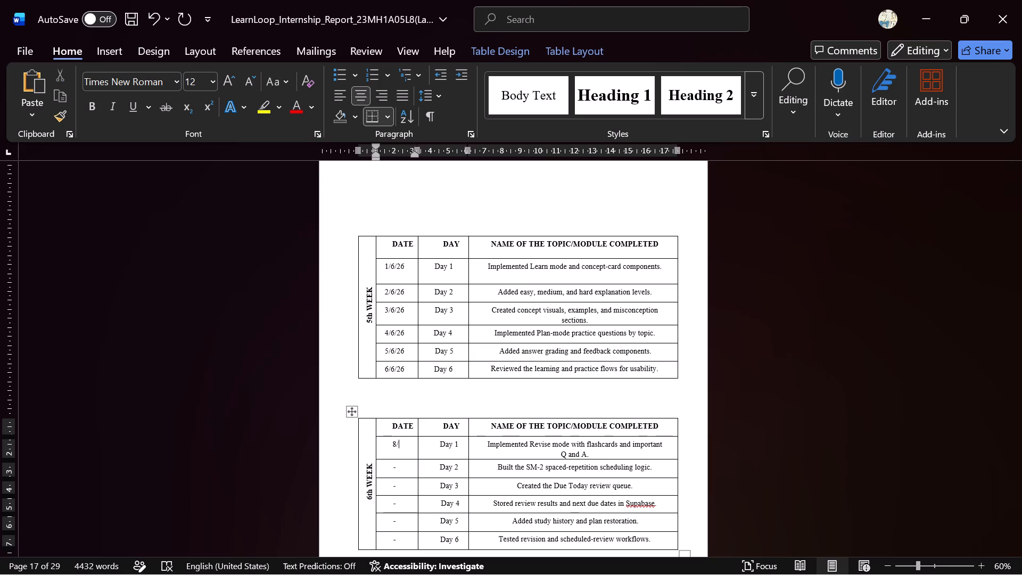
pyautogui.write('6/')
pyautogui.write('26')
pyautogui.press('Down')
pyautogui.press('BackSpace')
pyautogui.press('9')
pyautogui.write('/6/26')
pyautogui.press('Down')
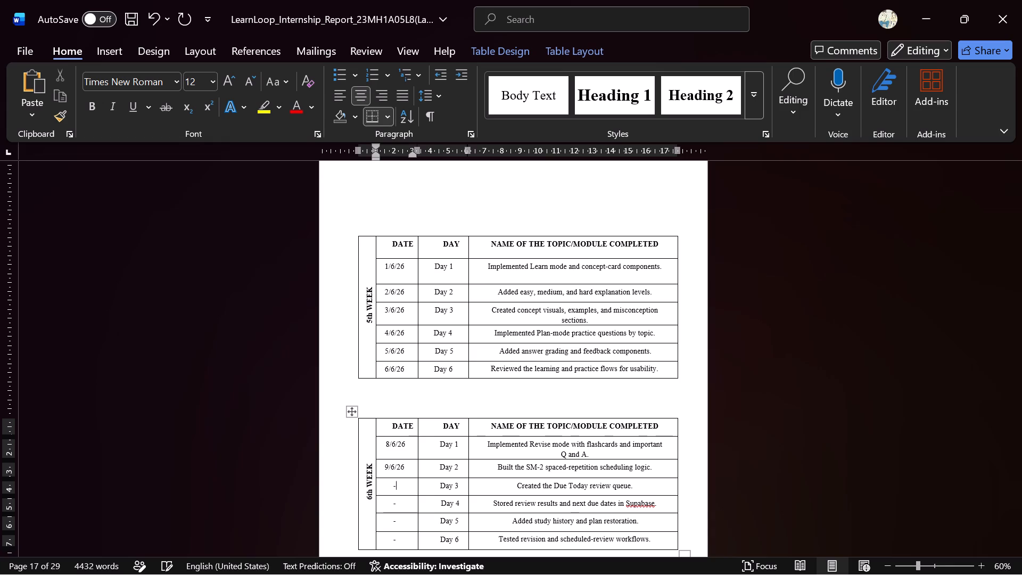
pyautogui.press('BackSpace')
pyautogui.write('10')
pyautogui.write('/6/')
pyautogui.write('26')
# Fill the remaining 6th WEEK dates with 11/6/26 for Day 4, 12/6/26 for Day 5 and 13/6/26 for Day 6.
pyautogui.press('Down')
pyautogui.press('BackSpace')
pyautogui.write('11')
pyautogui.write('/6/26')
pyautogui.press('Down')
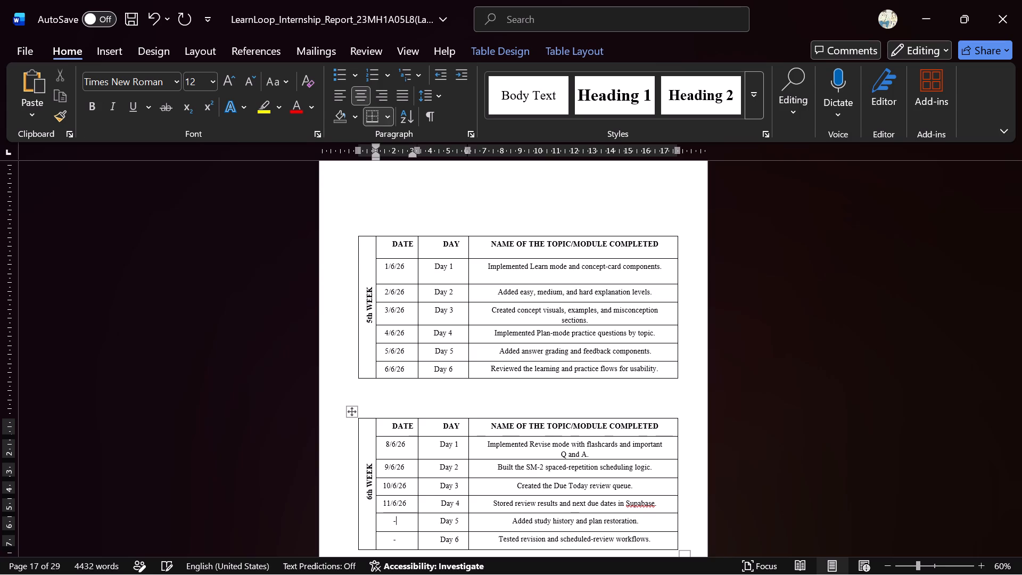
pyautogui.press('BackSpace')
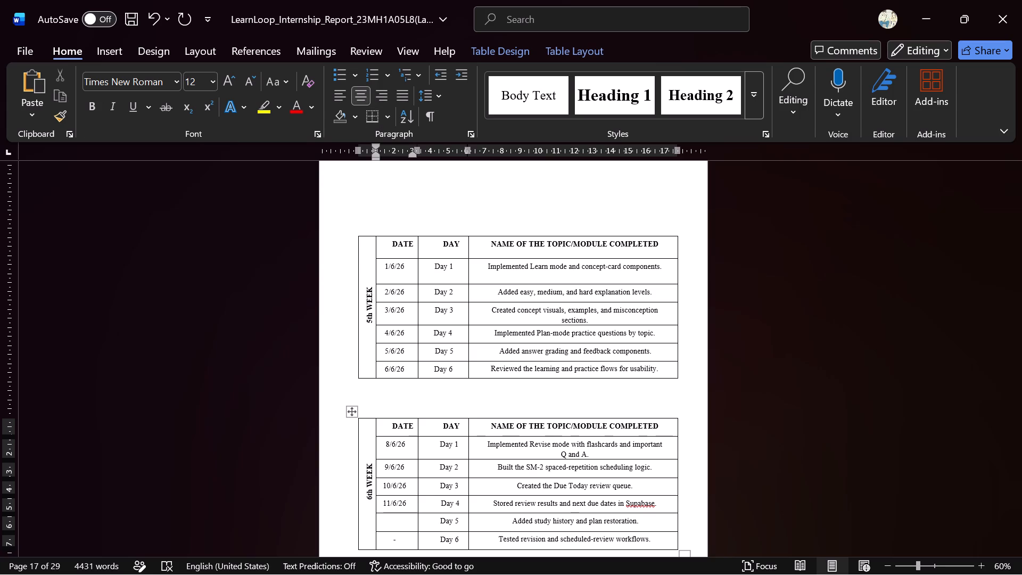
pyautogui.write('12')
pyautogui.press('/')
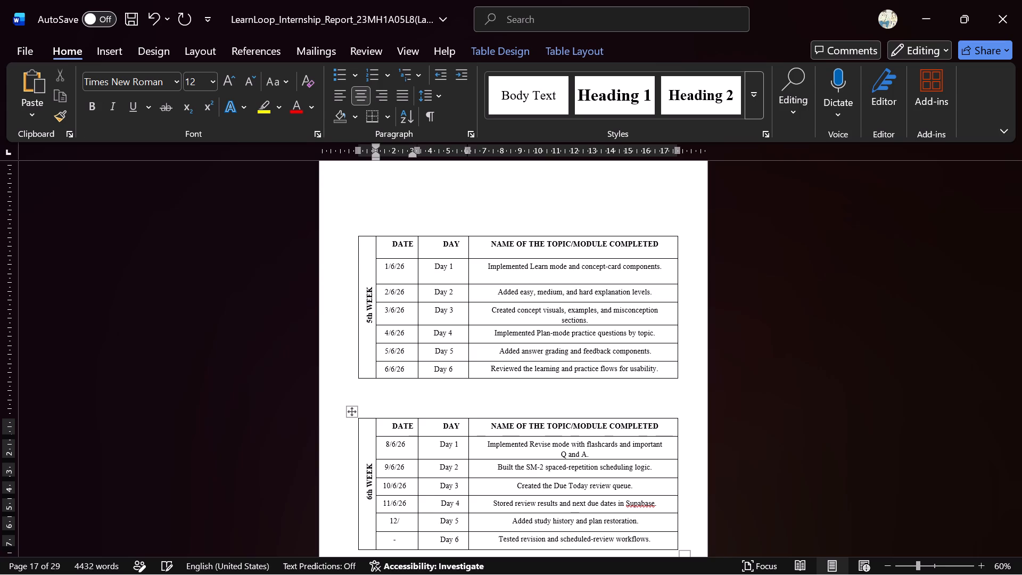
pyautogui.write('6/')
pyautogui.write('26')
pyautogui.press('Down')
pyautogui.press('BackSpace')
pyautogui.write('13')
pyautogui.press('/')
pyautogui.write('6/')
pyautogui.write('26')
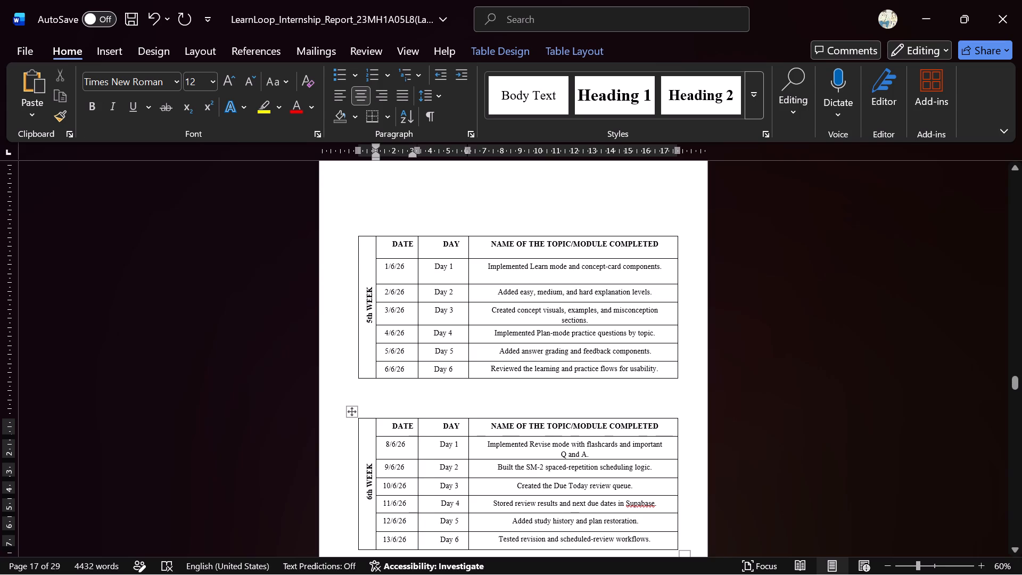
# Adjust the right indent of the Day 1 date cell in the 6th WEEK table to line up with the dates below.
pyautogui.click(385, 444)
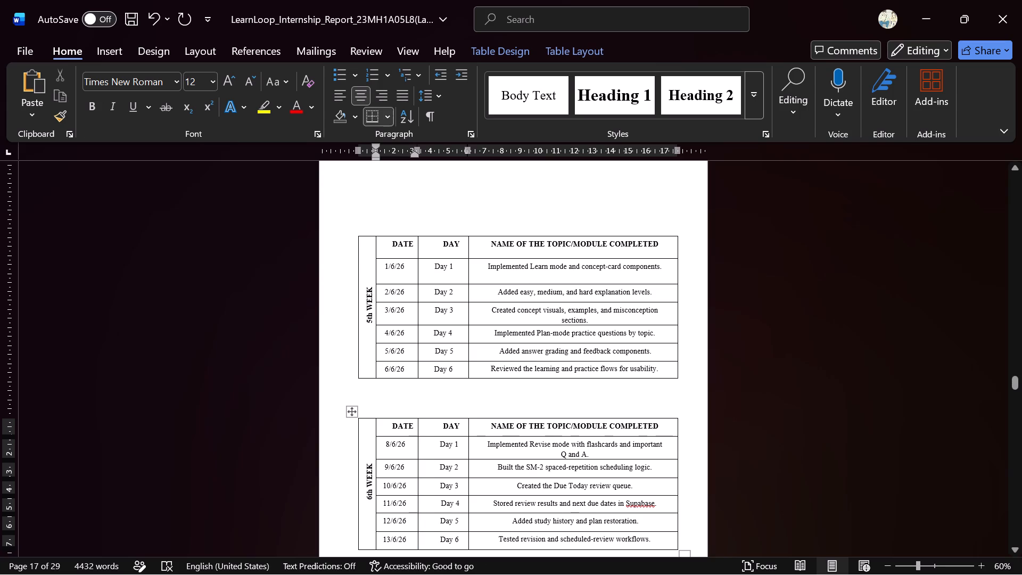
pyautogui.click(414, 155)
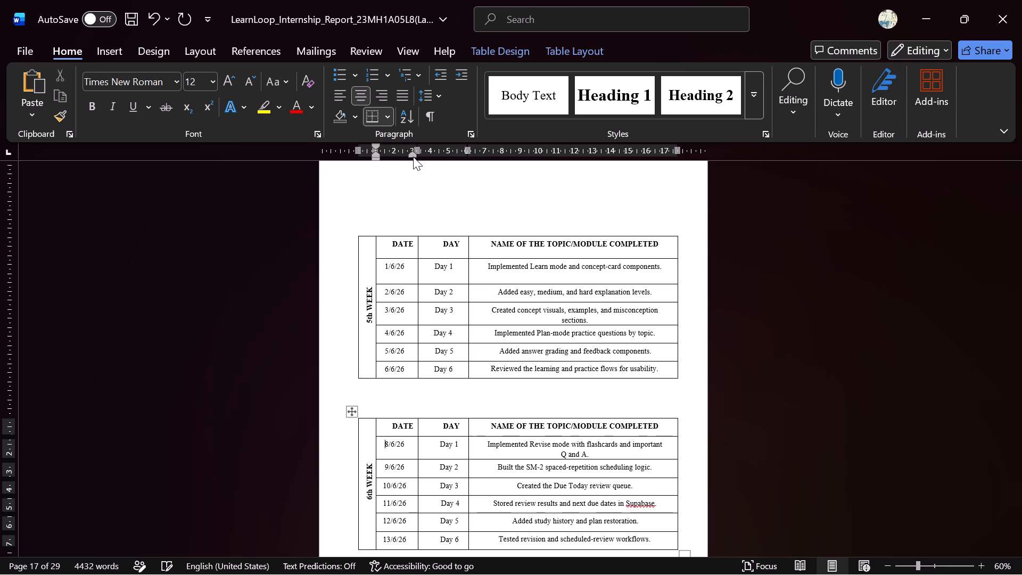
# Centre-align the six date cells for Day 1 through Day 6 in the 7th WEEK table.
pyautogui.scroll(-2, 423, 538)
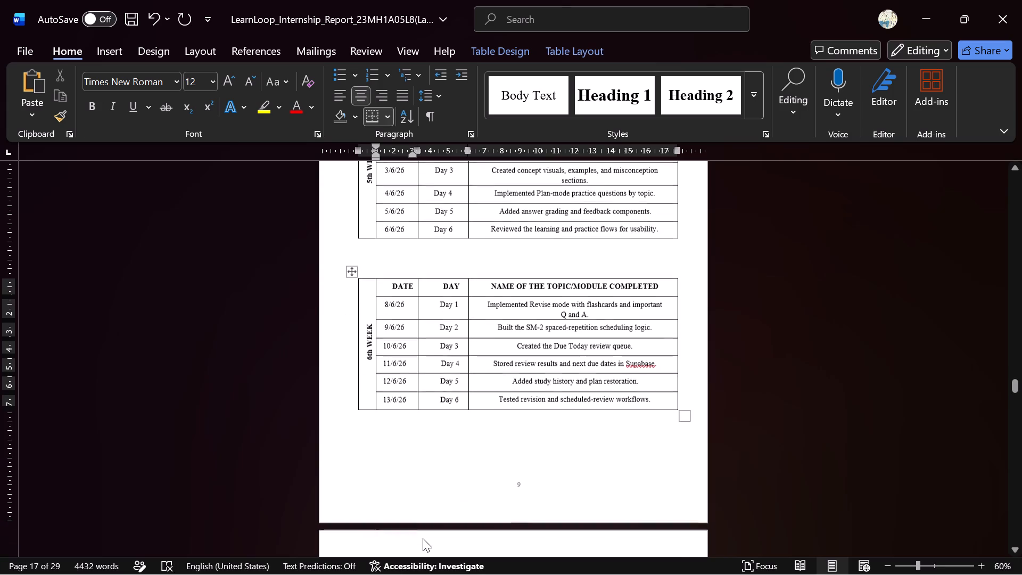
pyautogui.scroll(-4, 423, 538)
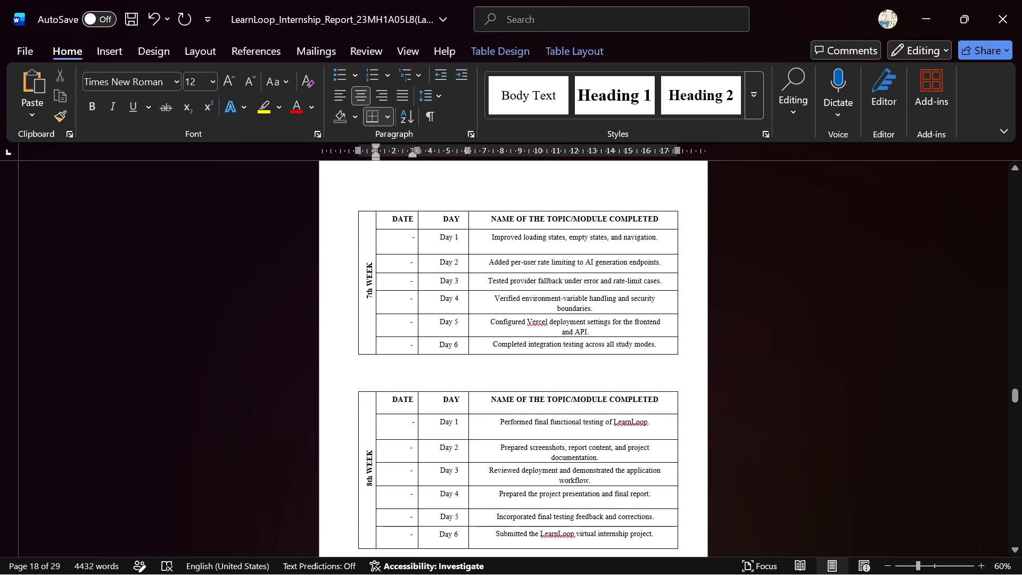
pyautogui.moveTo(389, 236); pyautogui.dragTo(409, 341)
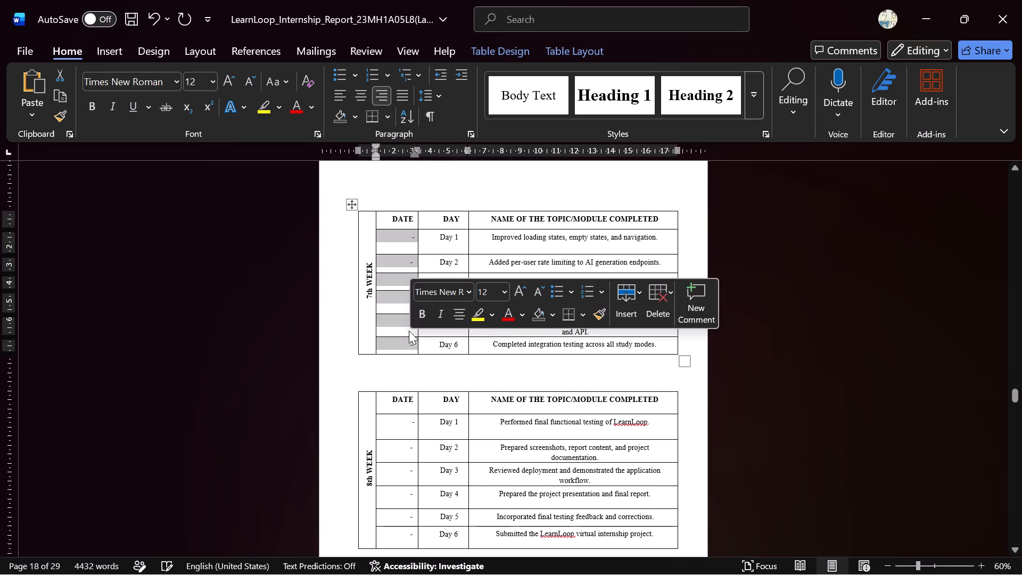
pyautogui.click(359, 95)
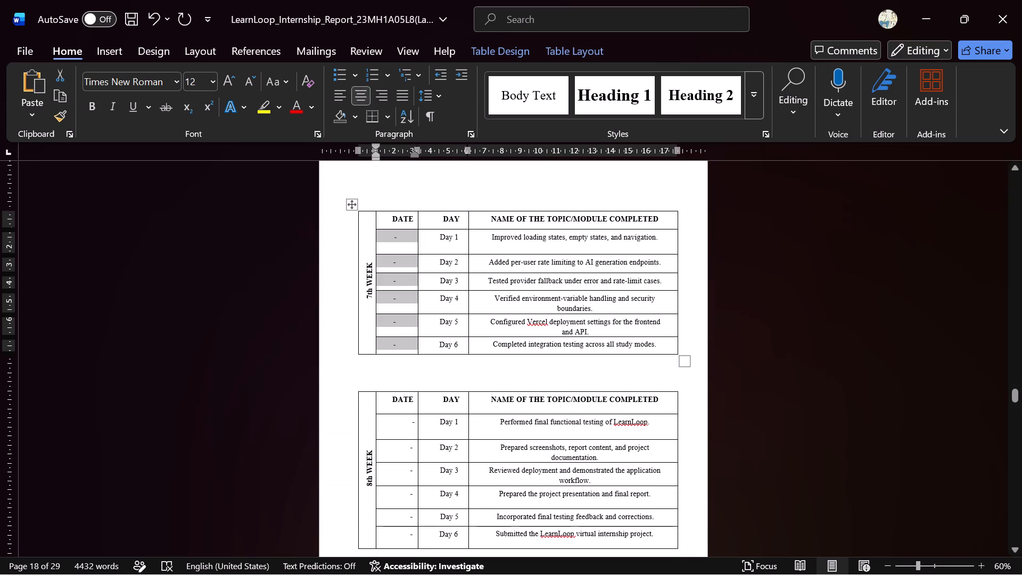
# Place the text cursor in the Day 1 date cell of the 7th WEEK table.
pyautogui.click(406, 315)
pyautogui.click(403, 242)
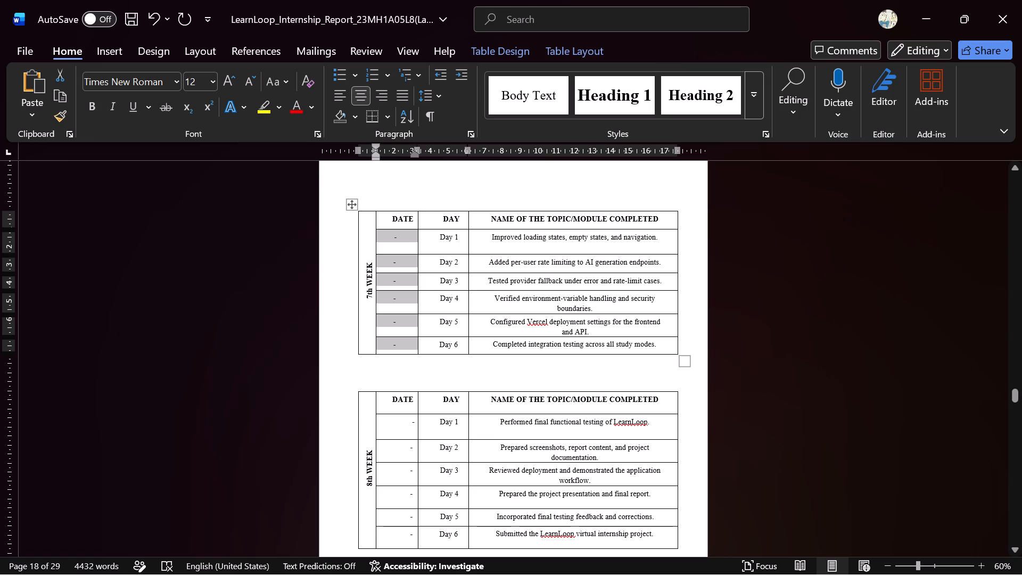
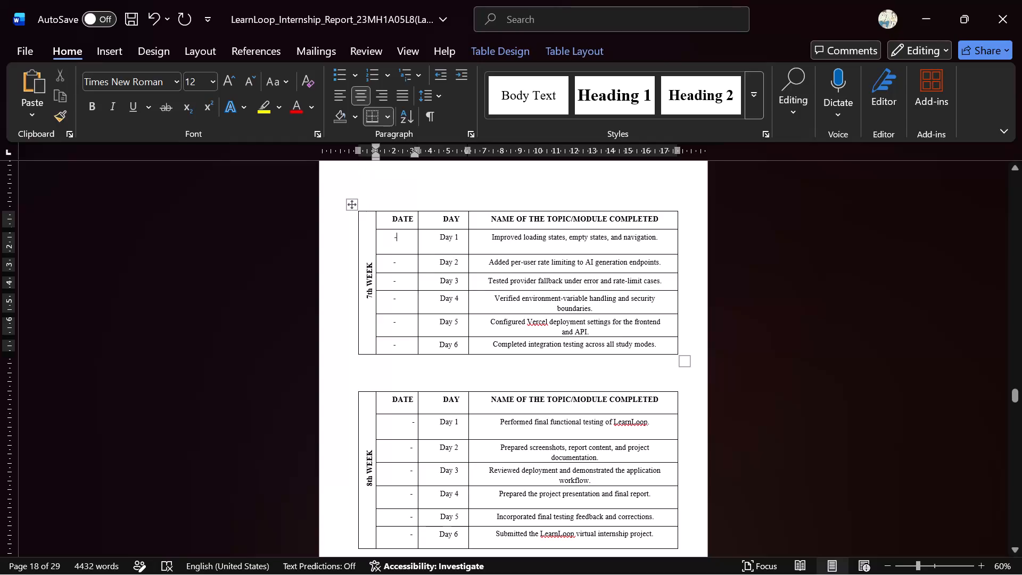
# Replace the placeholder dashes in the 7th WEEK table with 15/6/26 for Day 1 and 16/6/26 for Day 2.
pyautogui.scroll(1, 407, 272)
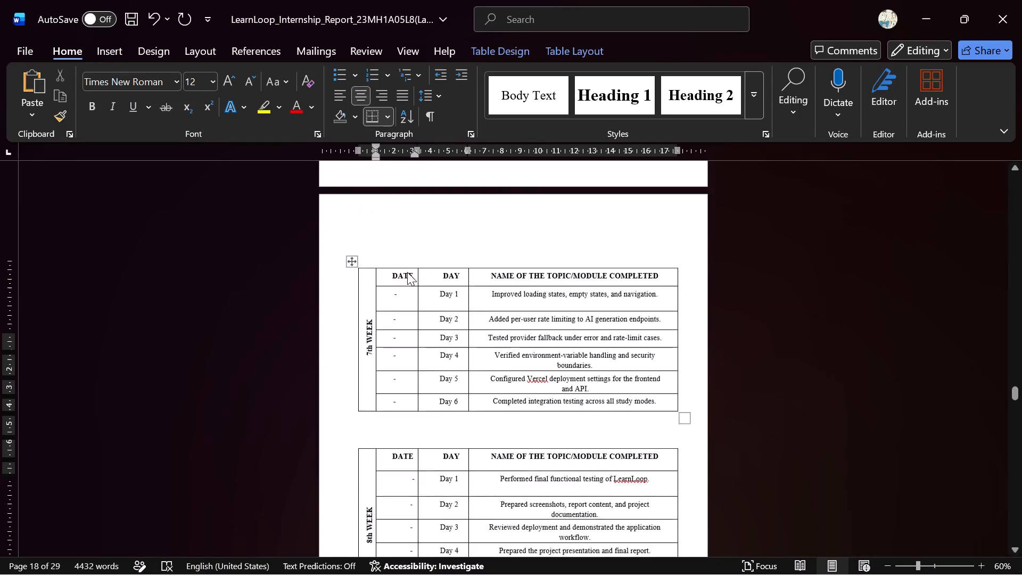
pyautogui.scroll(2, 407, 272)
pyautogui.scroll(-1, 407, 272)
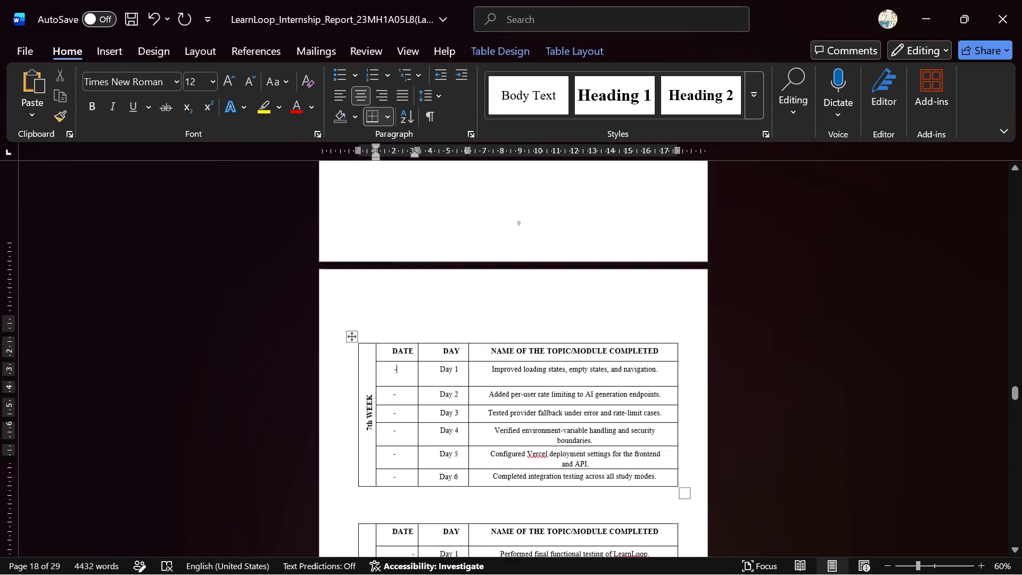
pyautogui.scroll(-2, 407, 272)
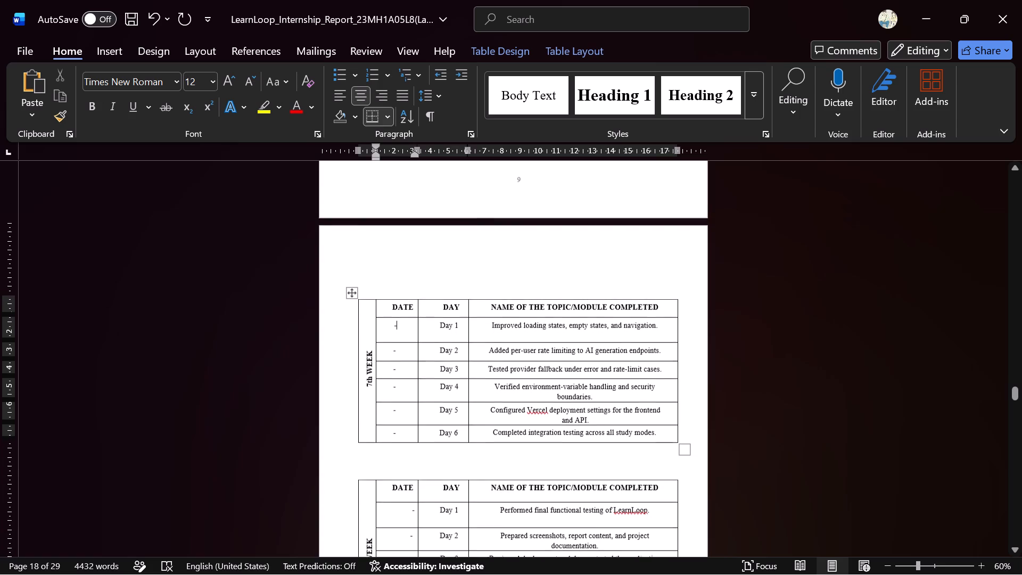
pyautogui.scroll(-1, 407, 272)
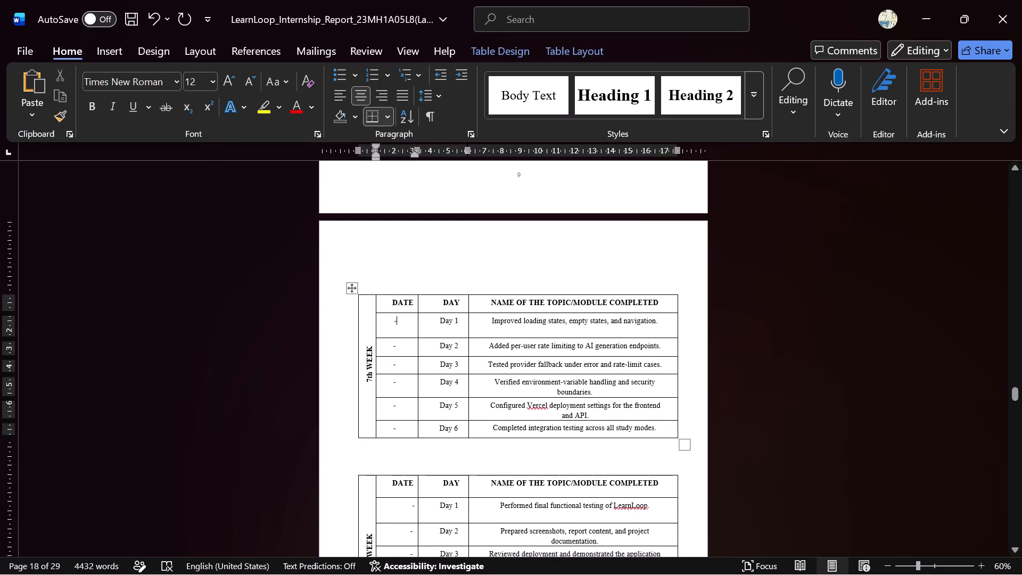
pyautogui.press('BackSpace')
pyautogui.press('1')
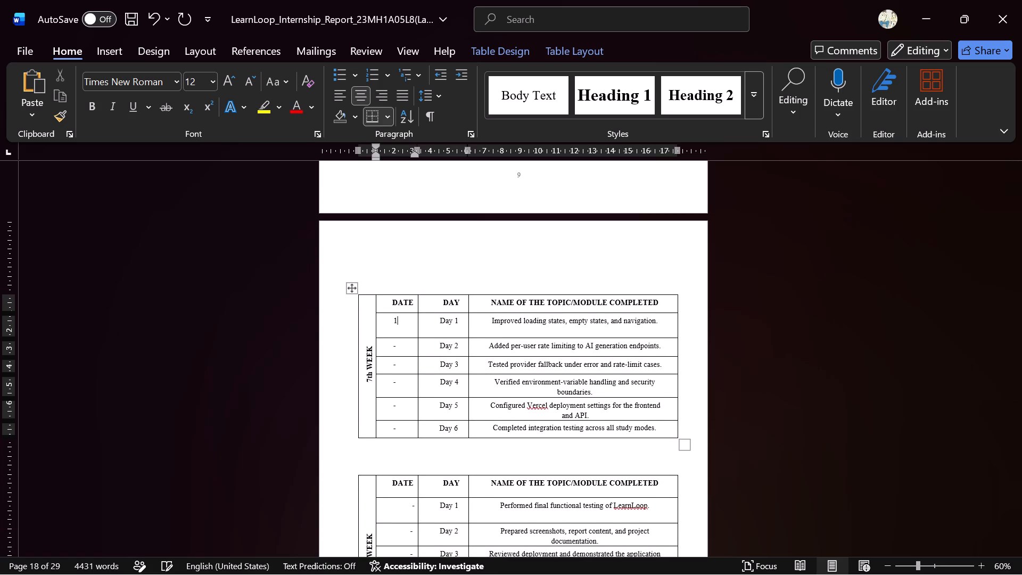
pyautogui.press('5')
pyautogui.write('/6/2')
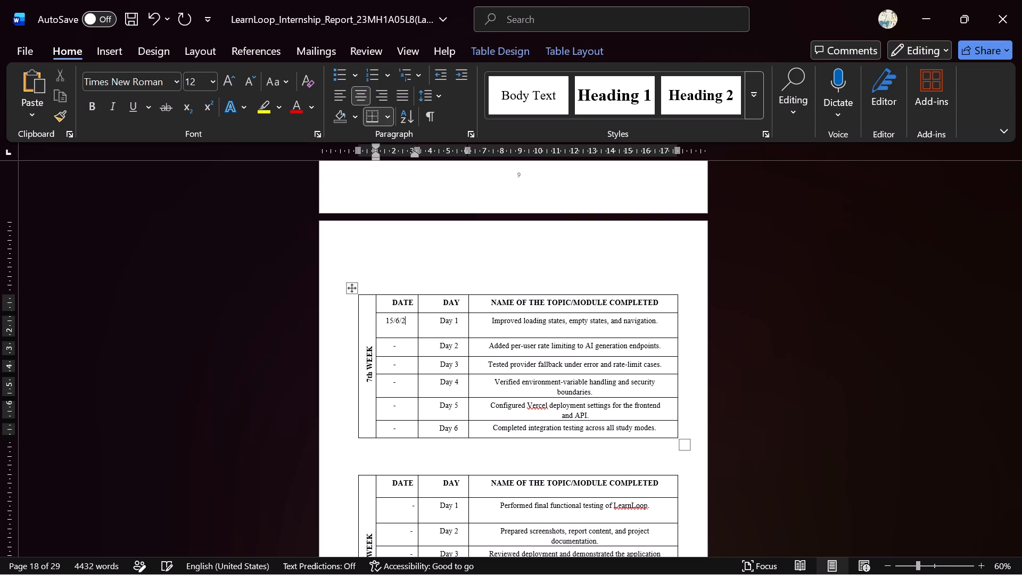
pyautogui.press('6')
pyautogui.press('Down')
pyautogui.press('BackSpace')
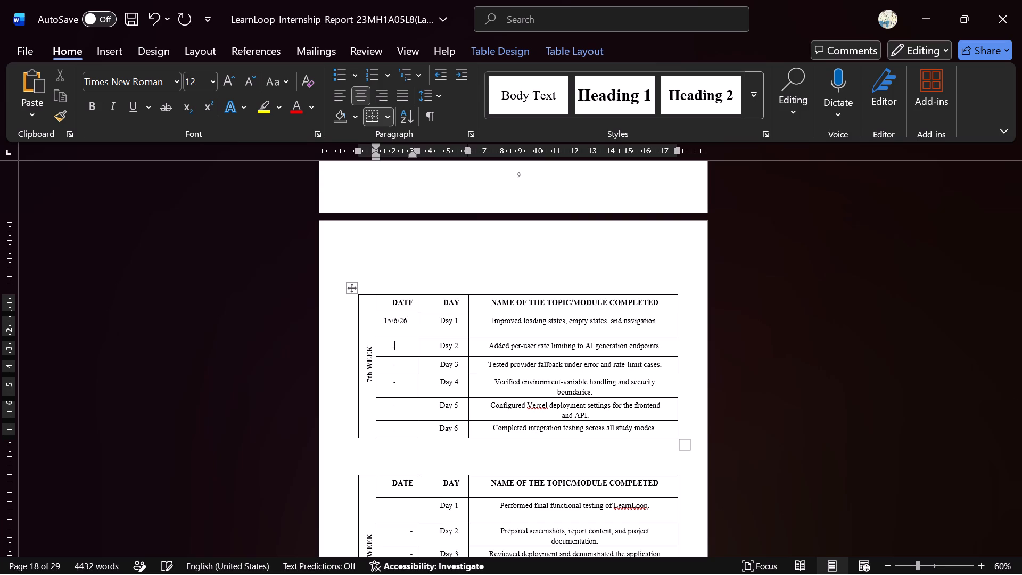
pyautogui.press('1')
pyautogui.press('6')
pyautogui.write('/6')
pyautogui.write('/2')
pyautogui.press('6')
# Fill the 7th WEEK dates with 17/6/26 for Day 3 and 18/6/26 for Day 4.
pyautogui.press('Down')
pyautogui.press('BackSpace')
pyautogui.write('17')
pyautogui.press('/')
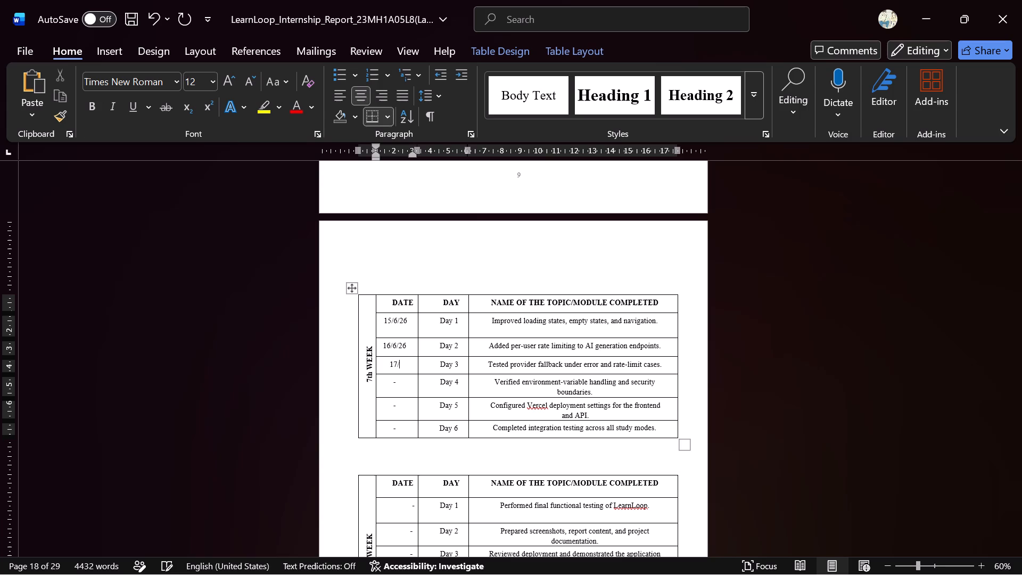
pyautogui.press('6')
pyautogui.write('/26')
pyautogui.press('Down')
pyautogui.press('BackSpace')
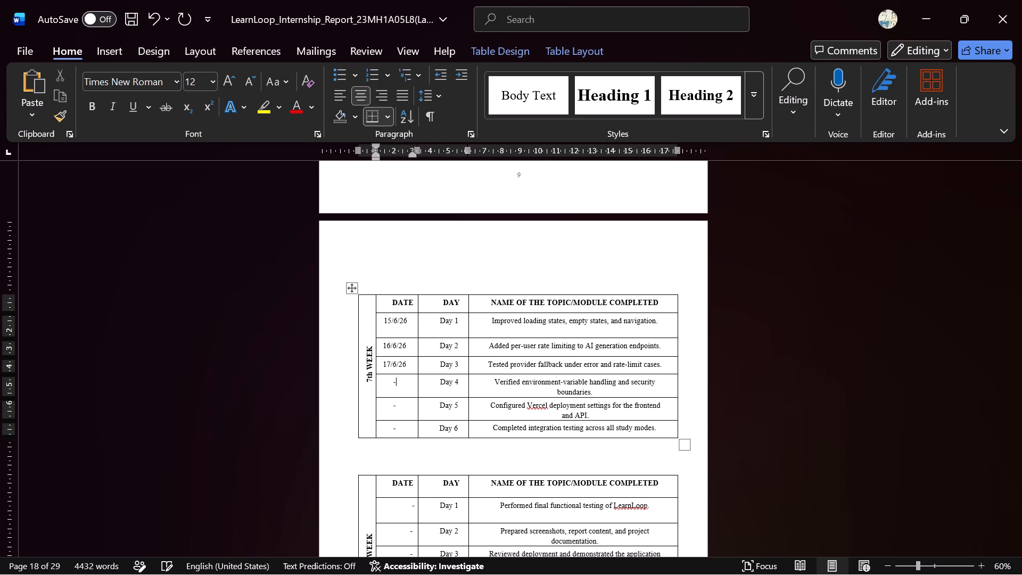
pyautogui.write('18')
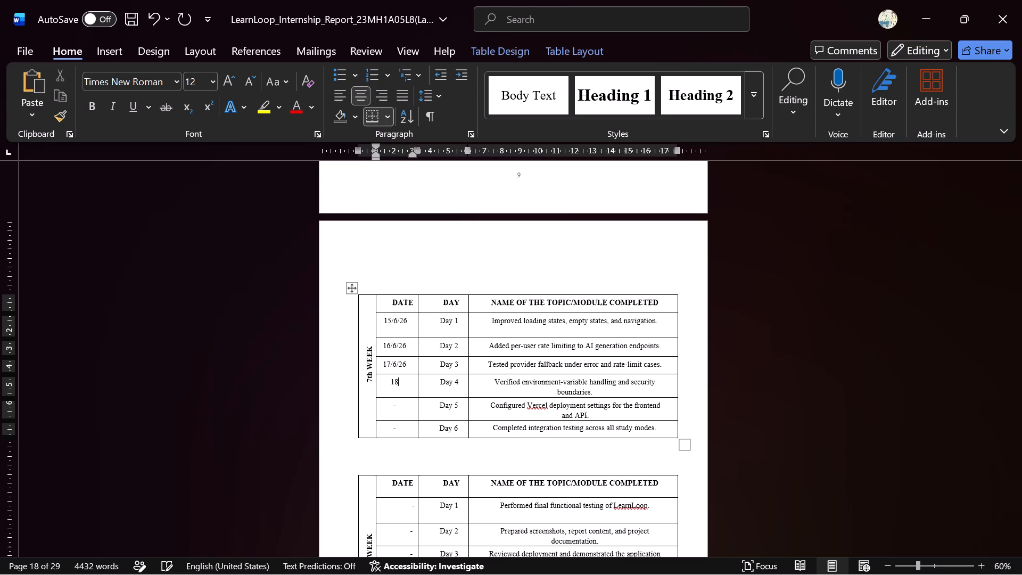
pyautogui.write('/6')
pyautogui.write('/26')
# Fill the remaining 7th WEEK dates with 19/6/26 for Day 5 and 20/6/26 for Day 6.
pyautogui.press('Down')
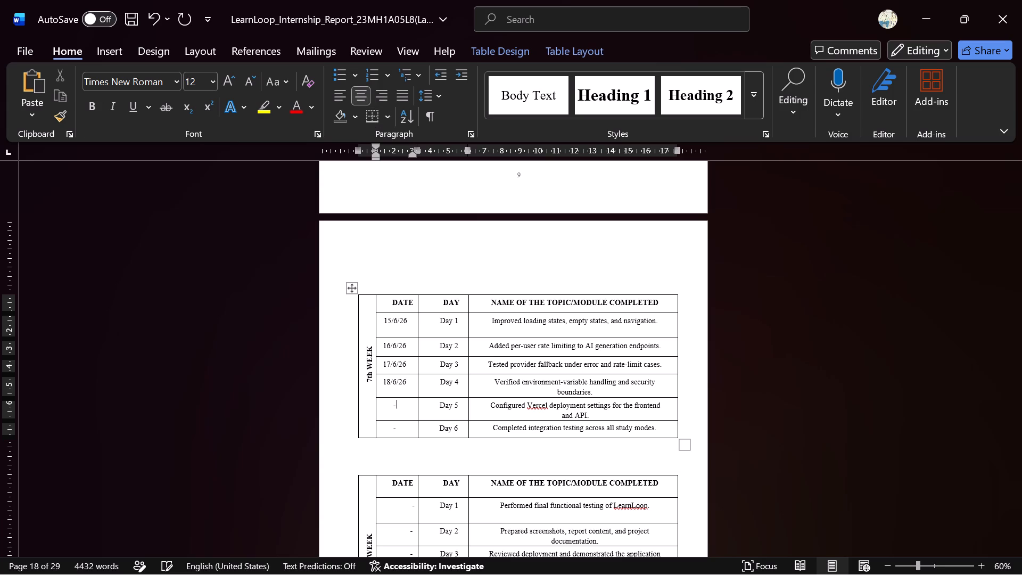
pyautogui.press('BackSpace')
pyautogui.write('19')
pyautogui.write('/6')
pyautogui.press('/')
pyautogui.write('26')
pyautogui.press('Down')
pyautogui.press('BackSpace')
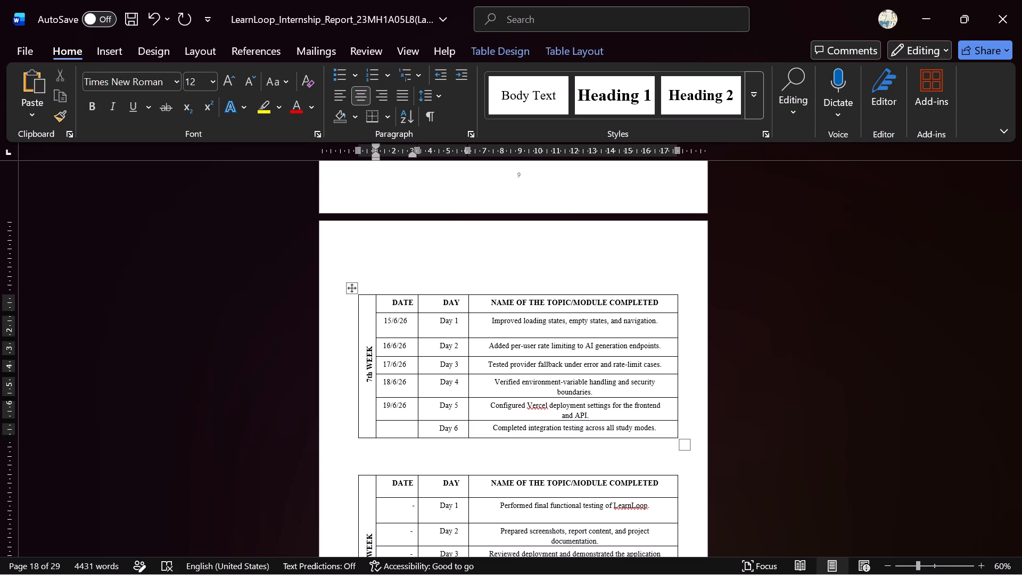
pyautogui.press('2')
pyautogui.write('0/')
pyautogui.press('6')
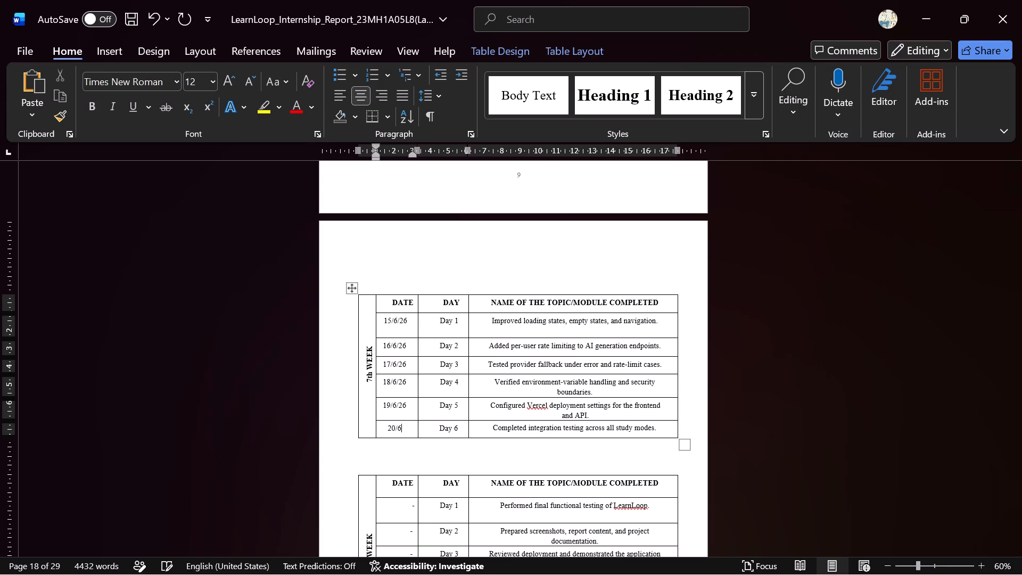
pyautogui.write('/26')
# Adjust the right indent of the Day 1 date cell in the 7th WEEK table to line up with the dates below.
pyautogui.click(386, 318)
pyautogui.press('Left')
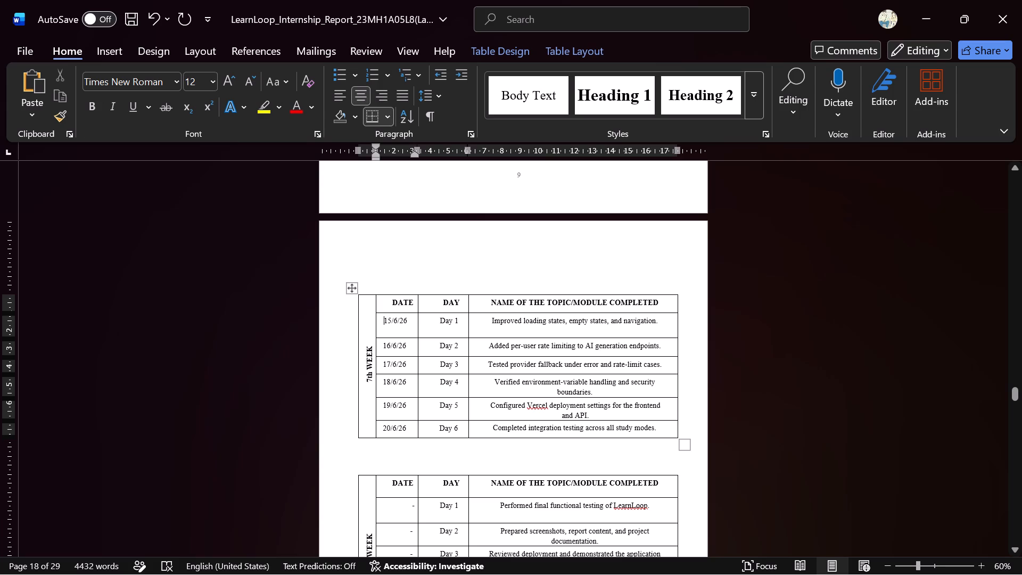
pyautogui.click(415, 154)
# Centre-align the six date cells for Day 1 through Day 6 in the 8th WEEK table.
pyautogui.scroll(-2, 421, 361)
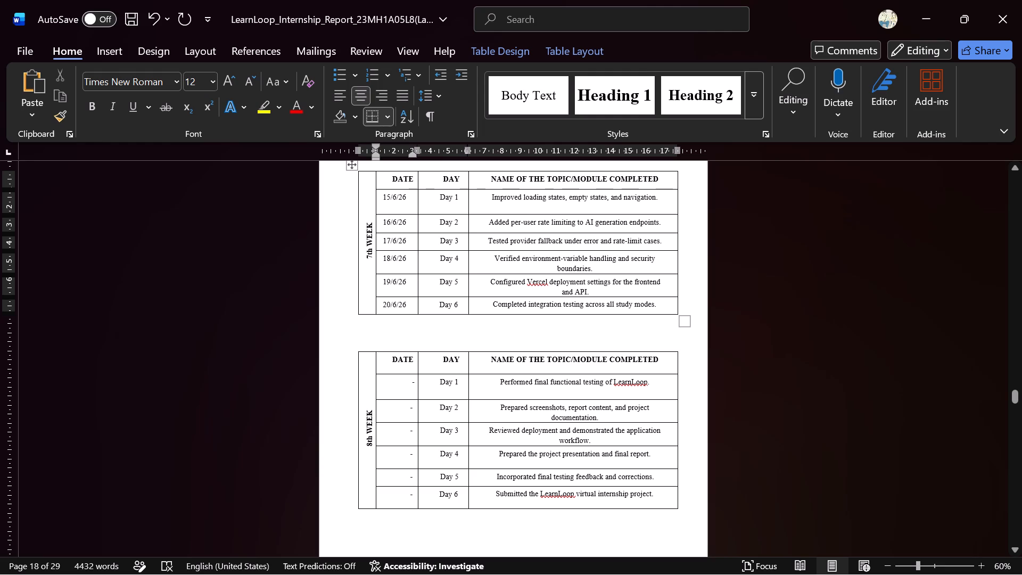
pyautogui.moveTo(392, 384); pyautogui.dragTo(406, 498)
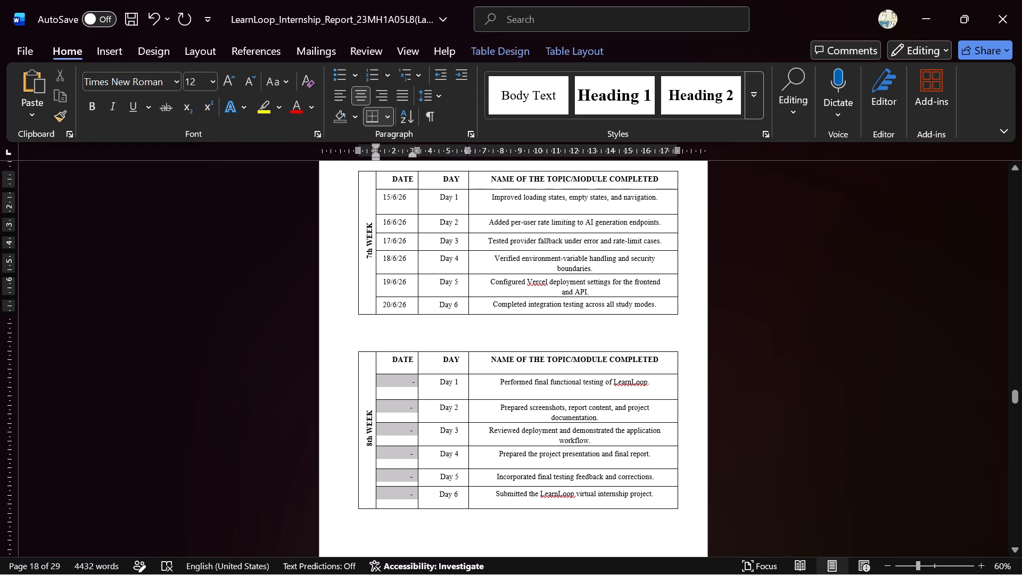
pyautogui.moveTo(406, 498); pyautogui.dragTo(405, 498)
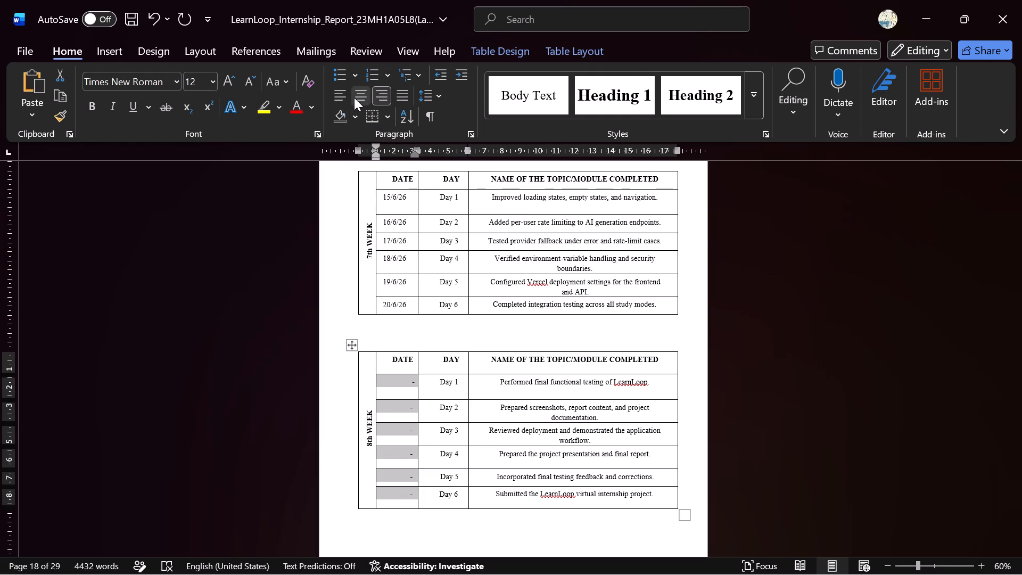
pyautogui.click(354, 96)
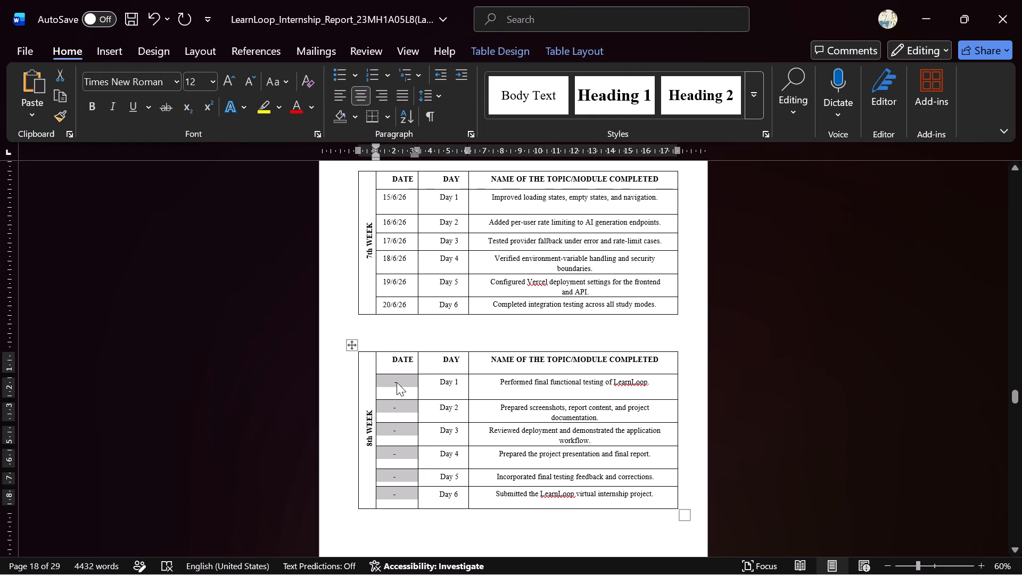
# Adjust the right indent of the Day 1 date cell in the 8th WEEK table to line up with the cells below.
pyautogui.click(394, 382)
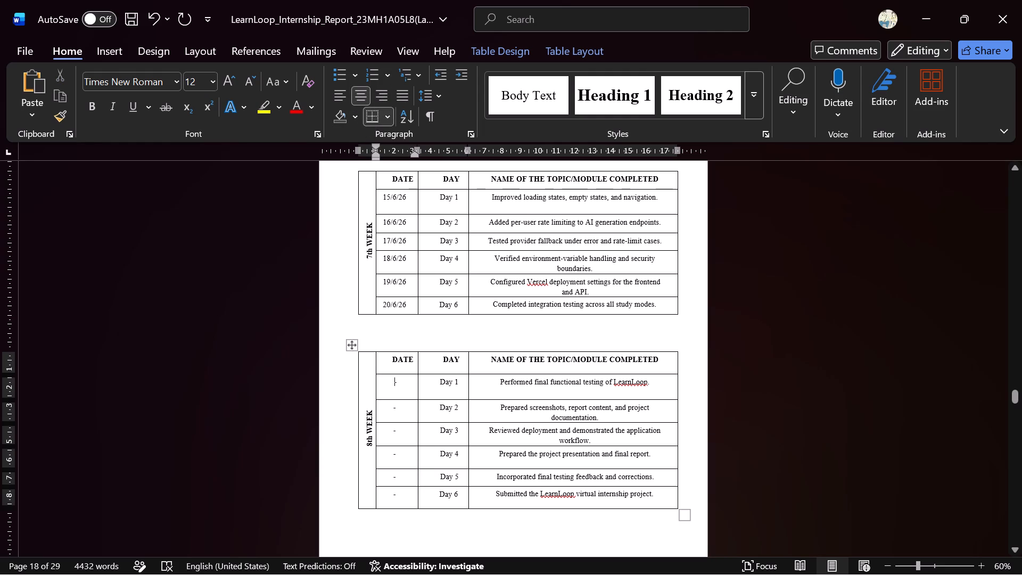
pyautogui.click(413, 154)
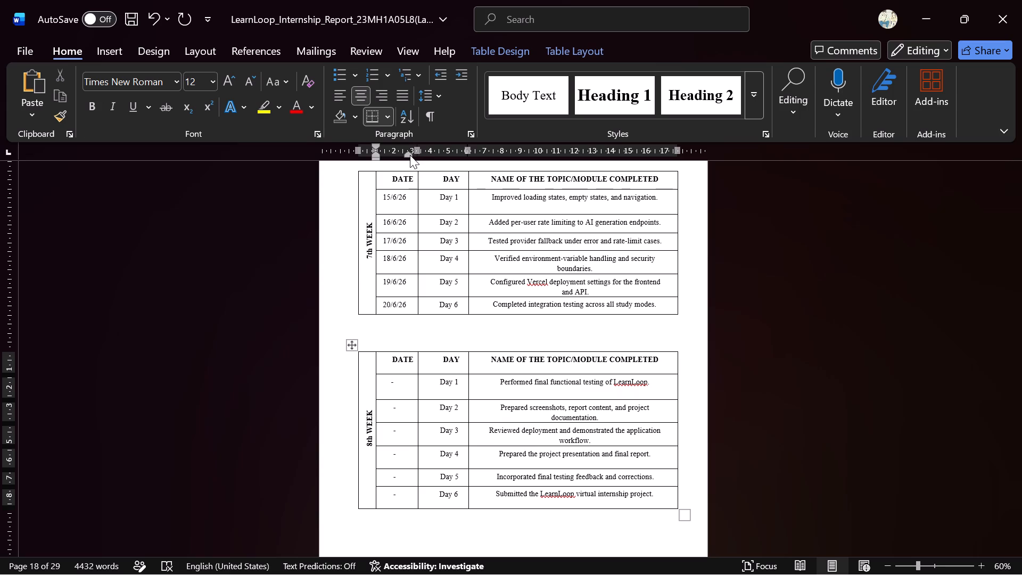
pyautogui.click(410, 155)
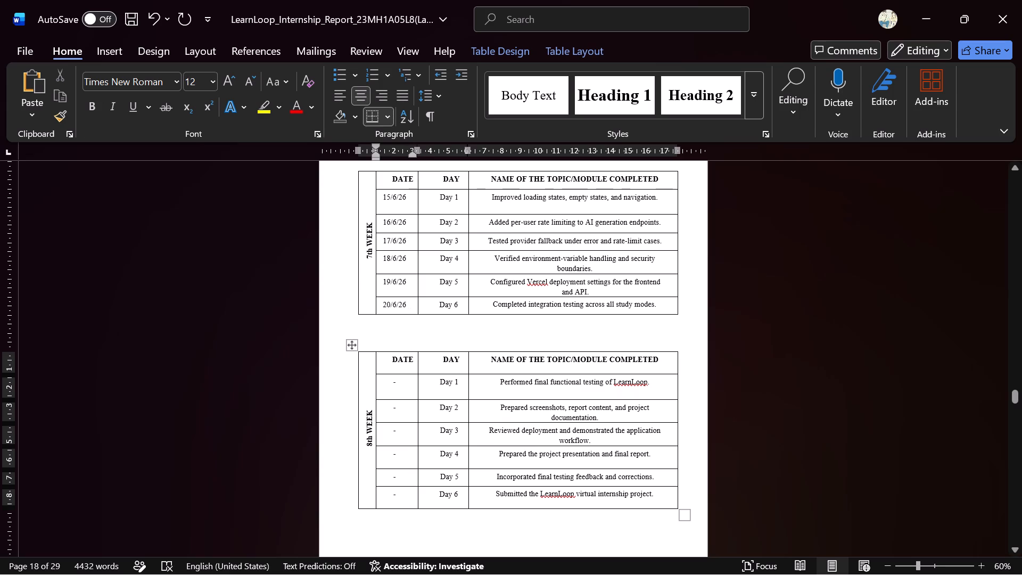
# Replace the placeholder dashes in the 8th WEEK table with 22/6/26 for Day 1 and 23/6/26 for Day 2.
pyautogui.click(403, 383)
pyautogui.press('BackSpace')
pyautogui.write('22')
pyautogui.write('/6/')
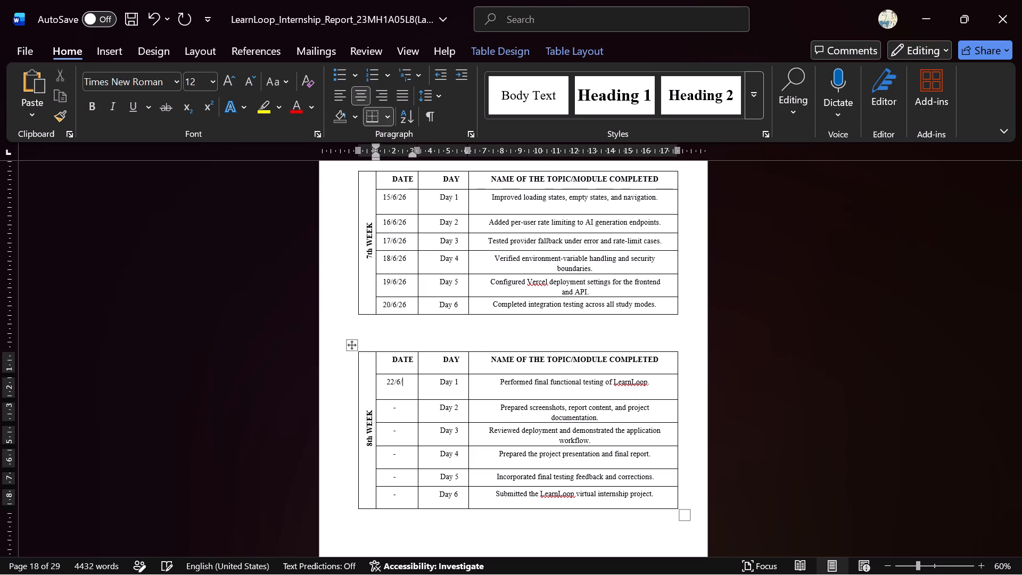
pyautogui.press('2')
pyautogui.press('6')
pyautogui.press('Down')
pyautogui.press('BackSpace')
pyautogui.write('23')
pyautogui.write('/6/')
pyautogui.write('26')
# Replace the placeholder dashes in the 8th WEEK table with 24/6/26 for Day 3 and 25/6/26 for Day 4.
pyautogui.press('Down')
pyautogui.press('BackSpace')
pyautogui.write('24')
pyautogui.write('/6')
pyautogui.write('/26')
pyautogui.press('Down')
pyautogui.press('BackSpace')
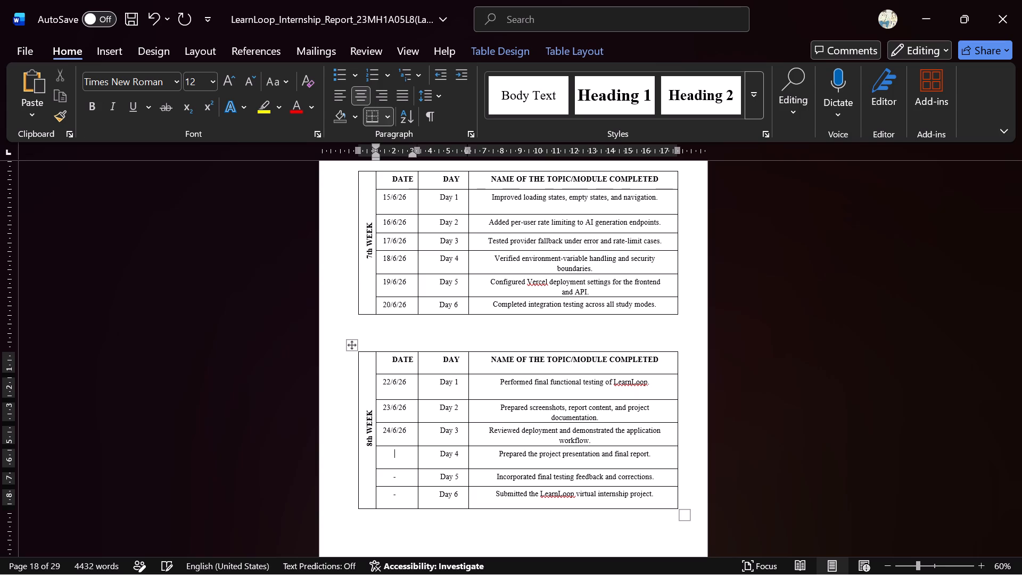
pyautogui.write('25')
pyautogui.press('/')
pyautogui.press('6')
pyautogui.press('/')
pyautogui.press('2')
pyautogui.press('6')
# Replace the remaining placeholder dashes in the 8th WEEK table with 26/6/26 for Day 5 and 27/6/26 for Day 6.
pyautogui.press('Down')
pyautogui.press('BackSpace')
pyautogui.write('26')
pyautogui.write('/6')
pyautogui.write('/26')
pyautogui.press('Down')
pyautogui.press('BackSpace')
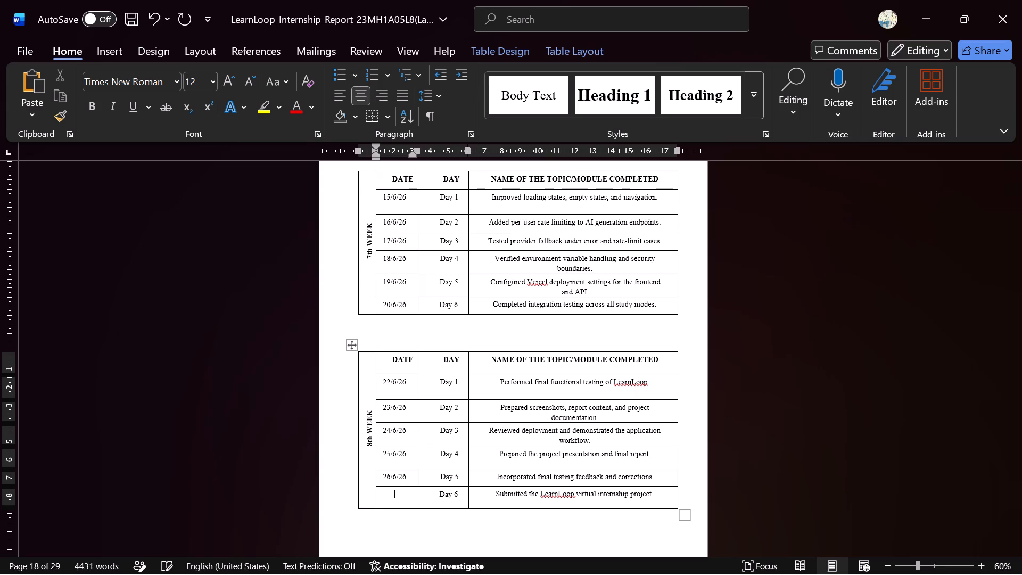
pyautogui.press('2')
pyautogui.press('7')
pyautogui.write('/6')
pyautogui.write('/2')
pyautogui.press('6')
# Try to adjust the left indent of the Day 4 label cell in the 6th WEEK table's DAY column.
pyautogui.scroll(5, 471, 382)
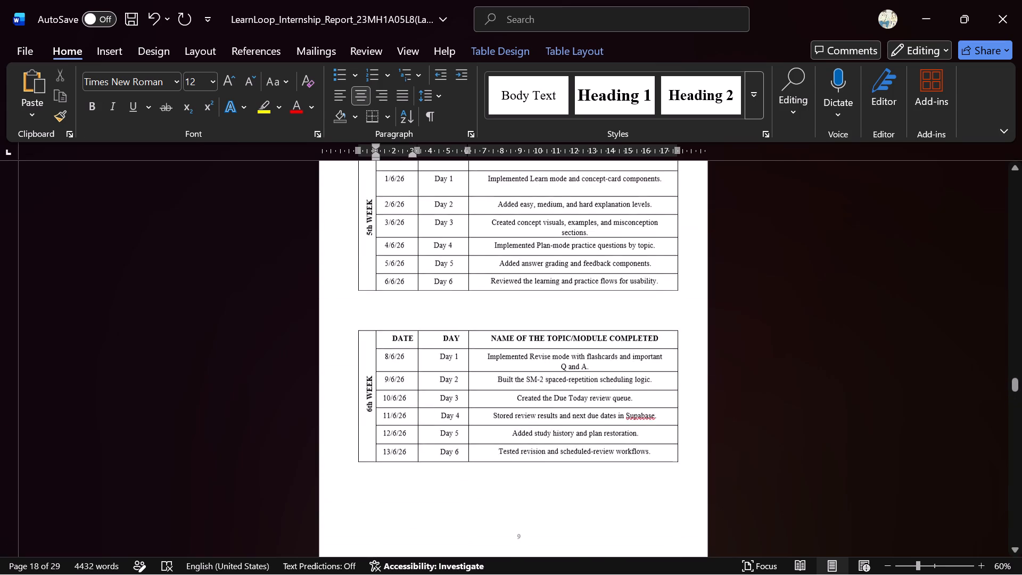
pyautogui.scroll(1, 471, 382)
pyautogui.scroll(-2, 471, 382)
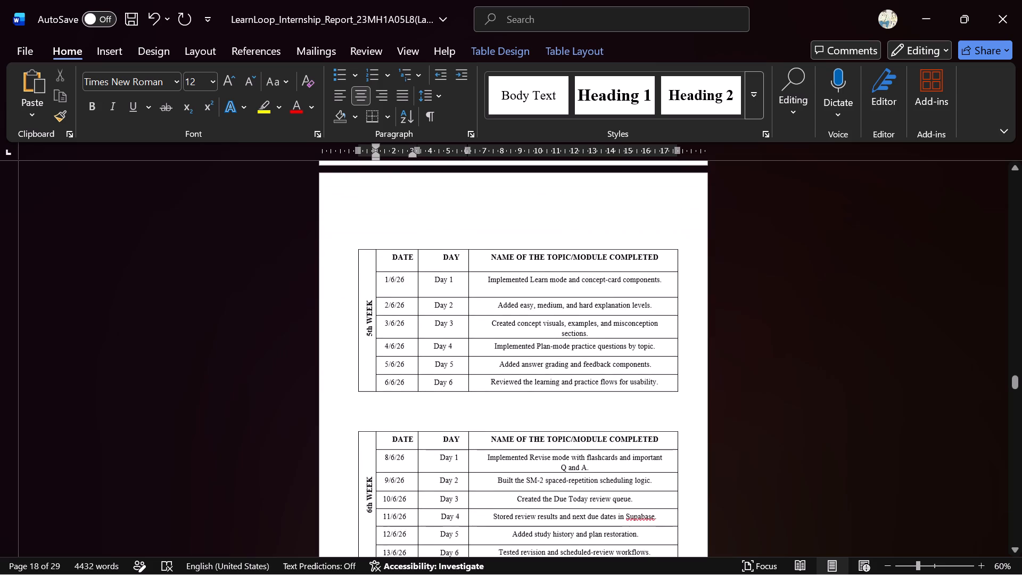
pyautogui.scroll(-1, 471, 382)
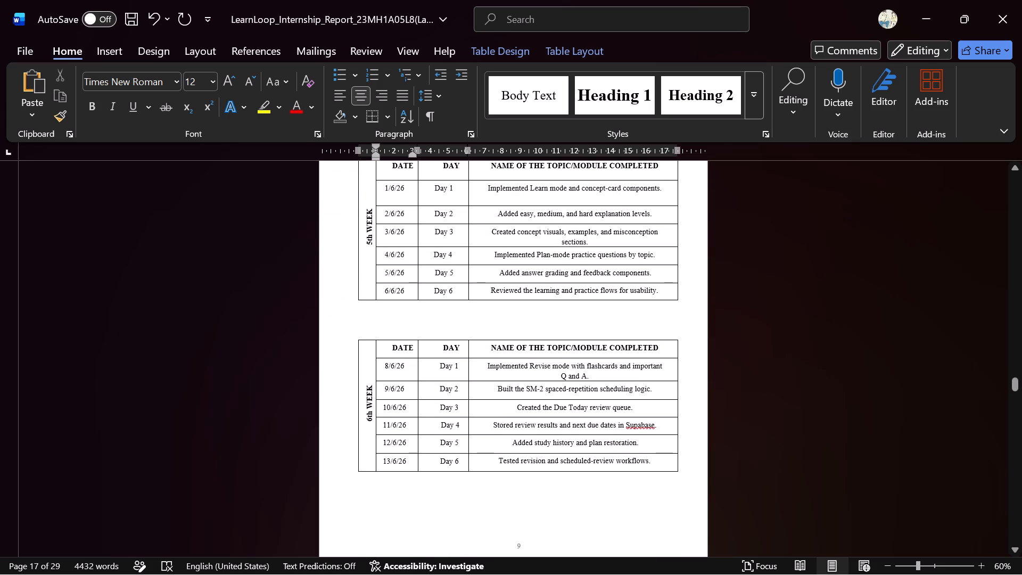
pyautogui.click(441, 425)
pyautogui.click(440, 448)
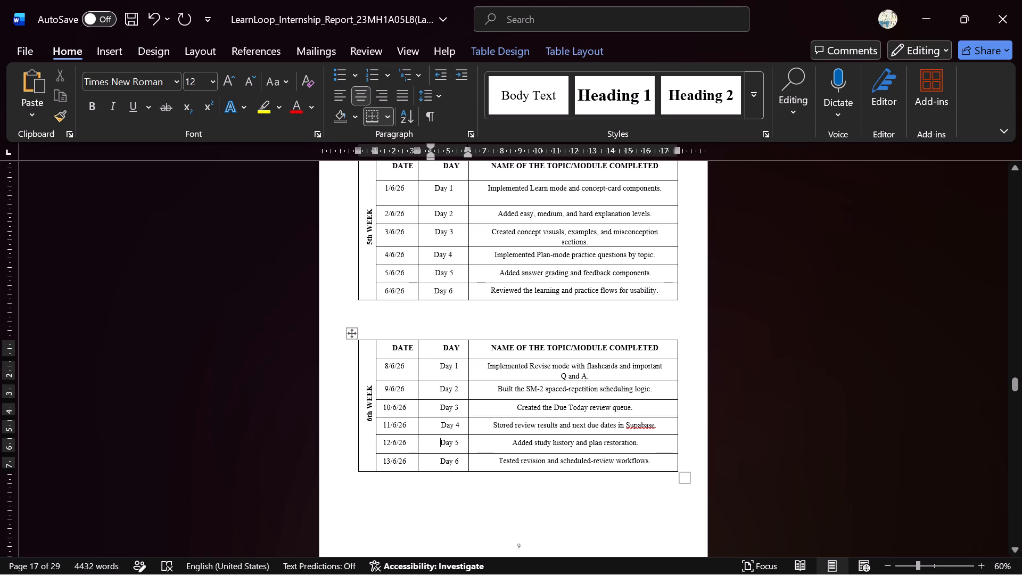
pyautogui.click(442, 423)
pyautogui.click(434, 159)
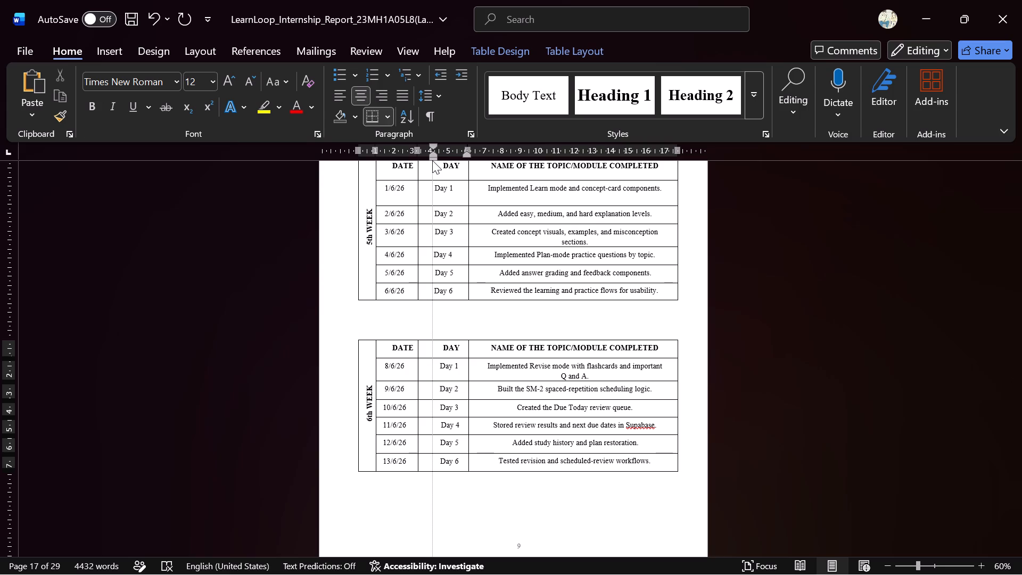
# Review the weekly activity tables from the 1st to the 8th WEEK and skim the project architecture and screenshot pages.
pyautogui.scroll(2, 456, 309)
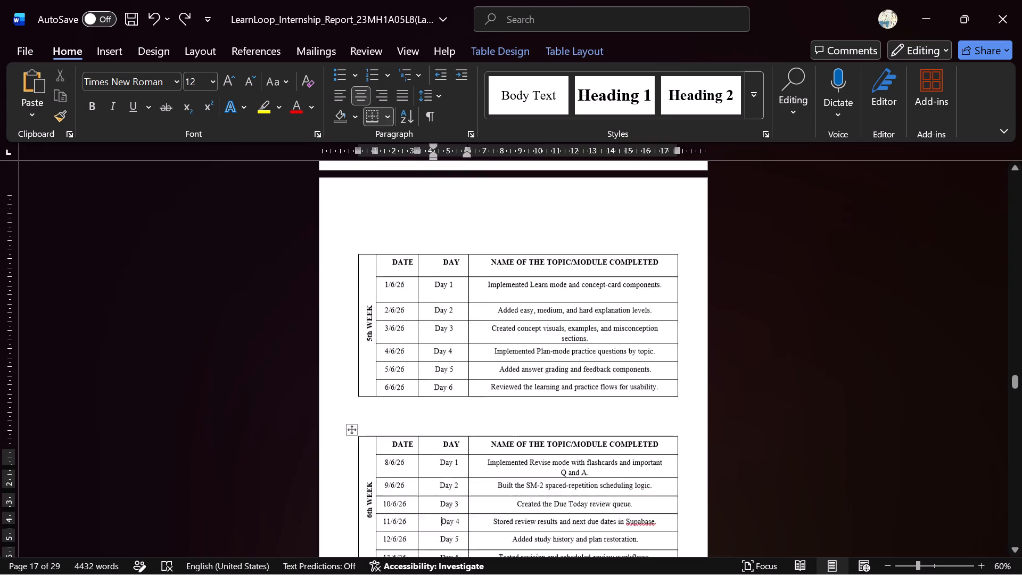
pyautogui.scroll(5, 456, 309)
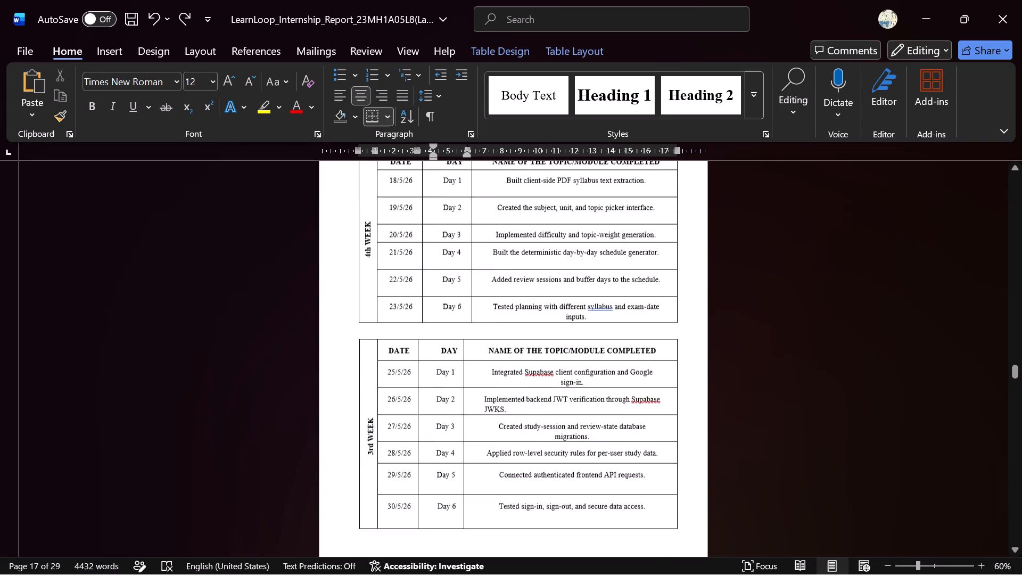
pyautogui.scroll(4, 456, 309)
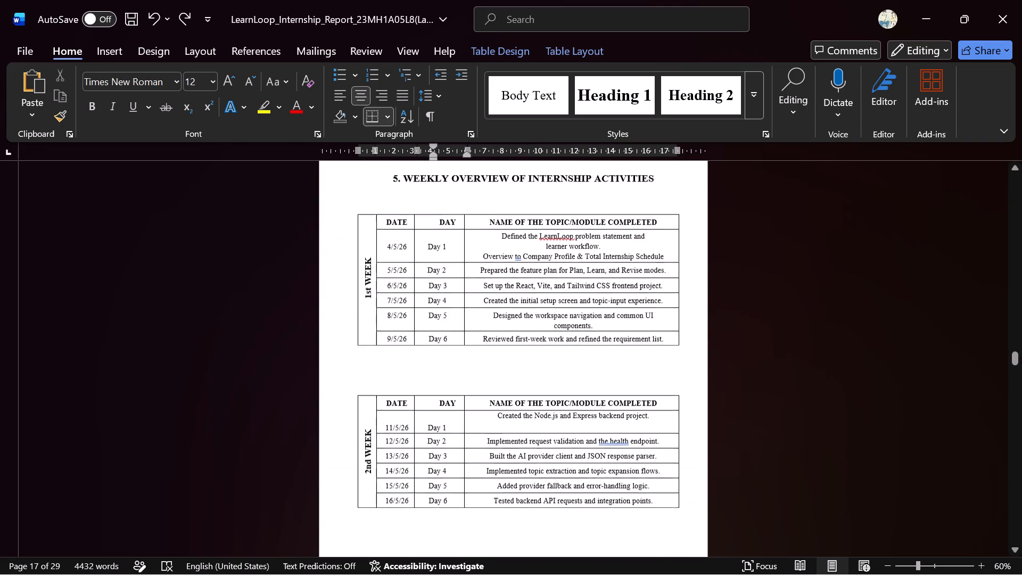
pyautogui.scroll(1, 456, 309)
pyautogui.scroll(-5, 456, 309)
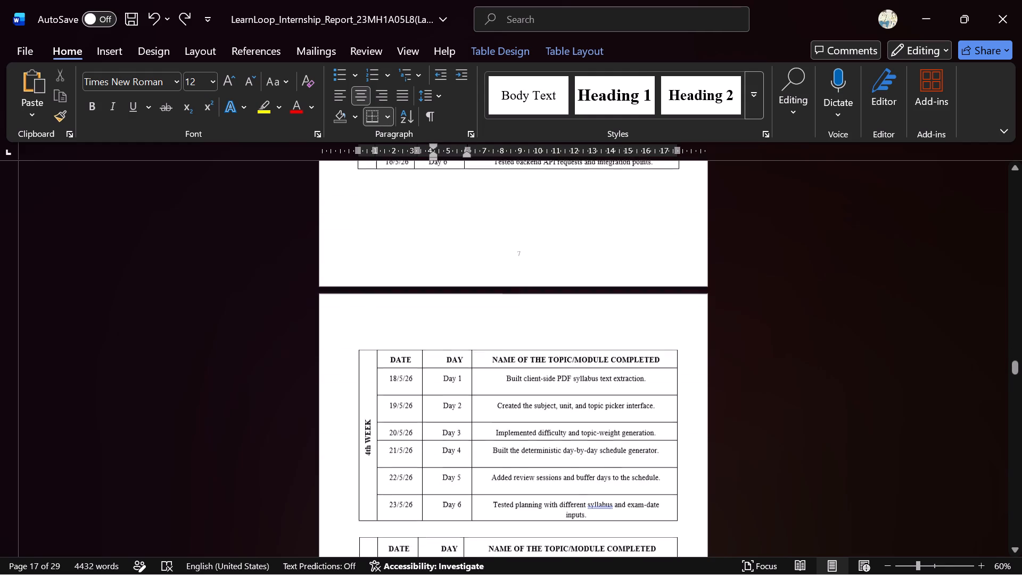
pyautogui.scroll(-20, 456, 309)
pyautogui.scroll(-3, 456, 309)
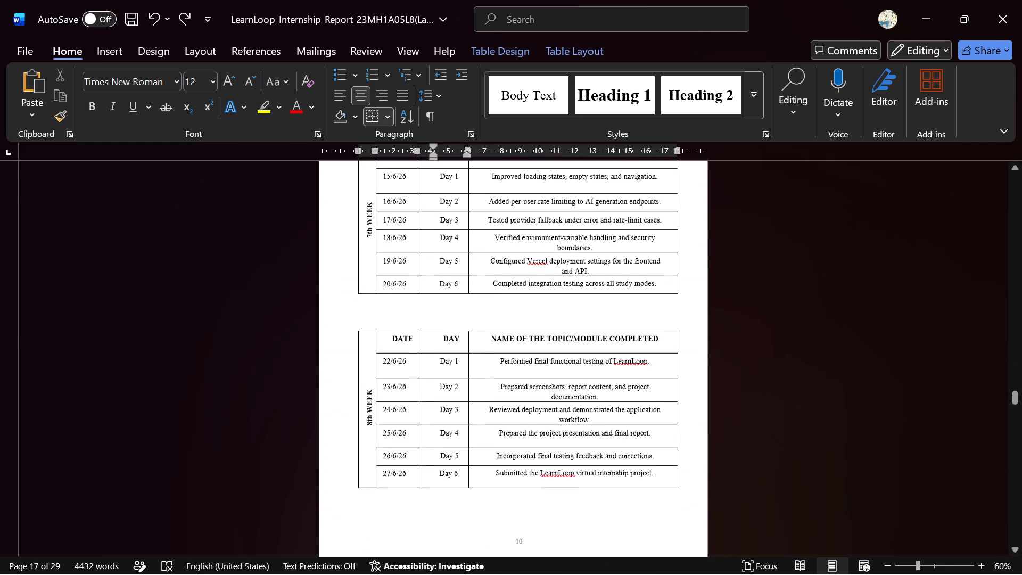
pyautogui.scroll(-20, 456, 309)
pyautogui.scroll(-3, 456, 309)
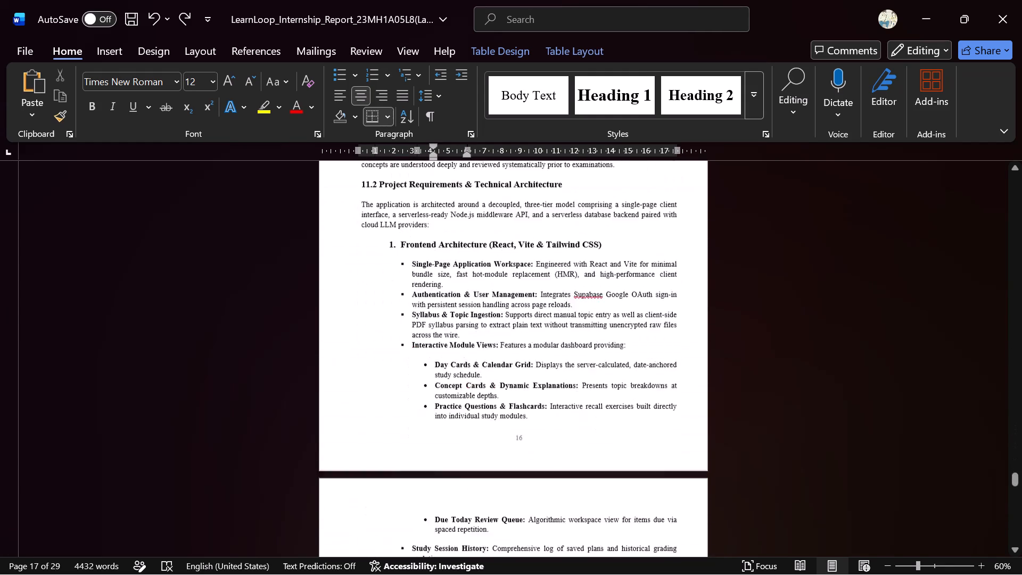
pyautogui.scroll(-6, 456, 309)
pyautogui.scroll(5, 456, 309)
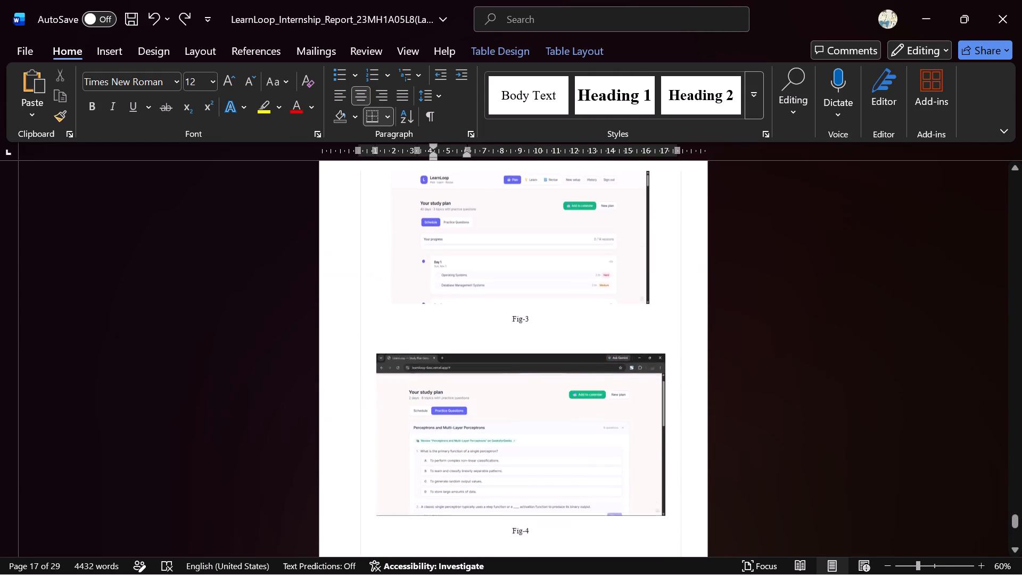
pyautogui.scroll(15, 456, 309)
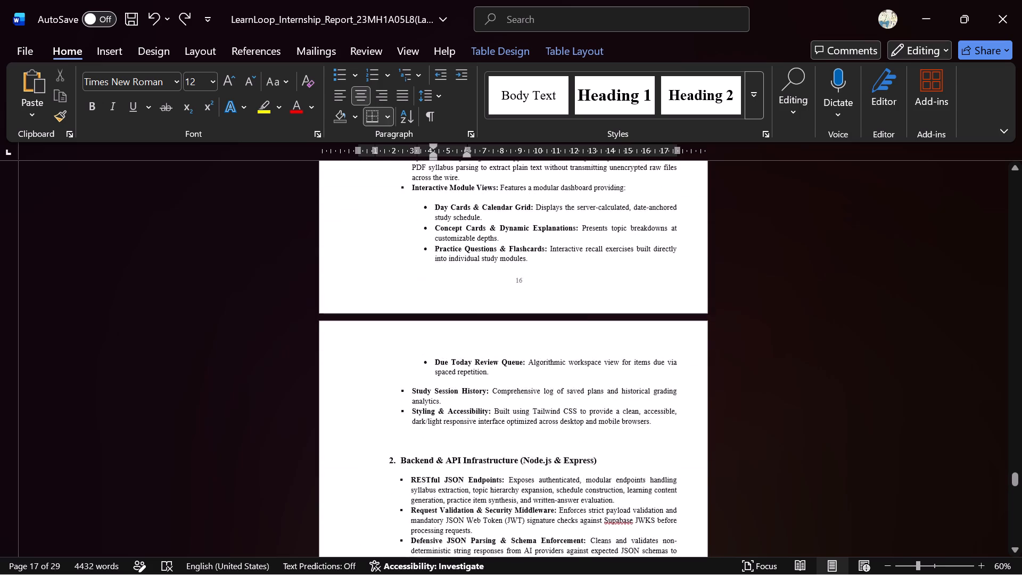
pyautogui.scroll(20, 456, 309)
pyautogui.scroll(4, 456, 309)
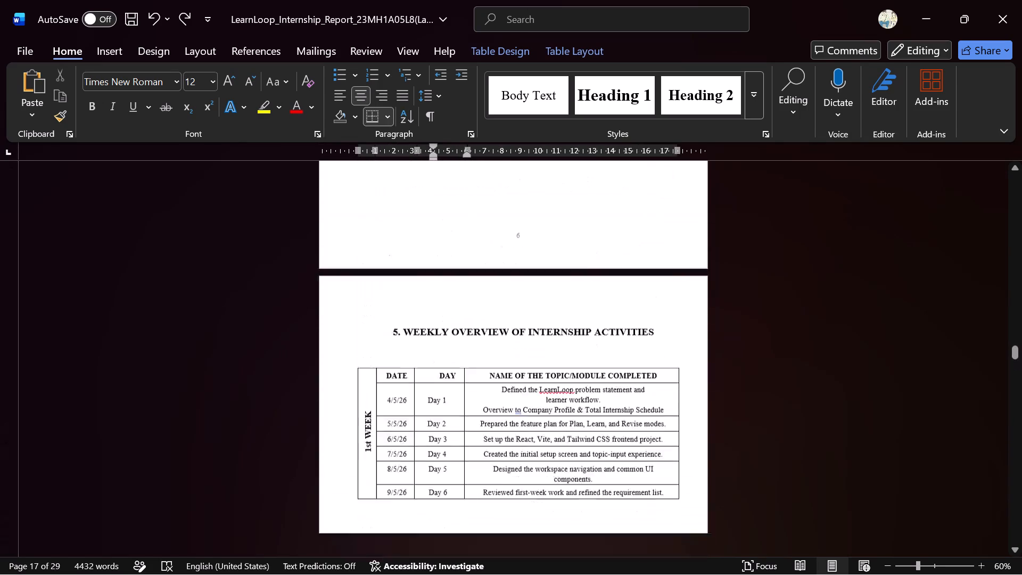
# Check the report's front pages, from the cover page through the certificate, declaration and internship completion certificate.
pyautogui.scroll(14, 456, 309)
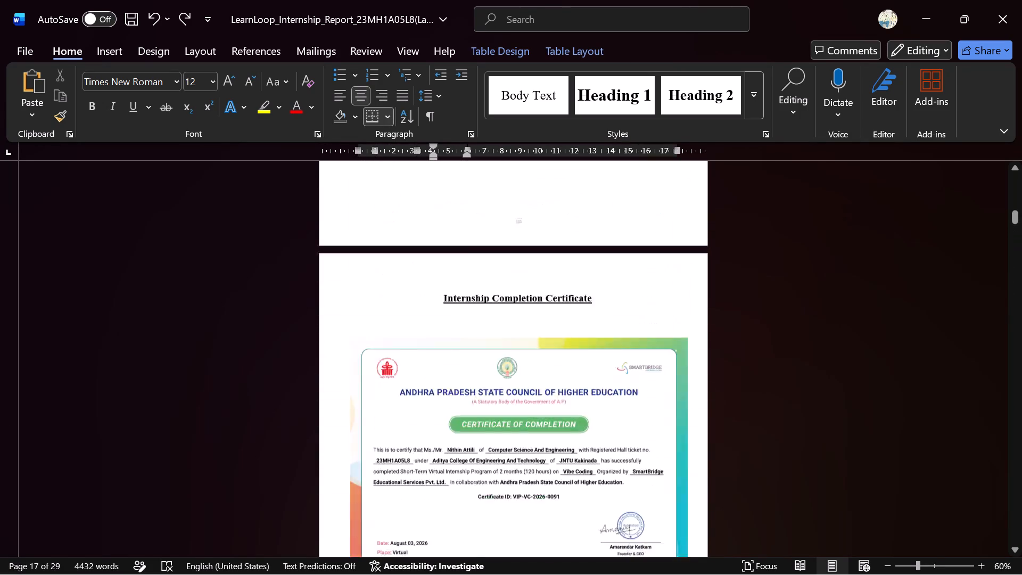
pyautogui.scroll(20, 456, 309)
pyautogui.scroll(4, 456, 309)
pyautogui.scroll(-3, 456, 309)
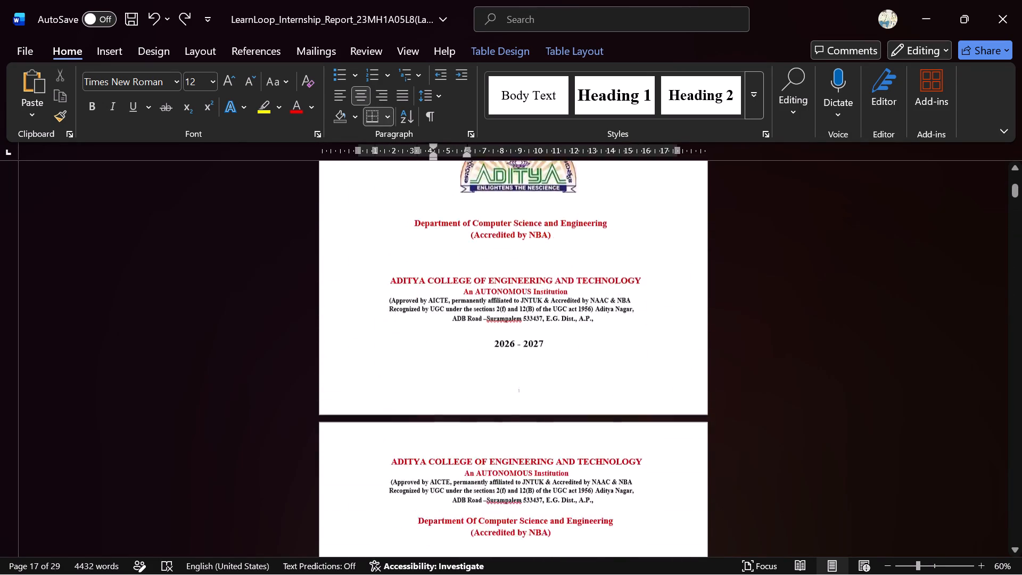
pyautogui.scroll(3, 456, 309)
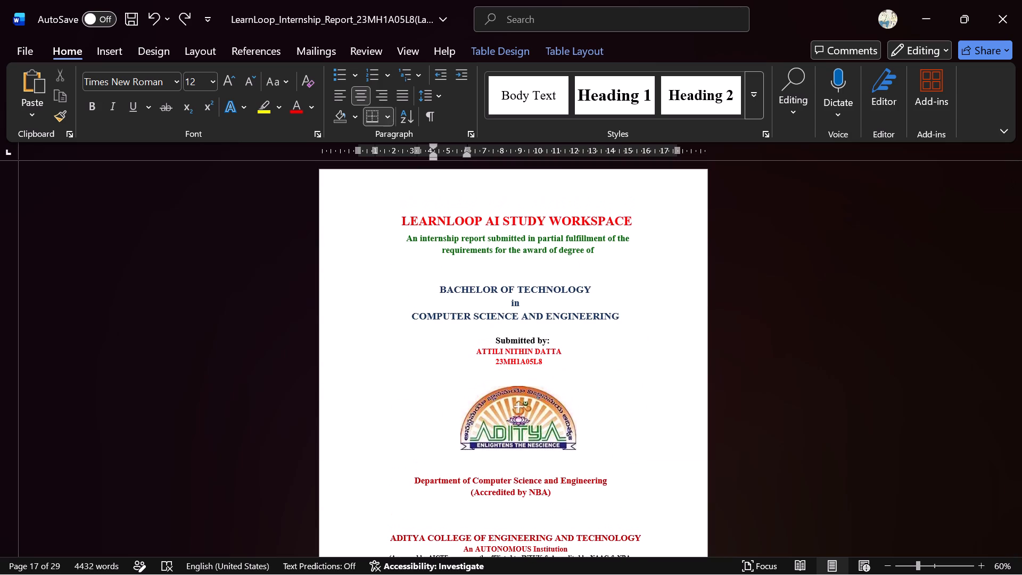
pyautogui.scroll(-1, 496, 270)
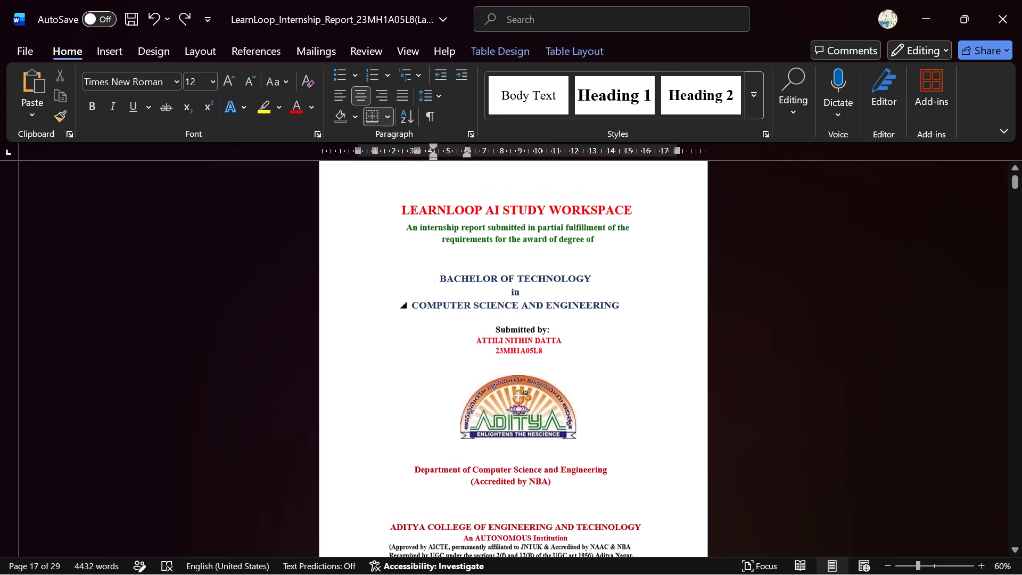
pyautogui.scroll(-4, 496, 270)
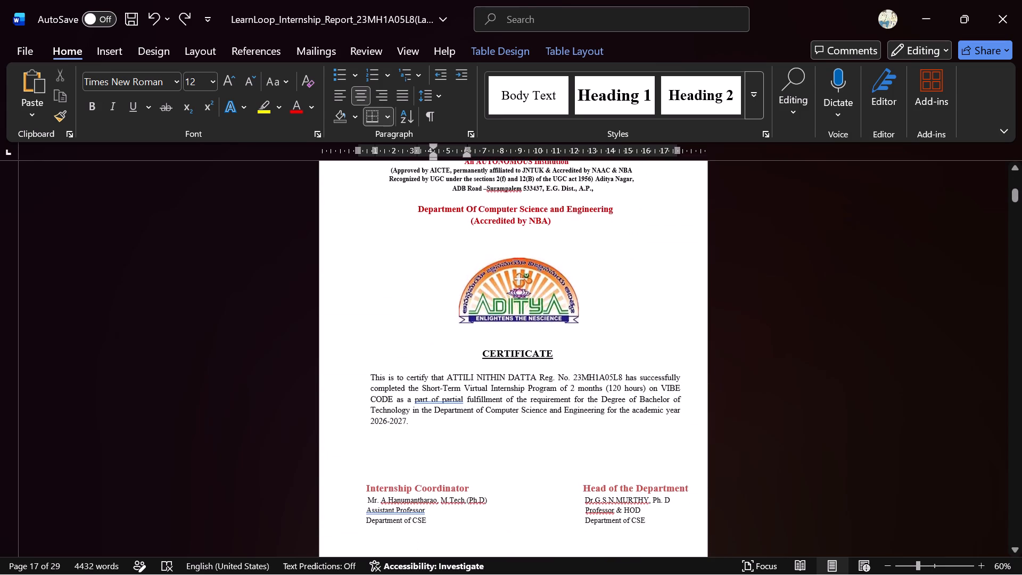
pyautogui.scroll(-6, 496, 270)
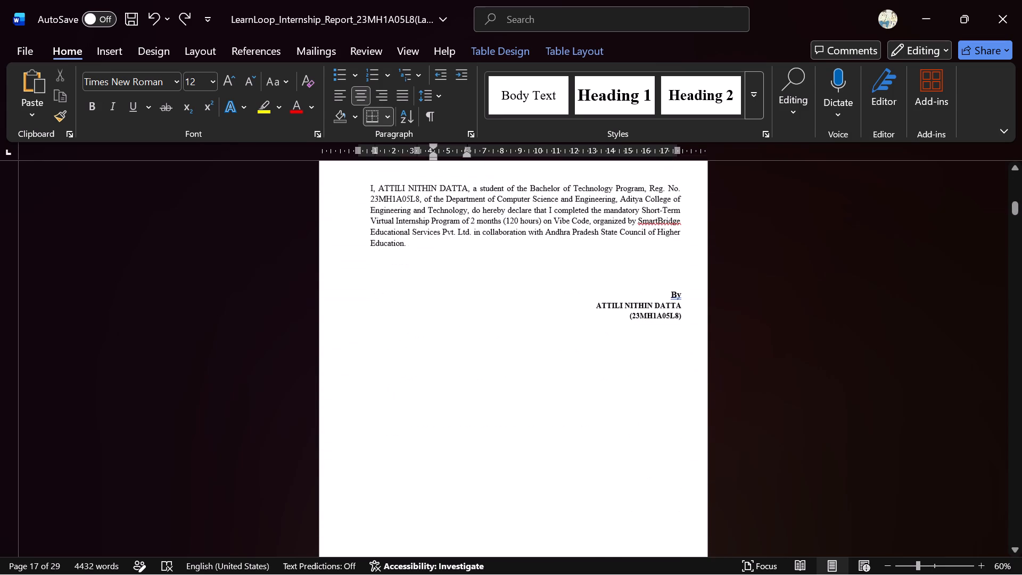
pyautogui.scroll(9, 496, 270)
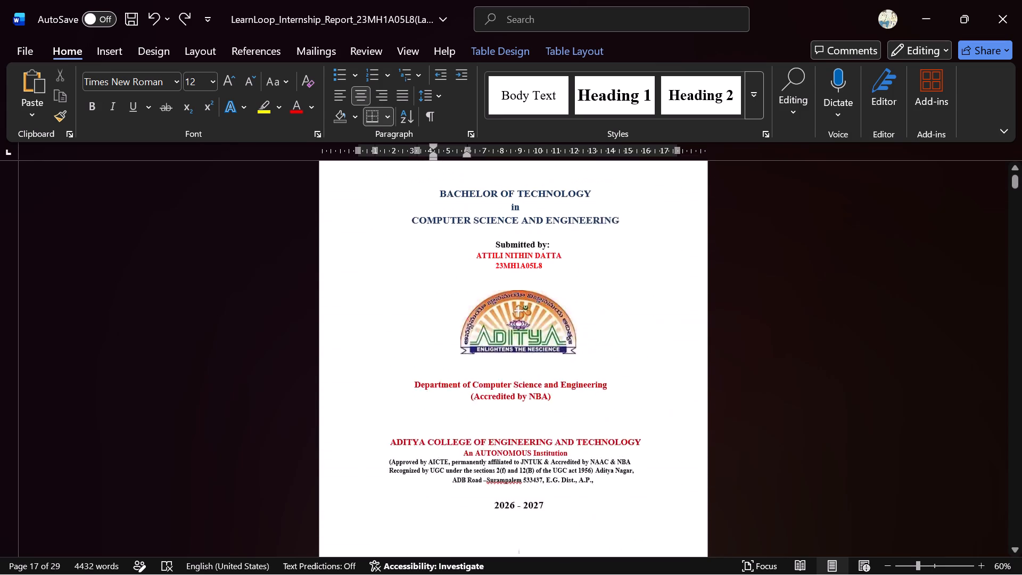
pyautogui.scroll(-4, 496, 270)
pyautogui.scroll(5, 496, 270)
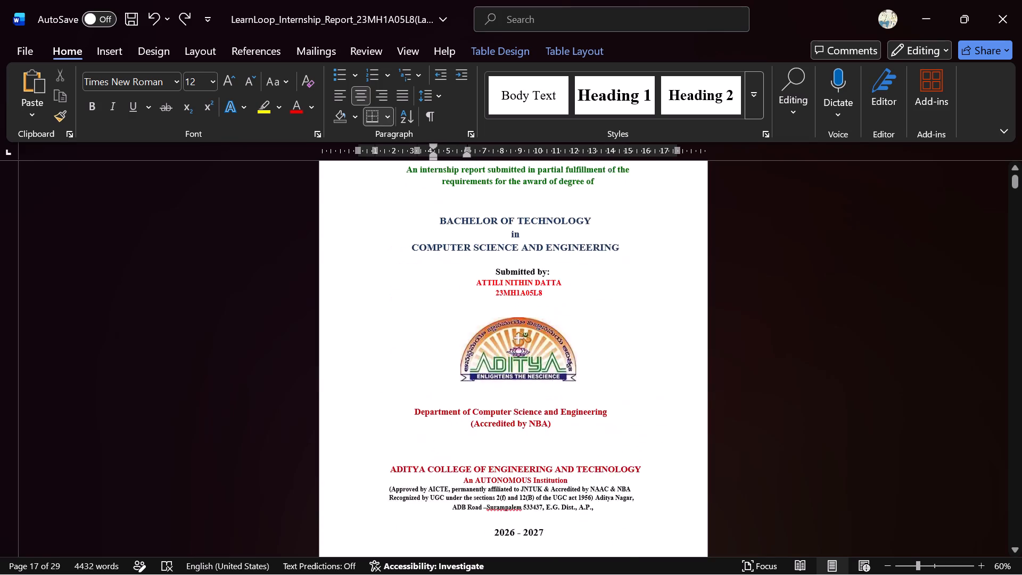
pyautogui.scroll(-10, 496, 270)
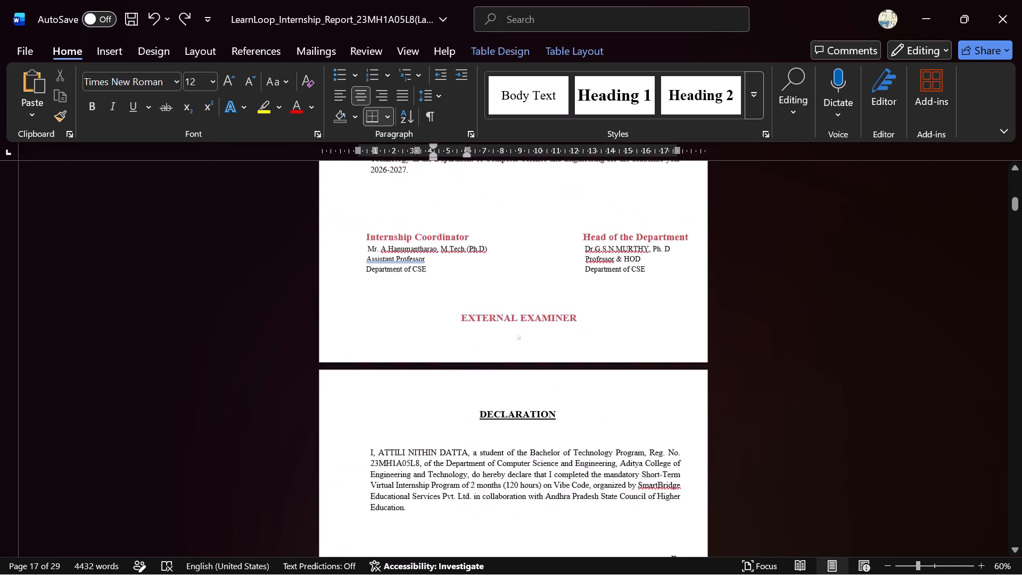
pyautogui.scroll(-5, 496, 270)
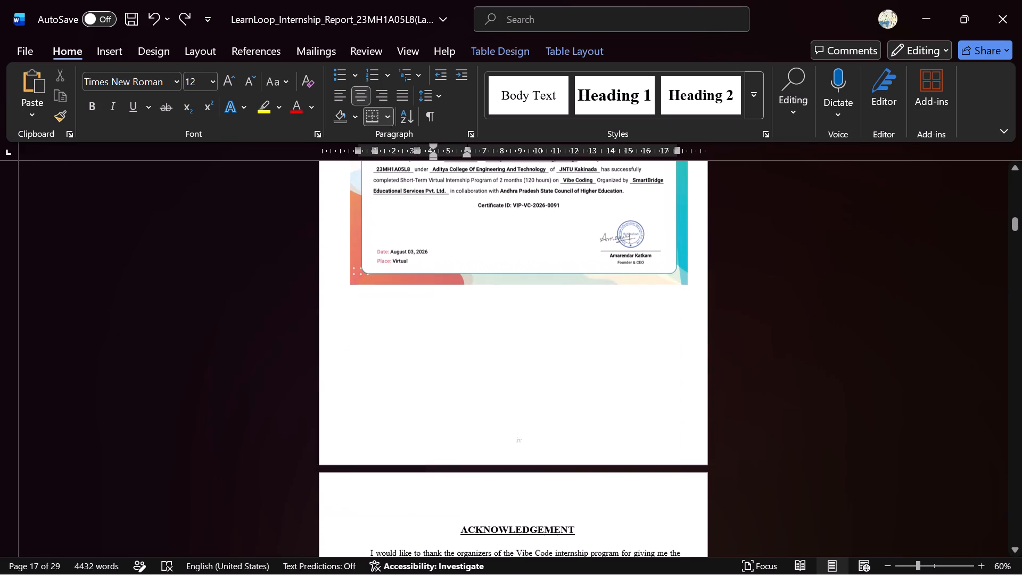
pyautogui.scroll(1, 496, 270)
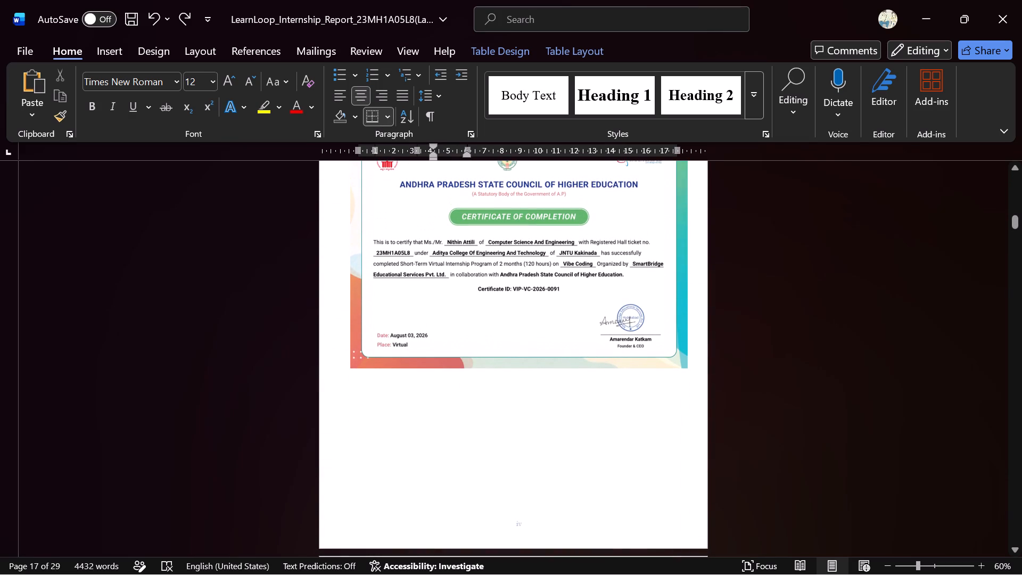
# Review the report from the cover page through the front matter and numbered sections to the figures and closing links in Images & Links.
pyautogui.scroll(10, 496, 270)
pyautogui.scroll(-2, 496, 270)
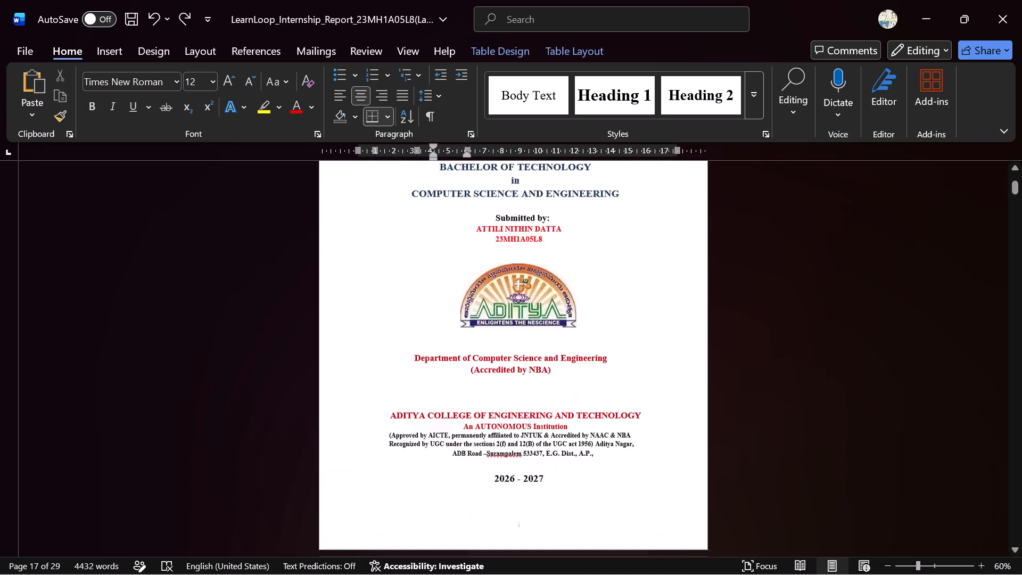
pyautogui.scroll(-10, 496, 270)
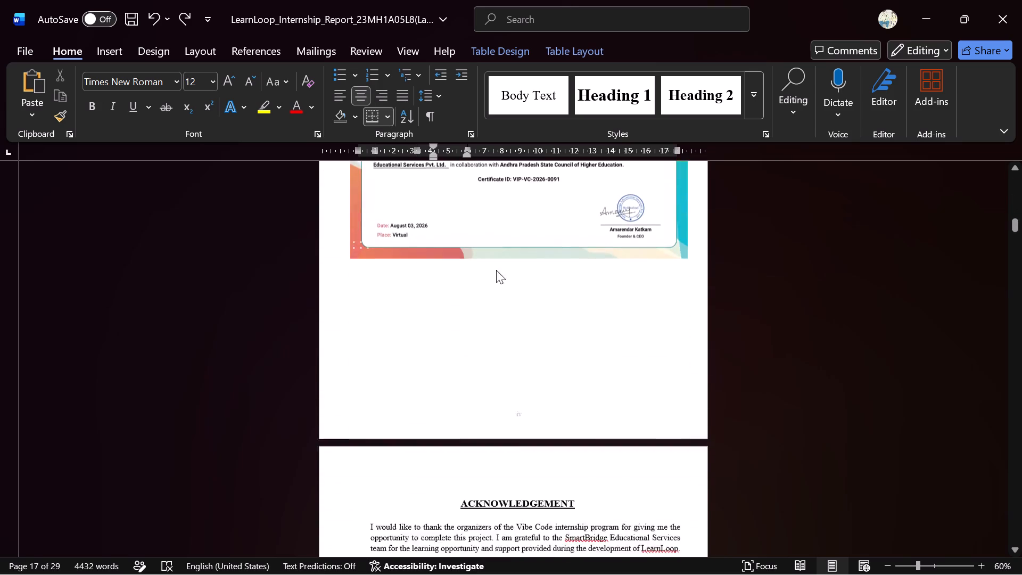
pyautogui.scroll(-10, 496, 270)
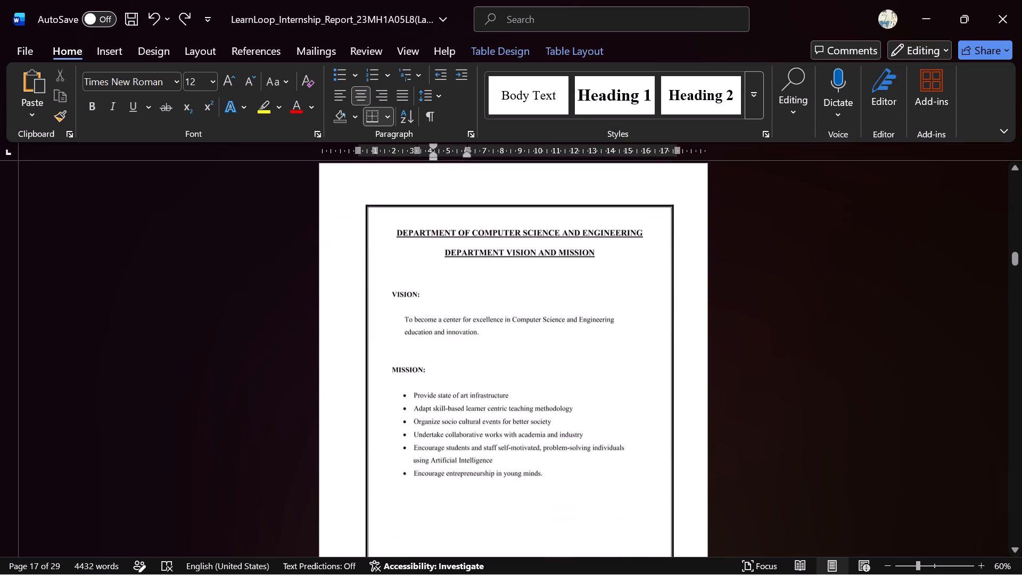
pyautogui.scroll(-10, 496, 270)
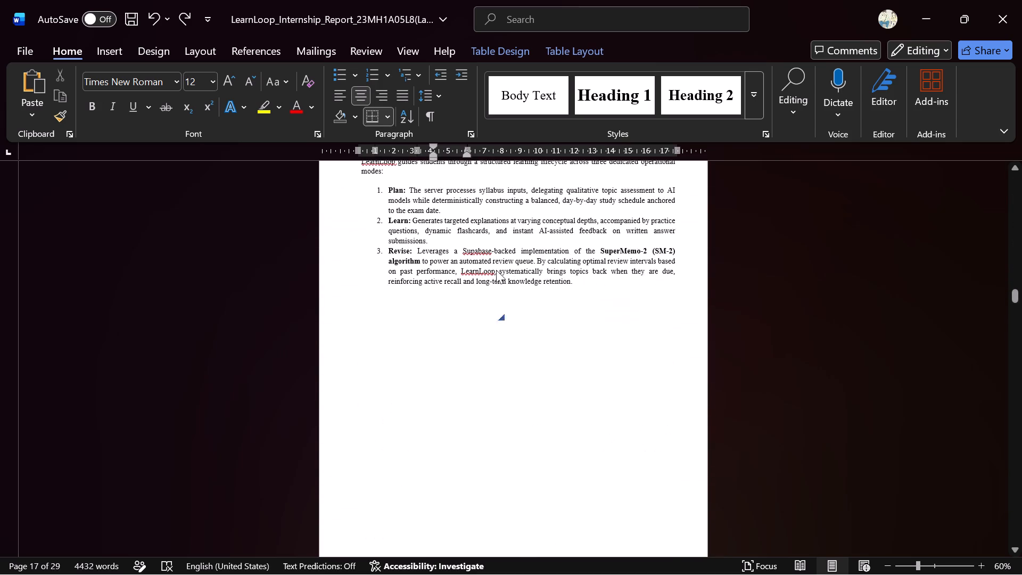
pyautogui.scroll(-1, 496, 270)
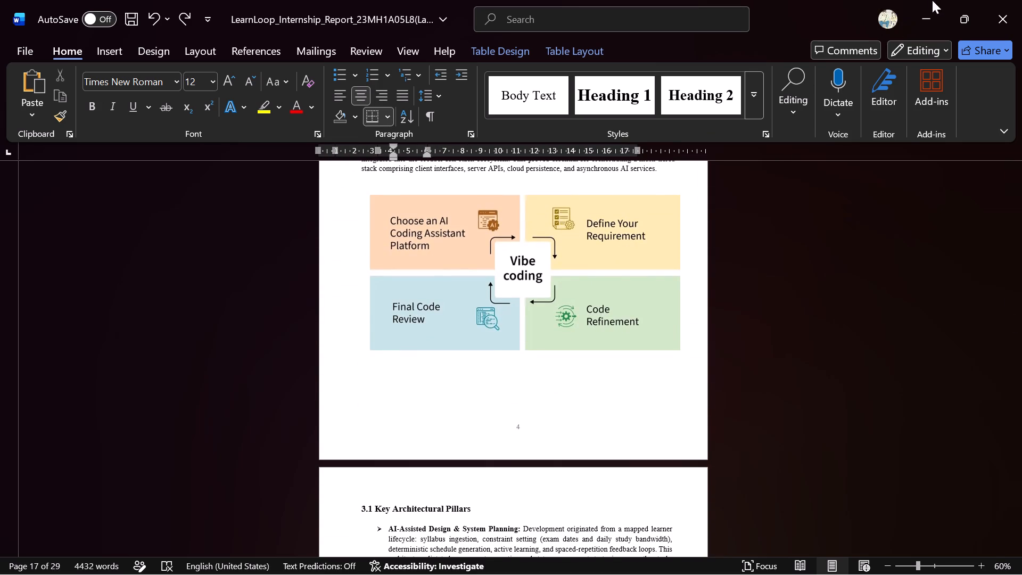
pyautogui.scroll(5, 529, 413)
pyautogui.scroll(-12, 529, 413)
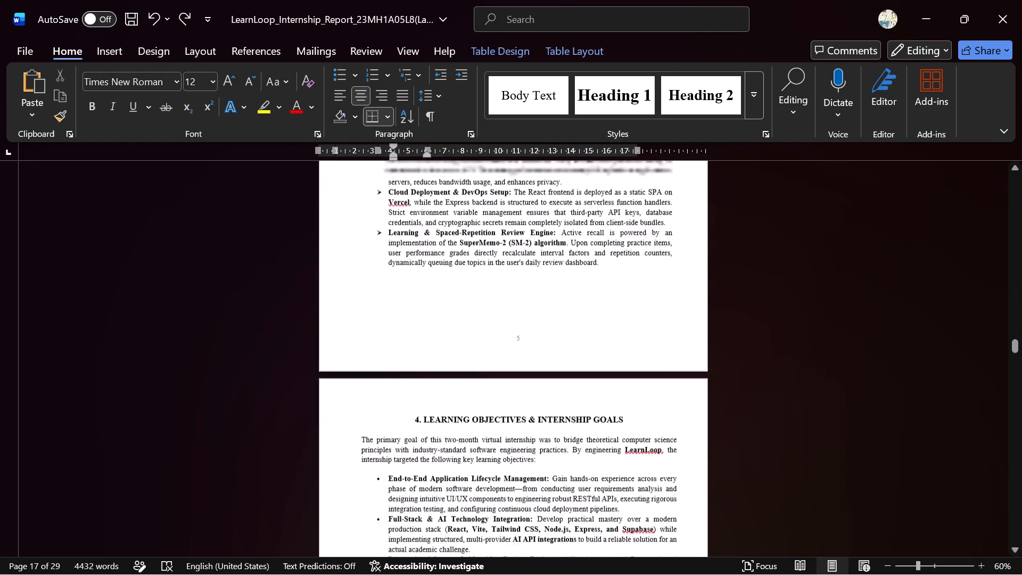
pyautogui.scroll(-20, 529, 413)
pyautogui.scroll(-20, 529, 413)
pyautogui.scroll(-8, 529, 413)
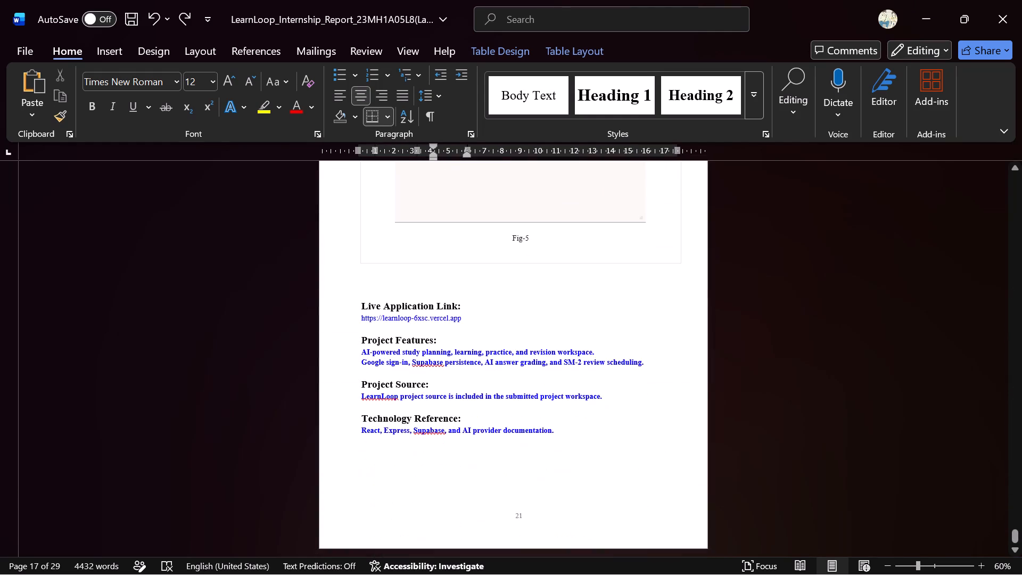
pyautogui.scroll(-3, 529, 413)
pyautogui.scroll(6, 529, 413)
pyautogui.scroll(-4, 529, 413)
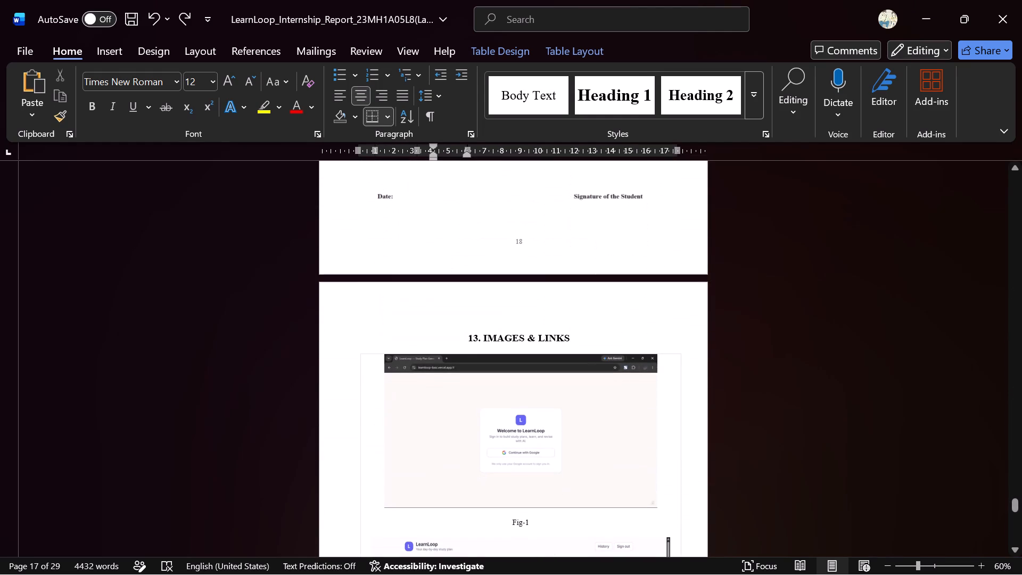
pyautogui.scroll(-1, 529, 413)
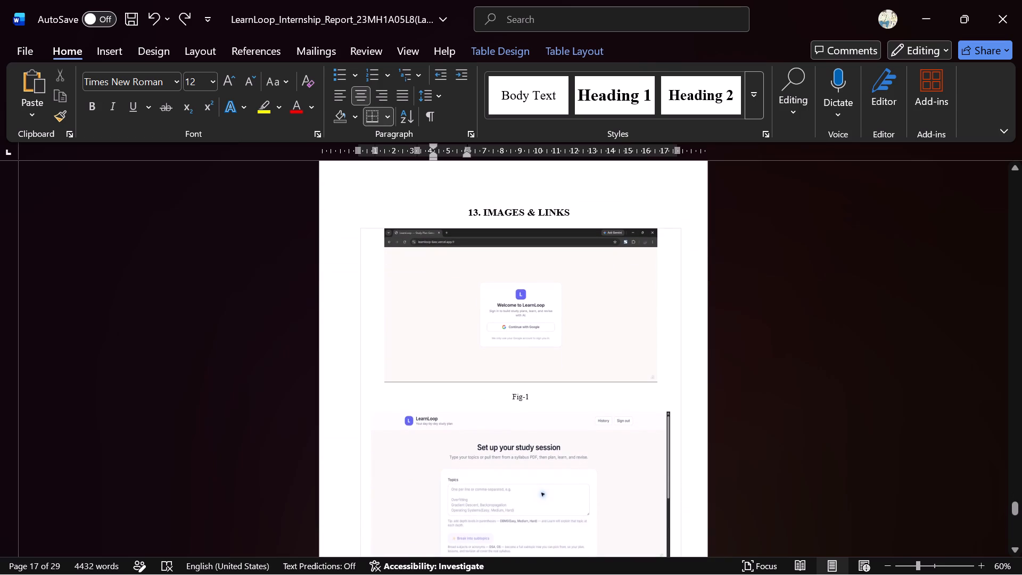
pyautogui.click(754, 309)
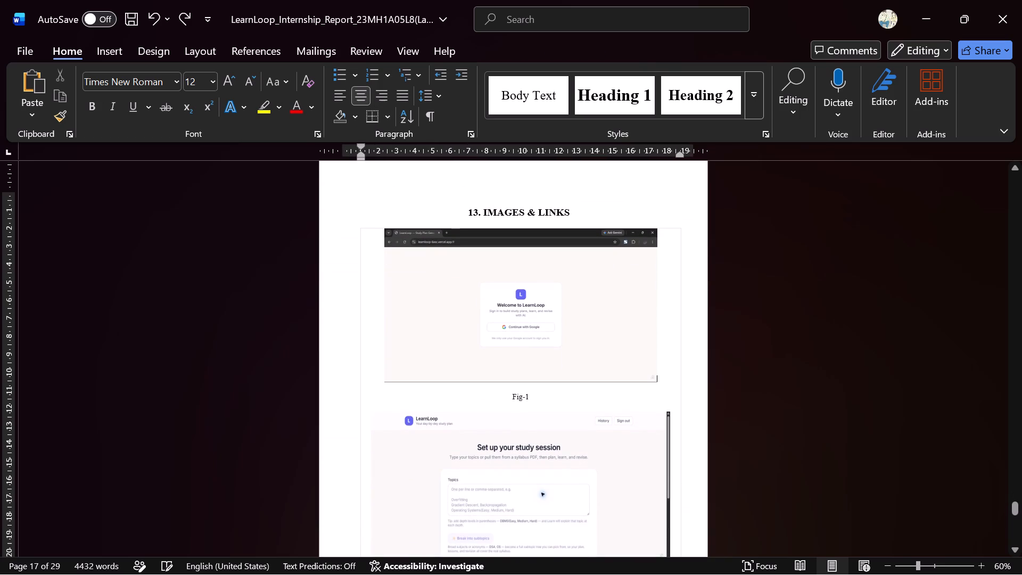
# Look back through the report from the Images & Links section, past the project sections, toward the front pages.
pyautogui.scroll(1, 754, 309)
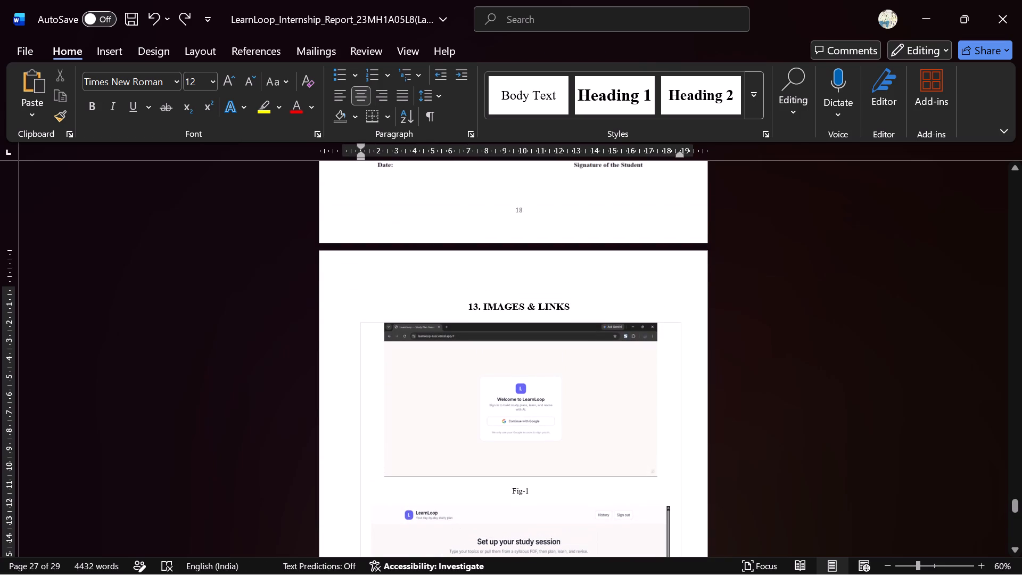
pyautogui.scroll(7, 612, 278)
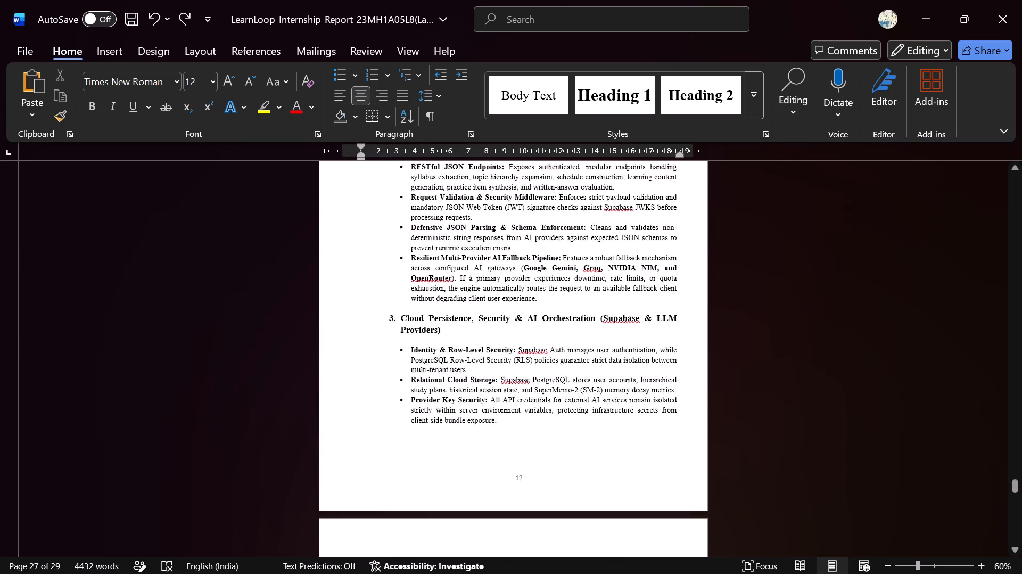
pyautogui.scroll(6, 612, 278)
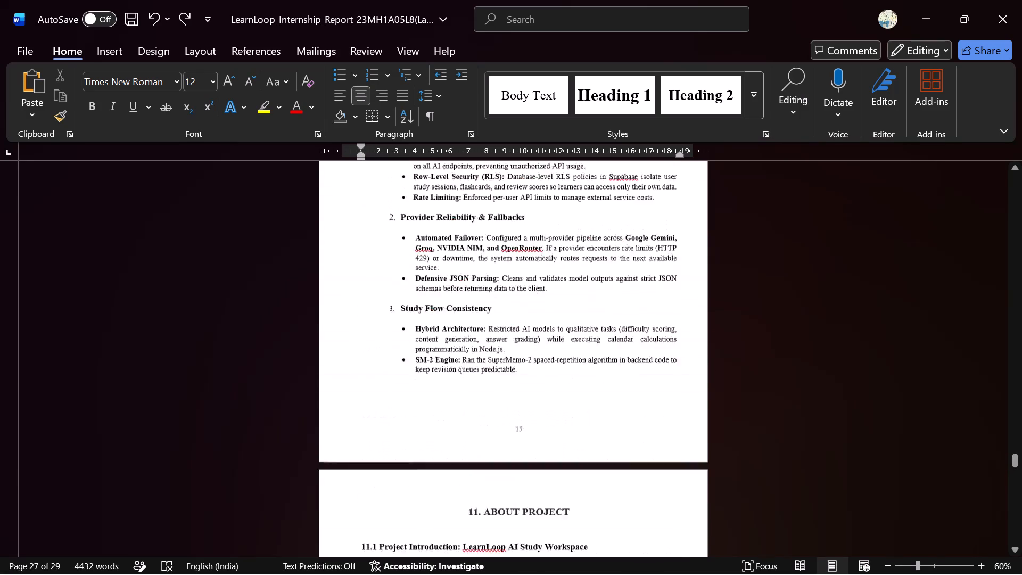
pyautogui.scroll(2, 612, 278)
pyautogui.scroll(20, 612, 278)
pyautogui.scroll(20, 612, 278)
pyautogui.scroll(20, 612, 278)
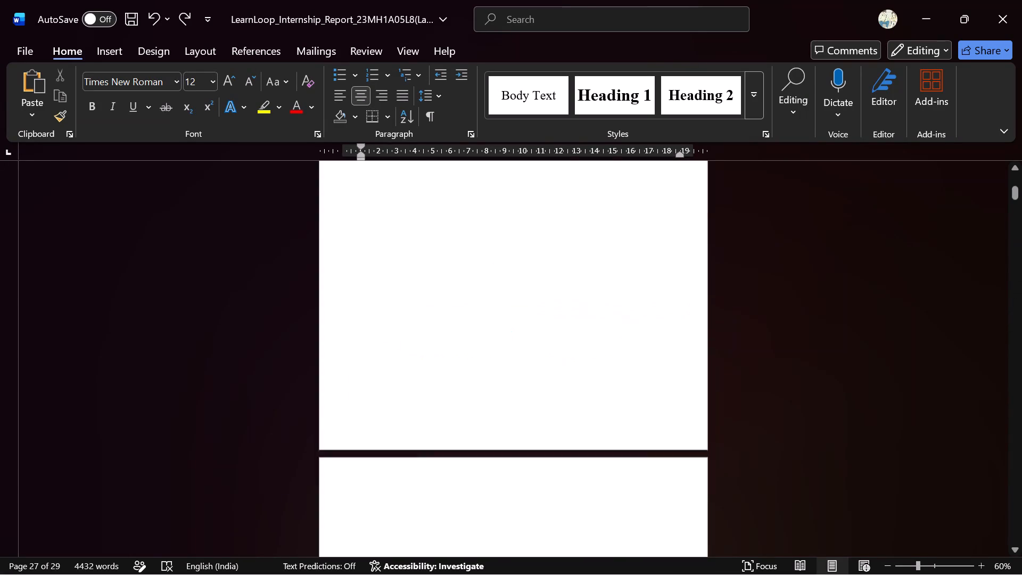
# Delete the blank line above BACHELOR OF TECHNOLOGY on the cover page.
pyautogui.scroll(2, 612, 278)
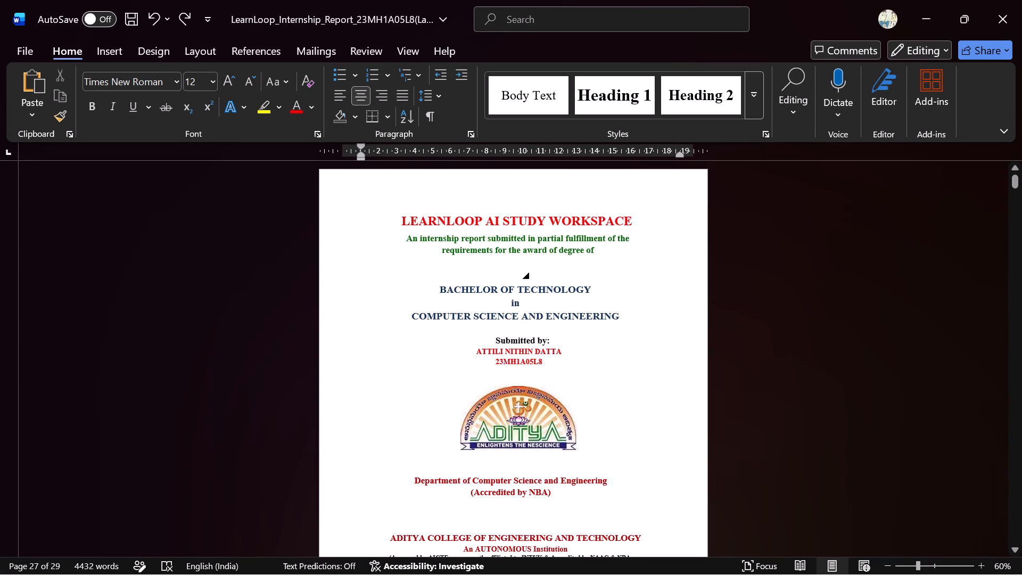
pyautogui.click(538, 277)
pyautogui.press('BackSpace')
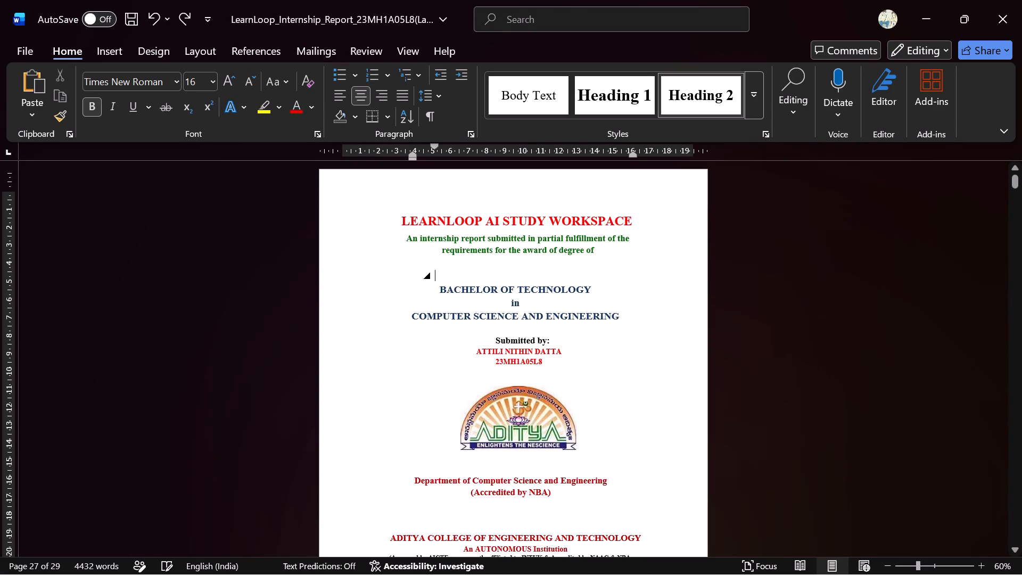
pyautogui.press('BackSpace')
pyautogui.press('BackSpace')
pyautogui.press('BackSpace')
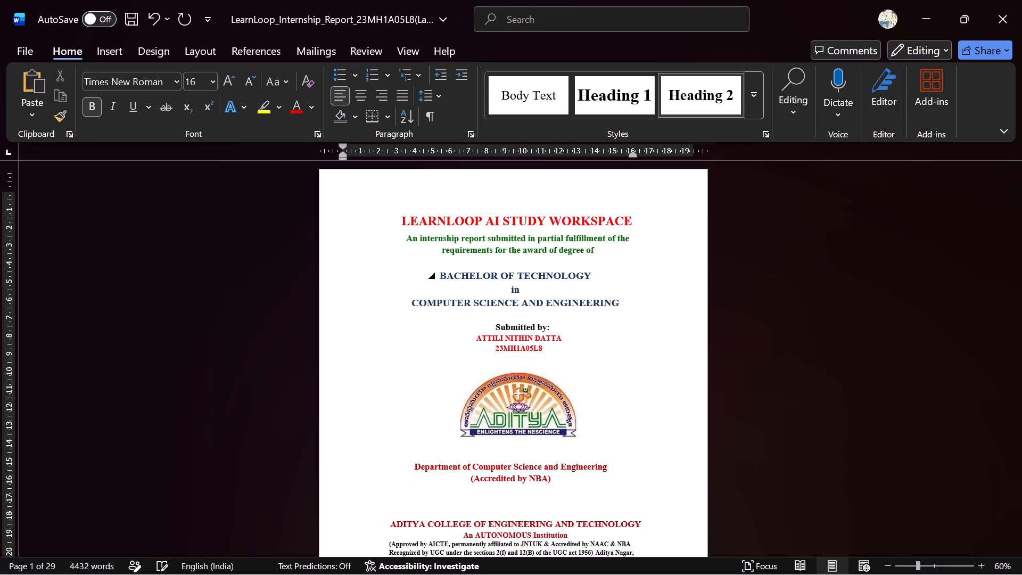
# Insert a blank line above the ADITYA COLLEGE OF ENGINEERING AND TECHNOLOGY heading on the certificate page.
pyautogui.scroll(-2, 621, 281)
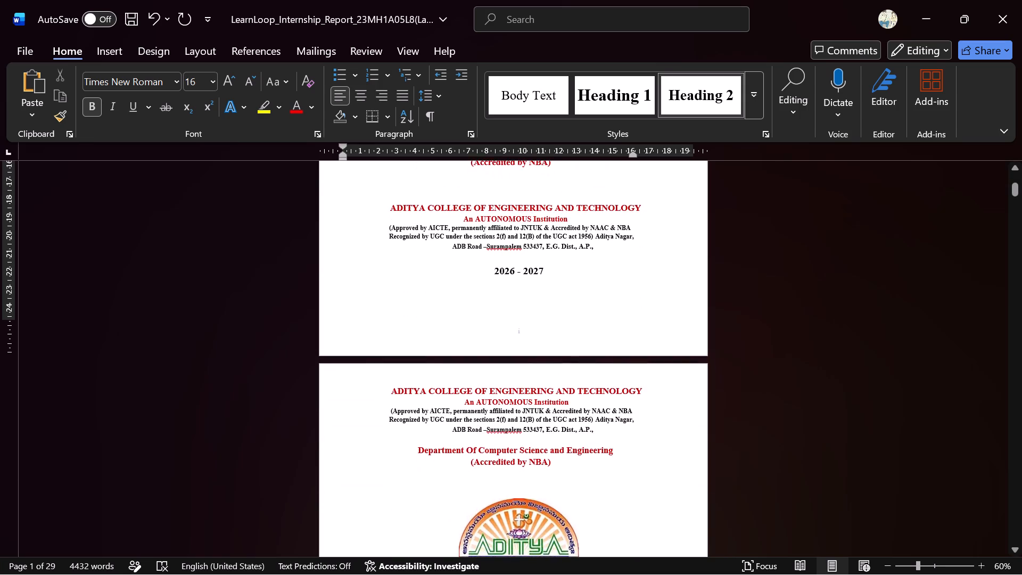
pyautogui.scroll(4, 621, 281)
pyautogui.scroll(-1, 621, 281)
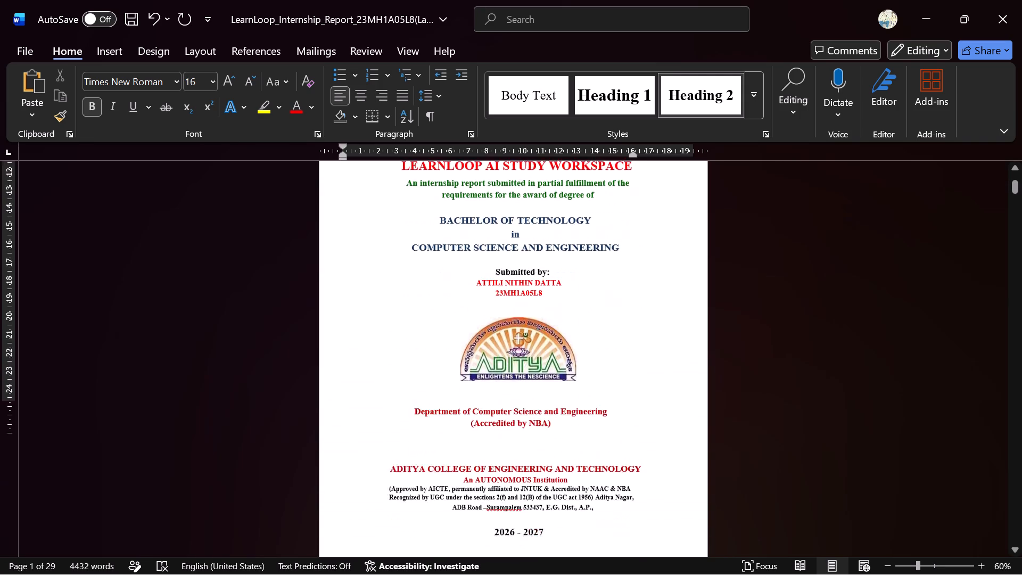
pyautogui.scroll(-3, 621, 281)
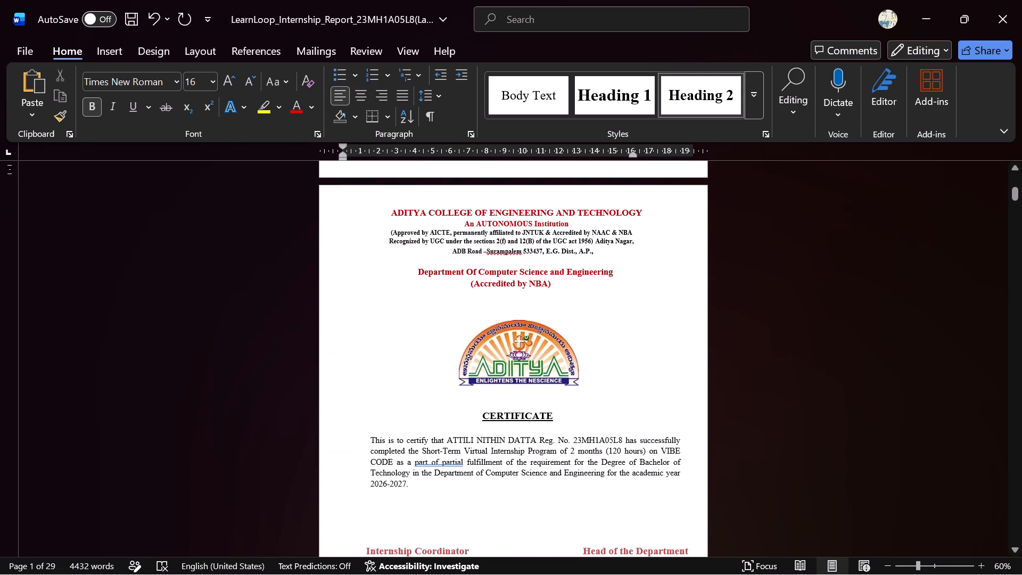
pyautogui.click(389, 205)
pyautogui.press('Return')
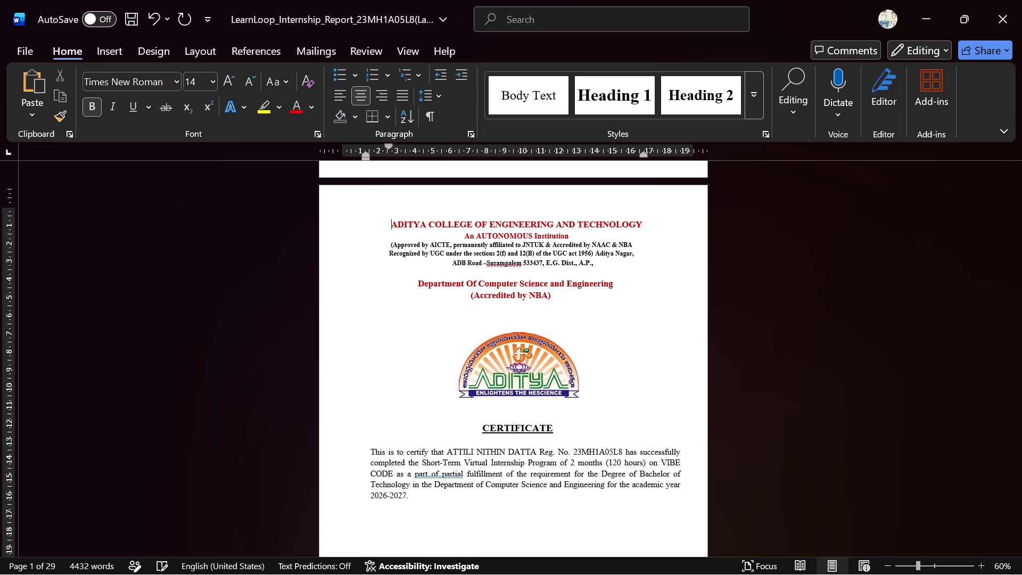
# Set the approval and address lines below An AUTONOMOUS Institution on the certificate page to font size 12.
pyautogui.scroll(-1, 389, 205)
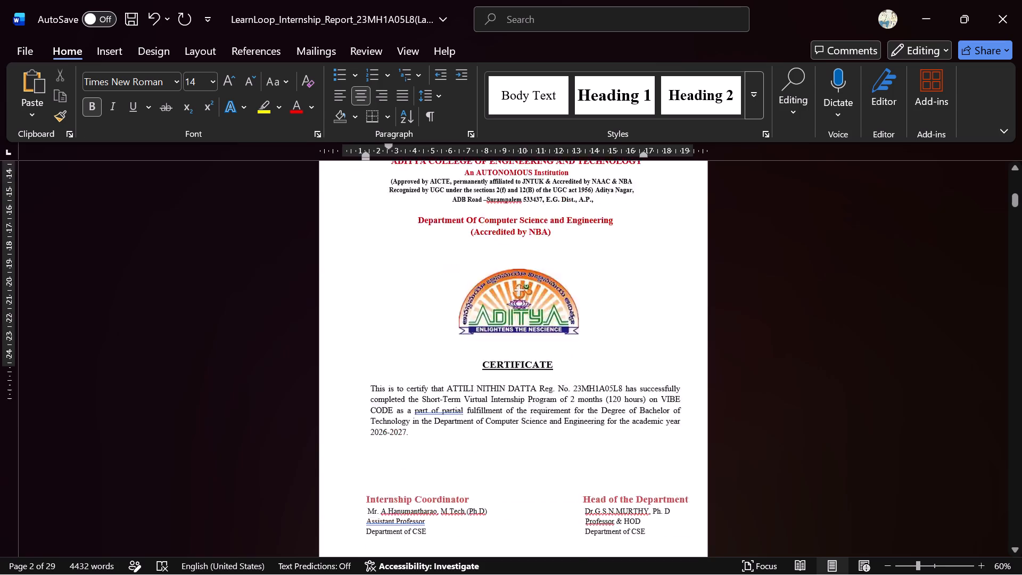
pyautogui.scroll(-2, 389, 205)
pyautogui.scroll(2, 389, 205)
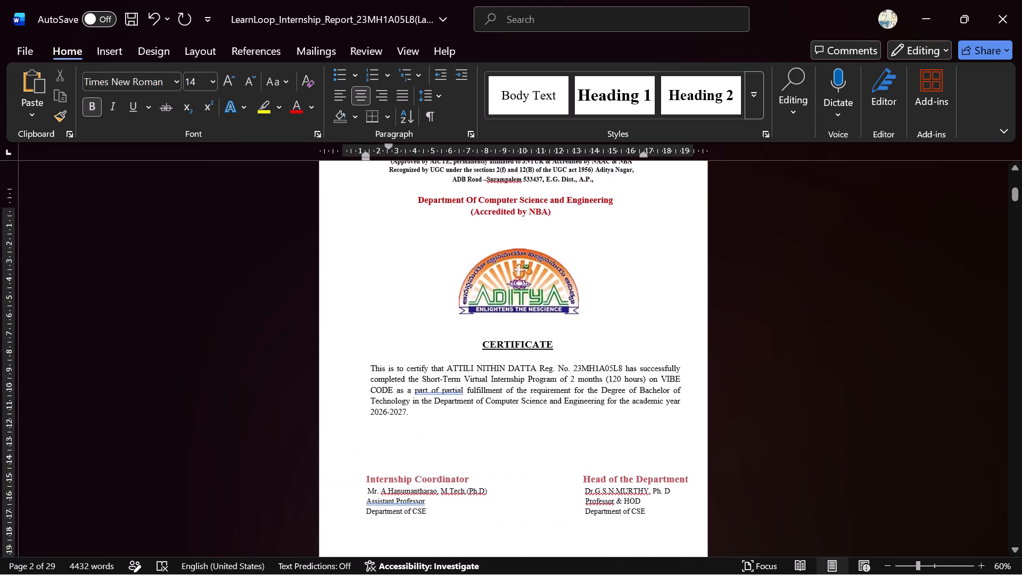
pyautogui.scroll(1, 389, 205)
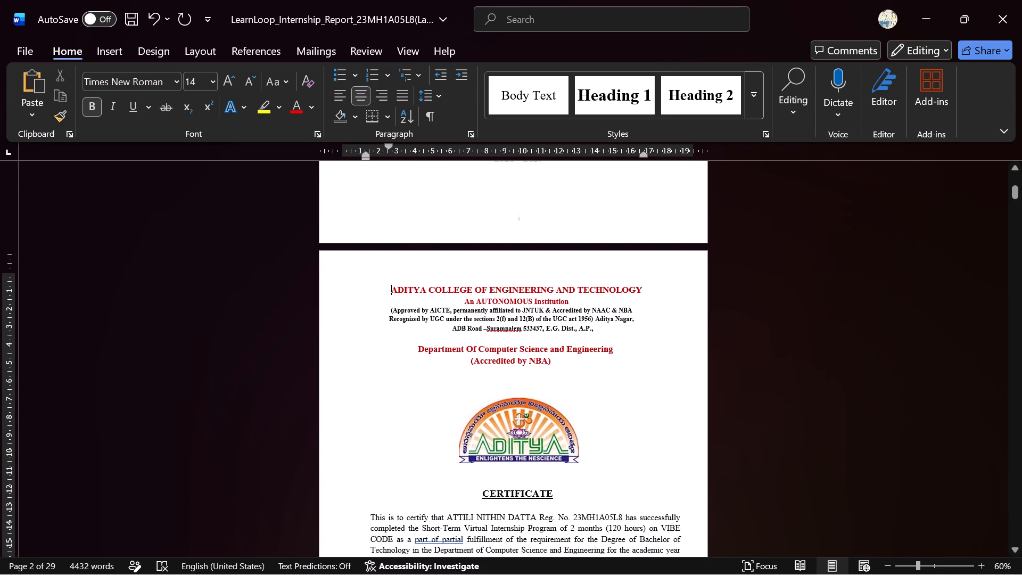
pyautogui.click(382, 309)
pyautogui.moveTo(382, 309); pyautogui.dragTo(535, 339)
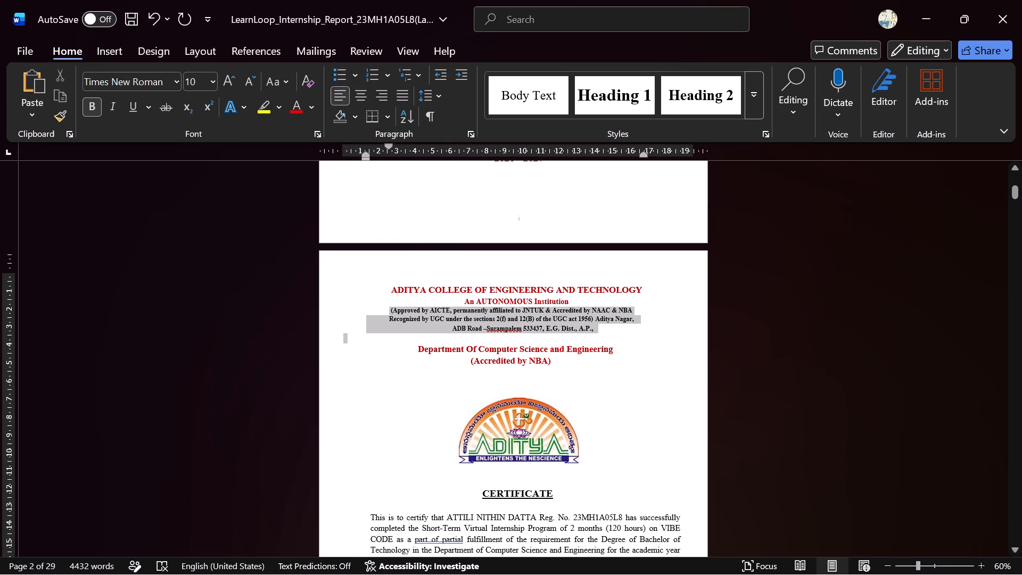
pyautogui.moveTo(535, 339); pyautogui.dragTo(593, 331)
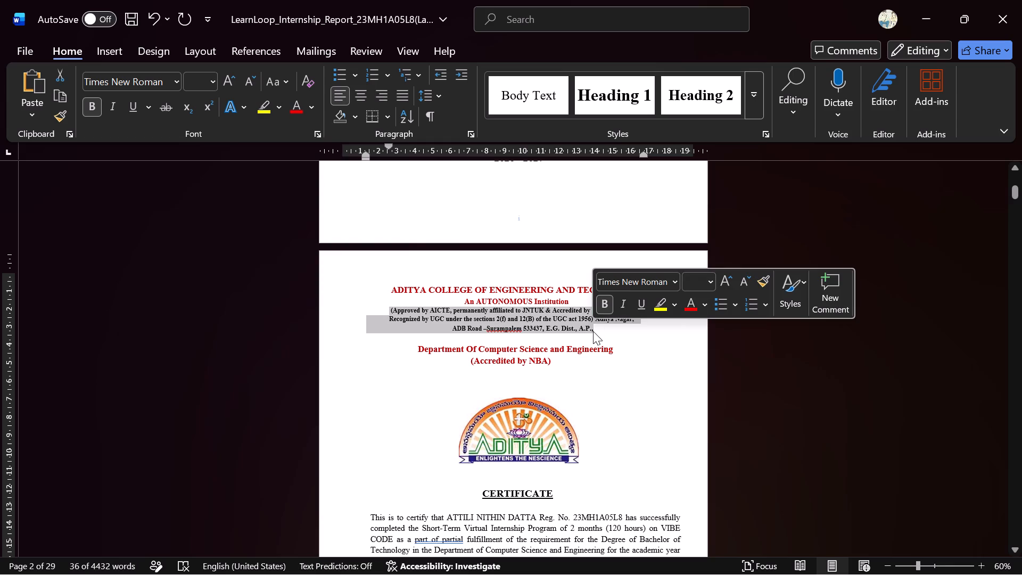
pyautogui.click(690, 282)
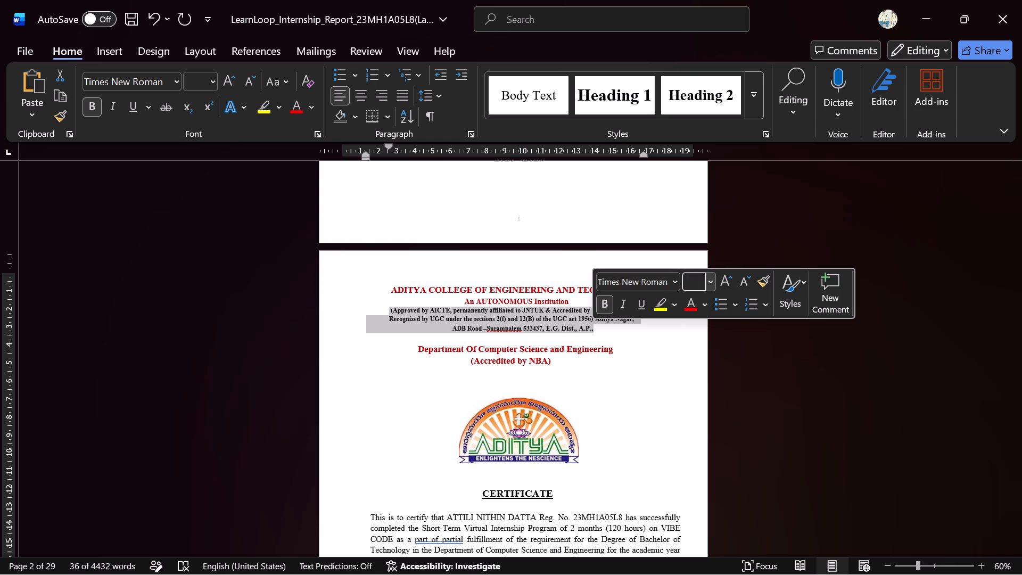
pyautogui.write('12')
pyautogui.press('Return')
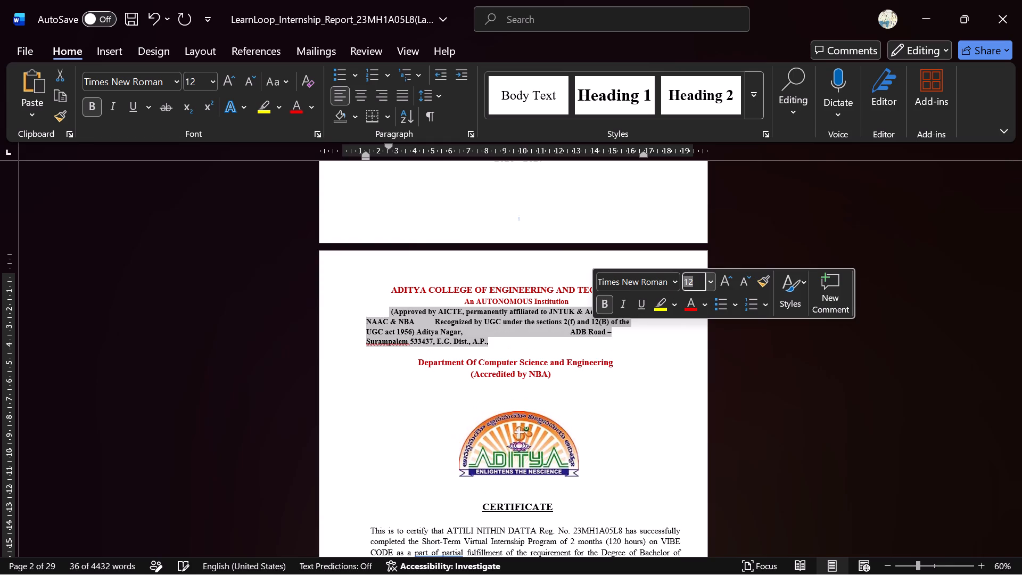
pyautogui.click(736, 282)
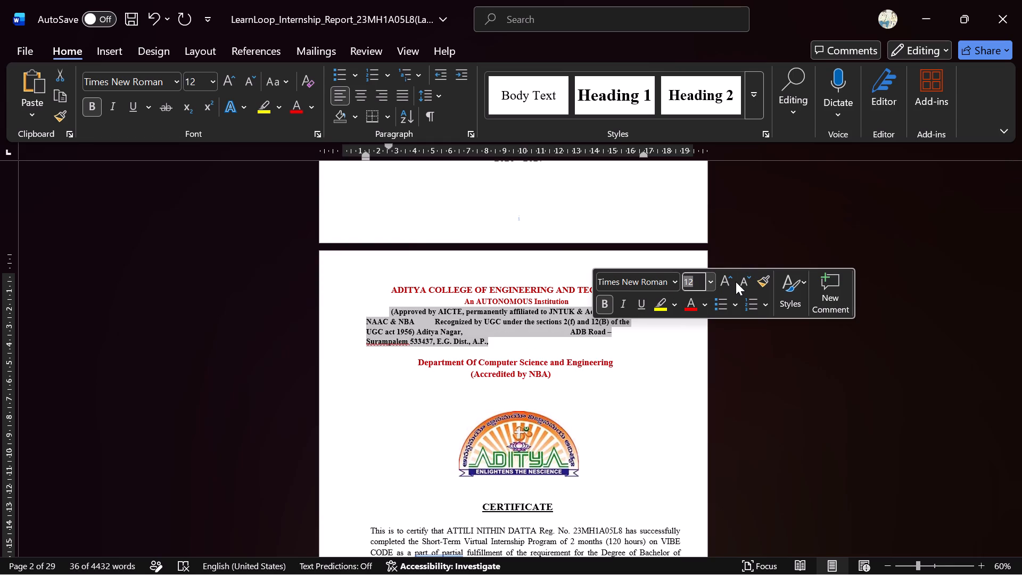
# Reduce the certificate page's approval and address lines to font size 10.
pyautogui.click(743, 282)
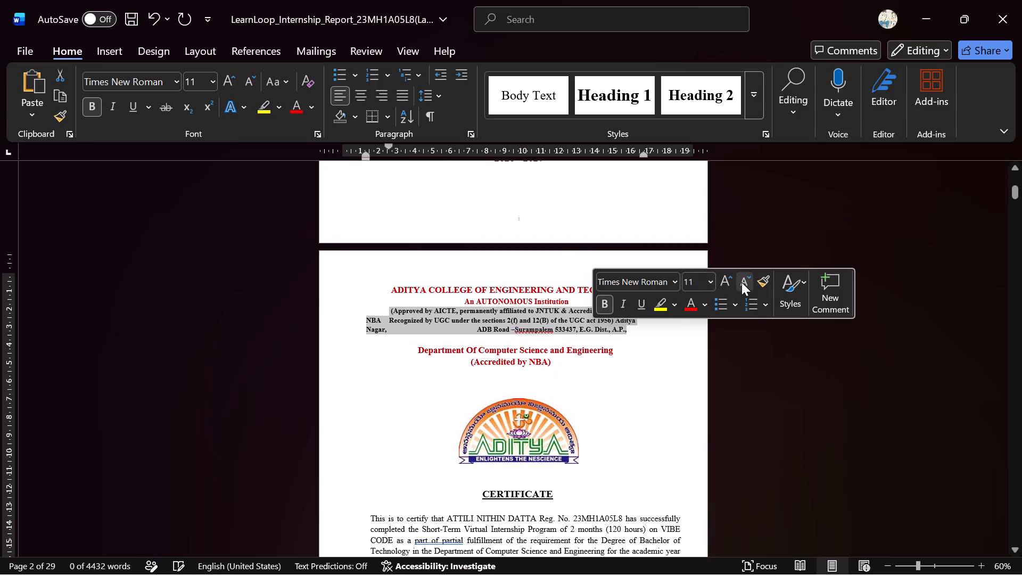
pyautogui.click(748, 284)
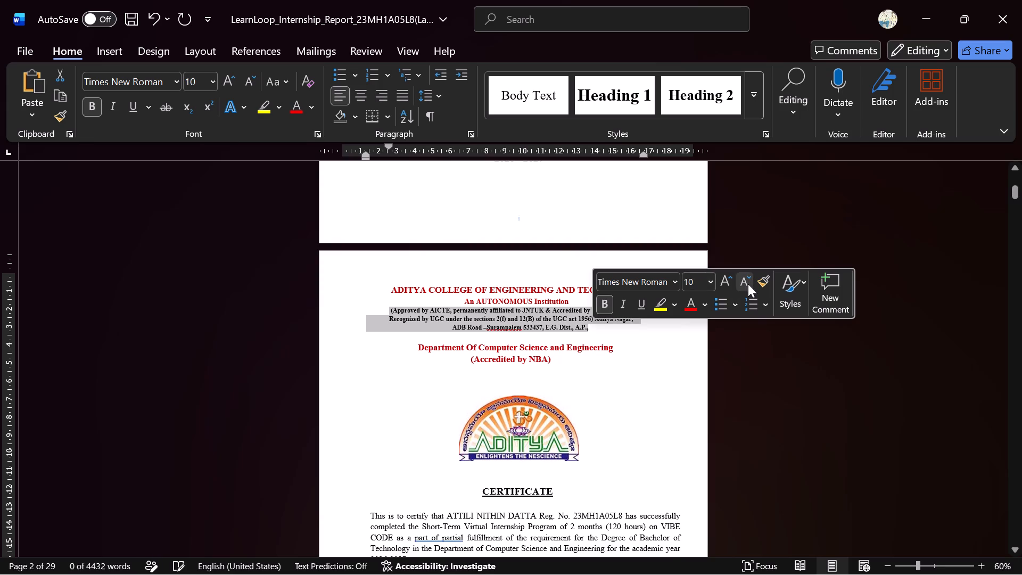
pyautogui.click(677, 369)
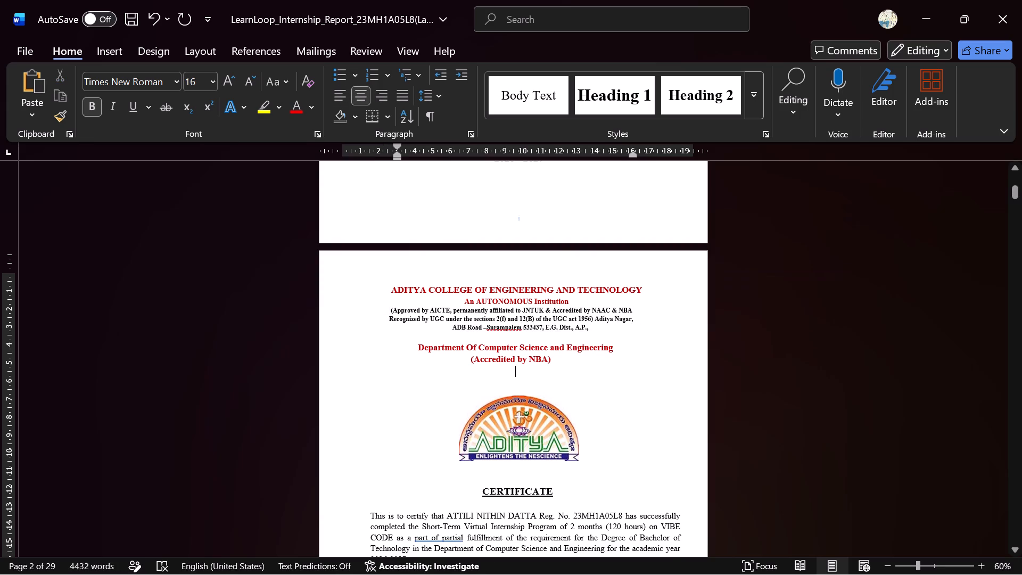
# Check the font sizes of the institution and department heading lines, and look over the rest of the certificate page.
pyautogui.click(580, 294)
pyautogui.click(578, 303)
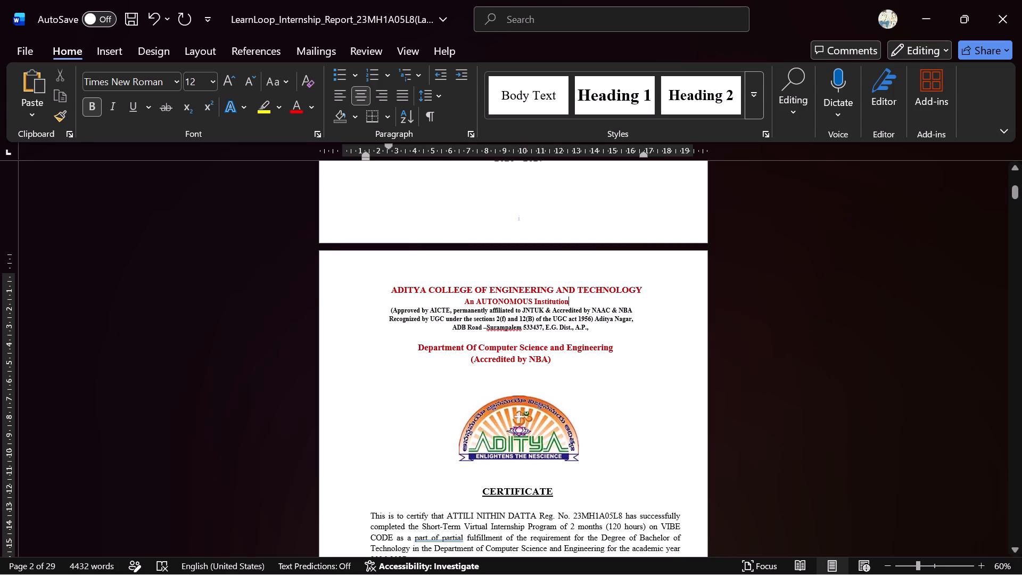
pyautogui.click(567, 364)
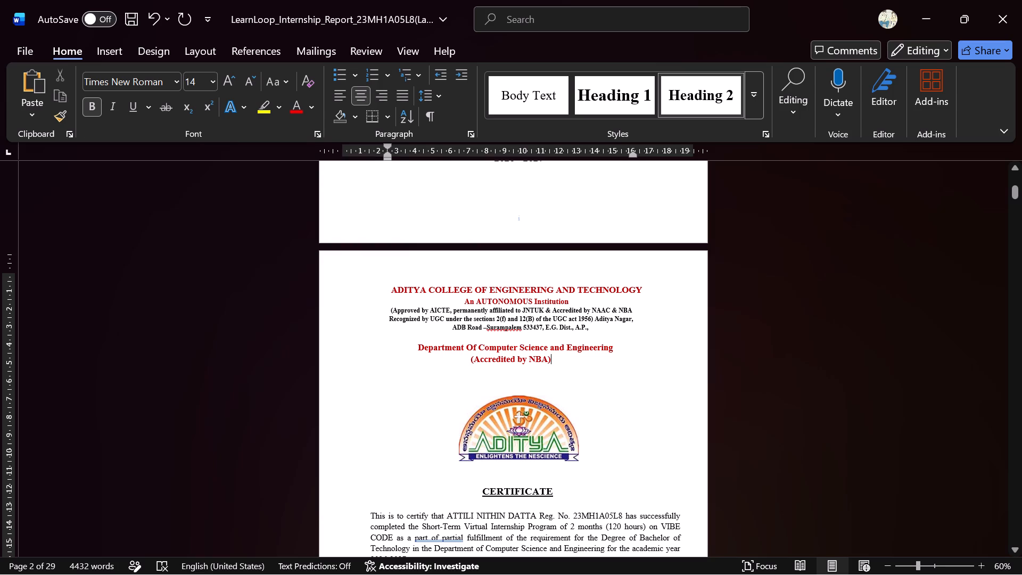
pyautogui.scroll(-2, 532, 393)
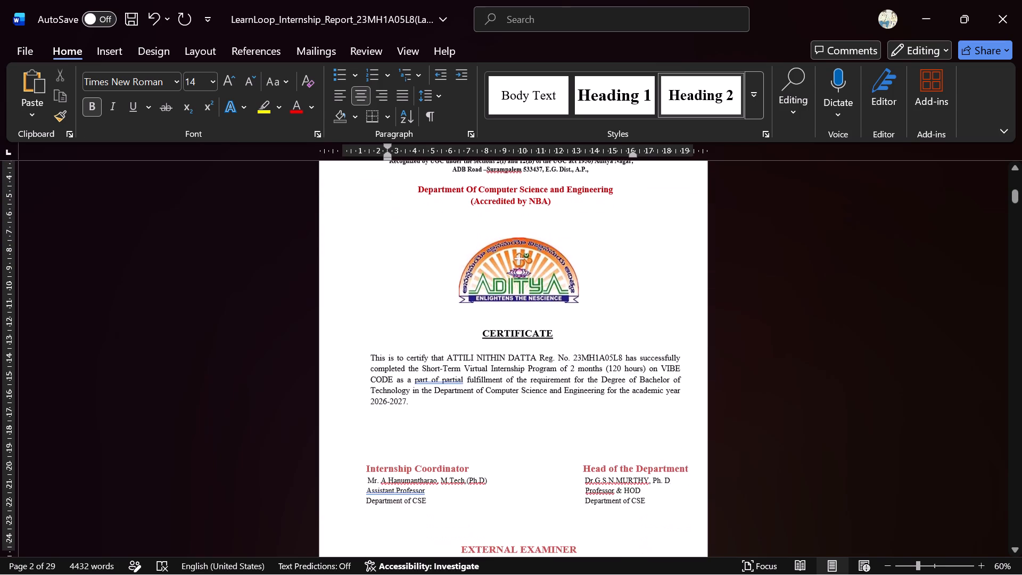
# Review the rest of the report from the certificate page through the weekly overview to the project links on the last page.
pyautogui.scroll(-2, 533, 381)
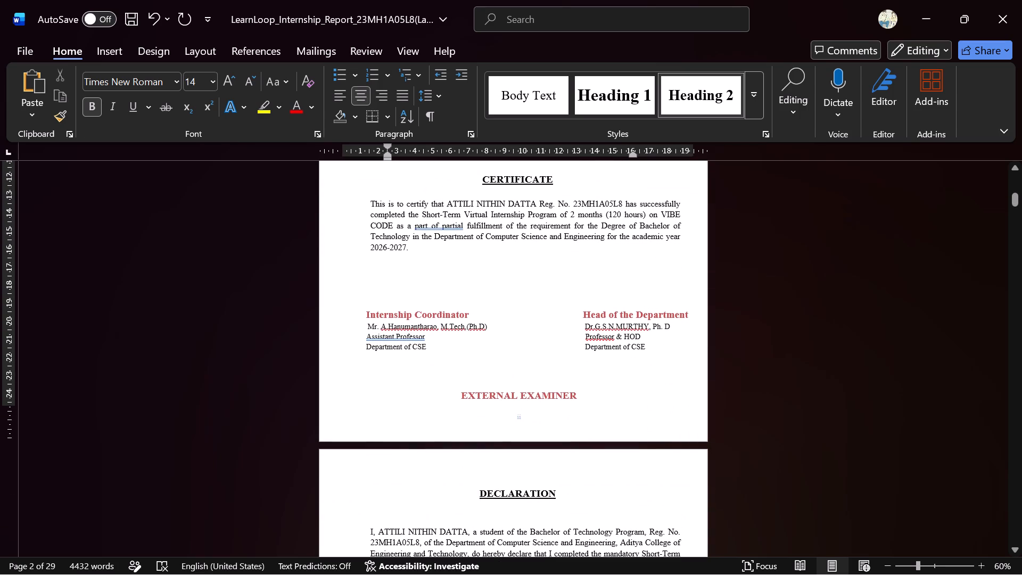
pyautogui.scroll(-3, 533, 381)
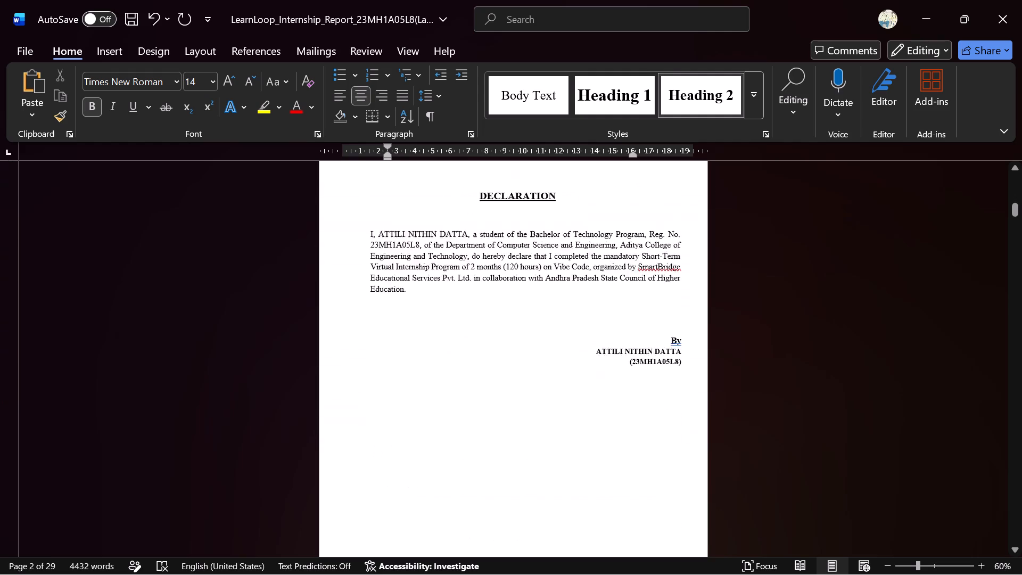
pyautogui.scroll(-7, 533, 381)
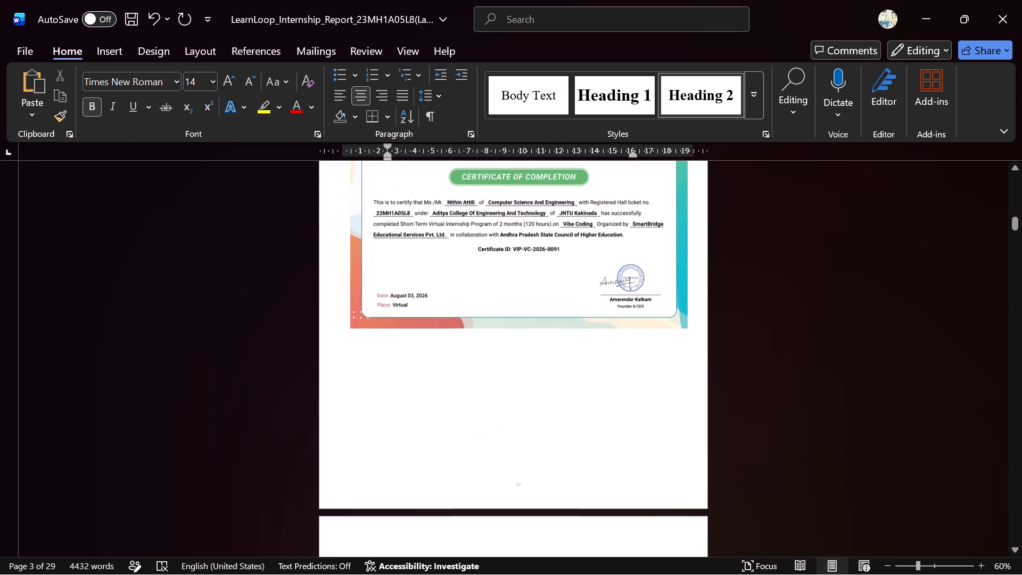
pyautogui.scroll(-11, 533, 381)
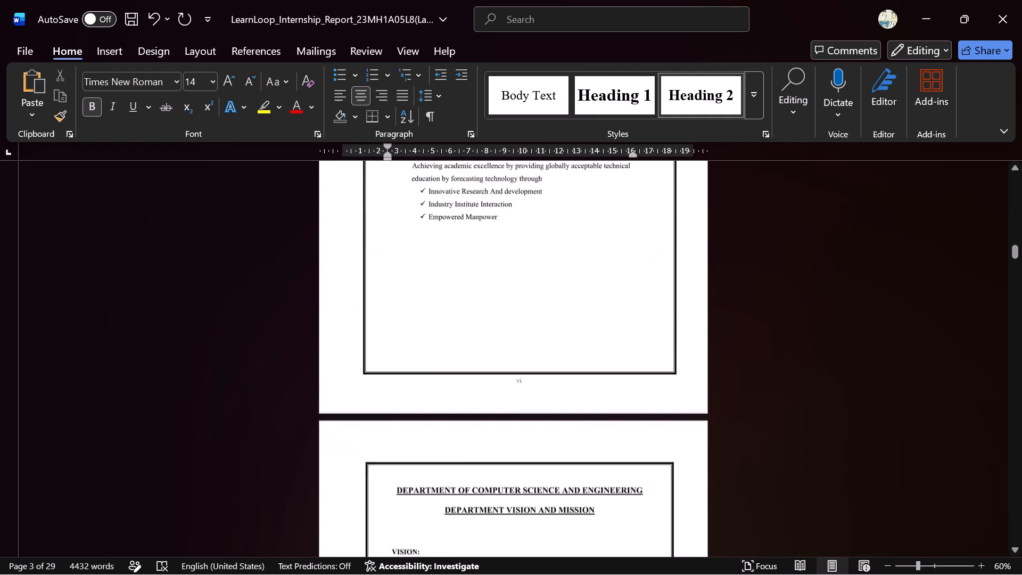
pyautogui.scroll(-15, 533, 381)
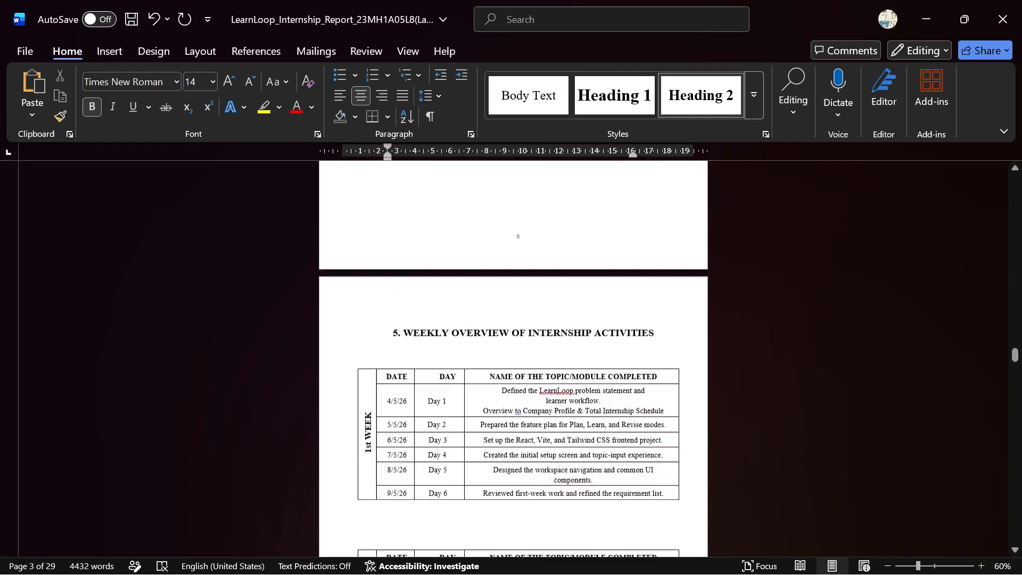
pyautogui.scroll(-6, 533, 381)
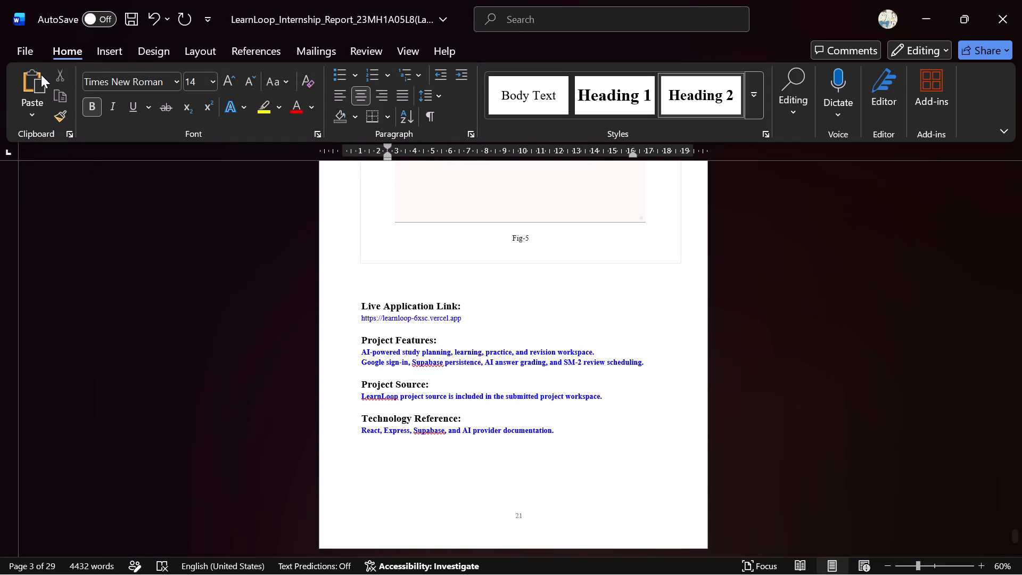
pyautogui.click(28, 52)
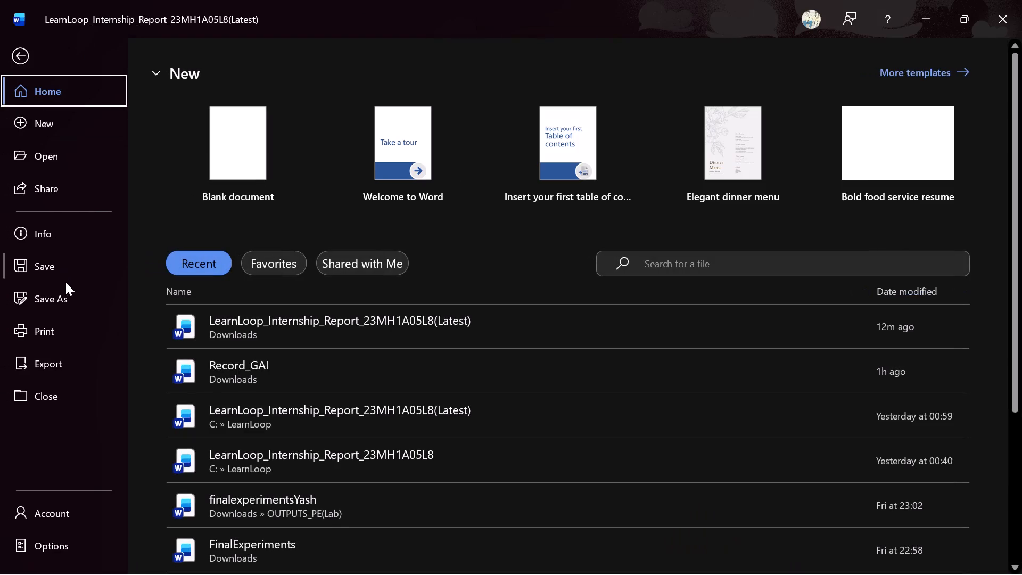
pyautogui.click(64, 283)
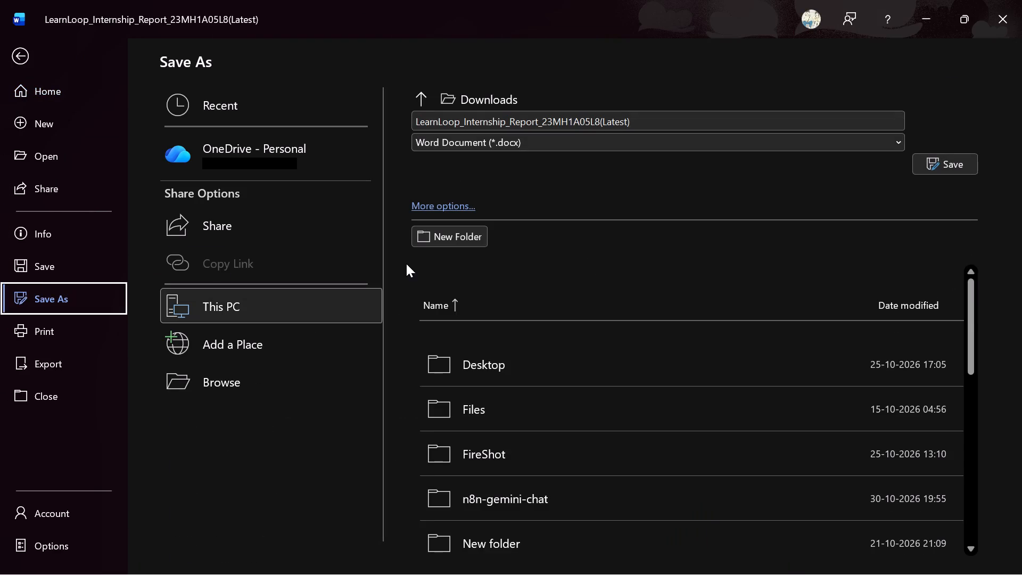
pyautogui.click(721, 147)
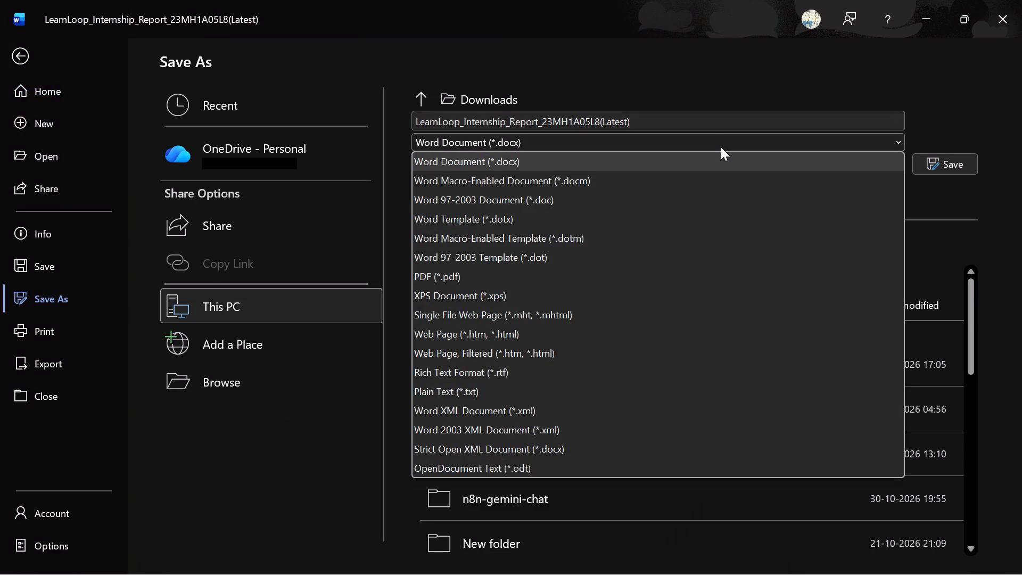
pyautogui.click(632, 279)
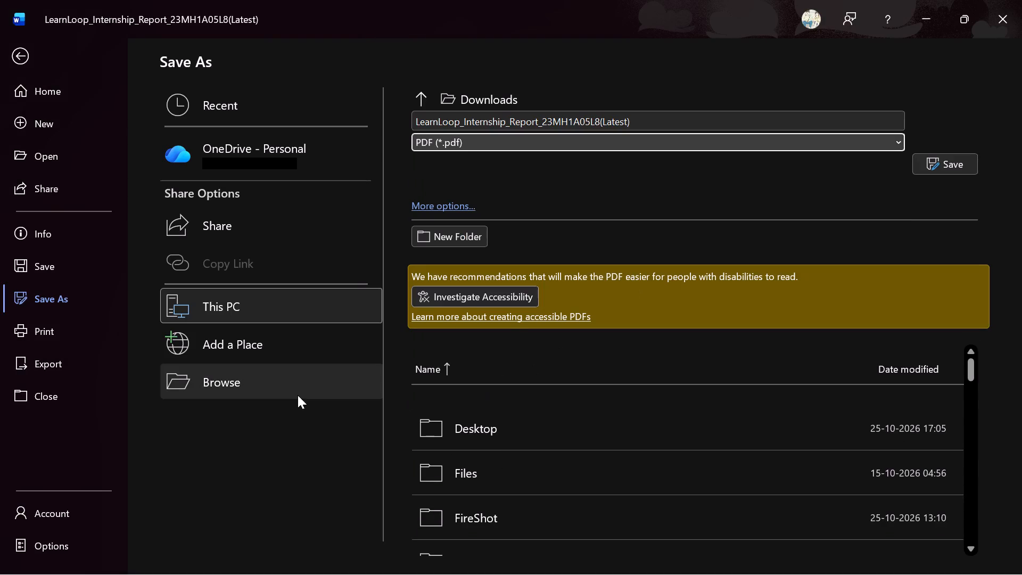
# Export the report as a standard-quality PDF to the Downloads folder under its current file name, replacing the existing PDF.
pyautogui.click(69, 355)
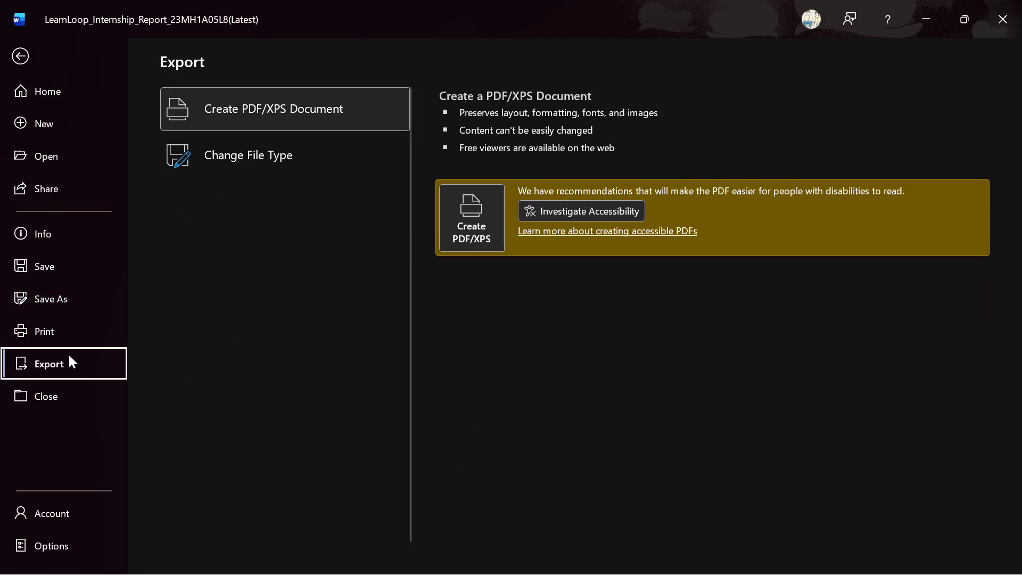
pyautogui.click(451, 244)
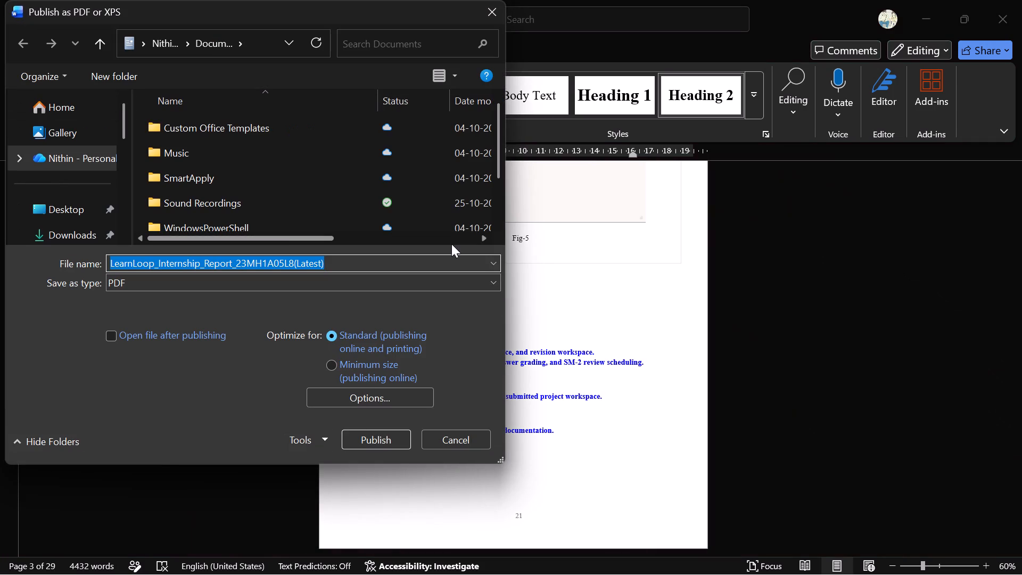
pyautogui.click(61, 233)
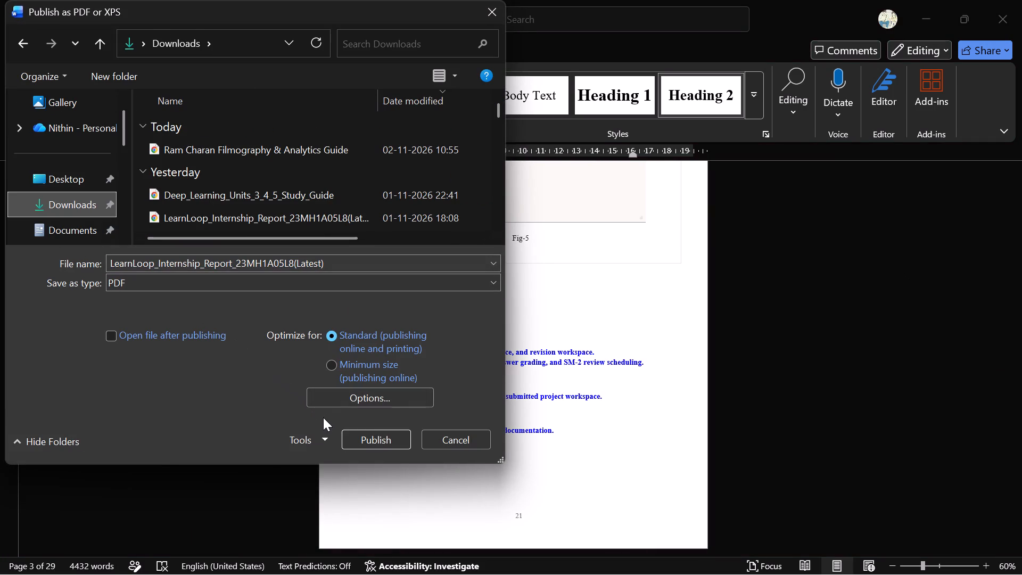
pyautogui.click(351, 431)
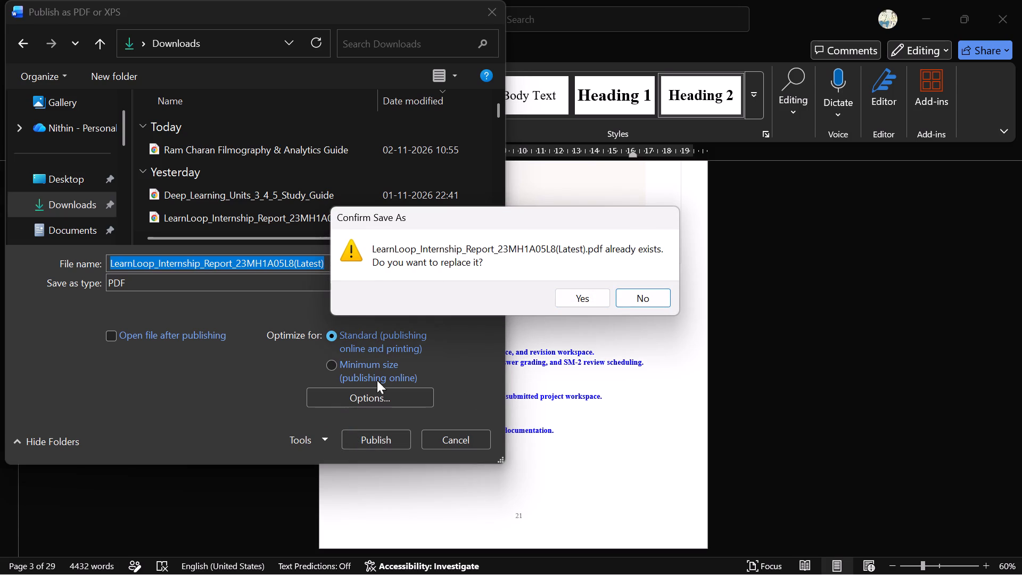
pyautogui.click(265, 261)
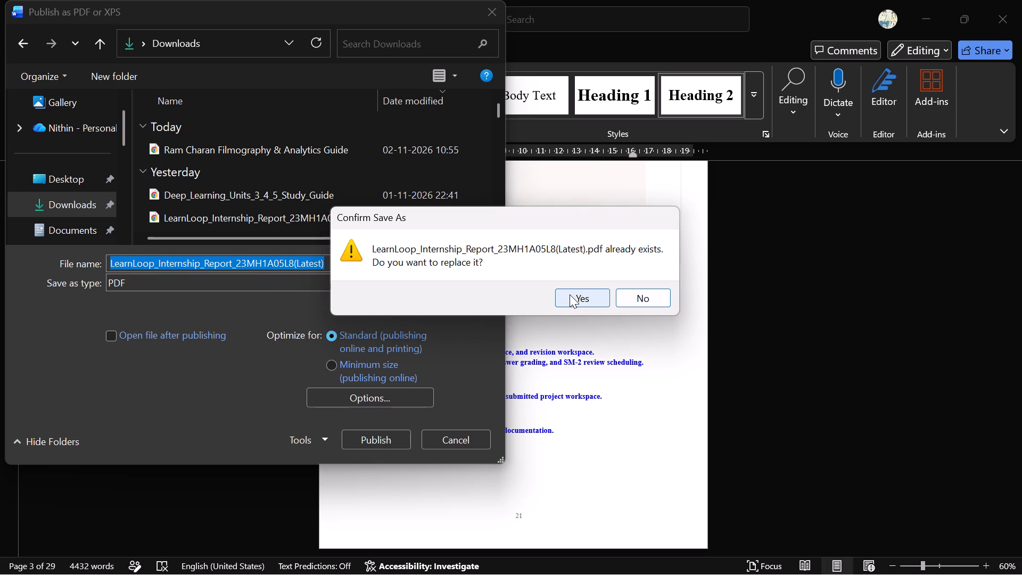
pyautogui.click(570, 294)
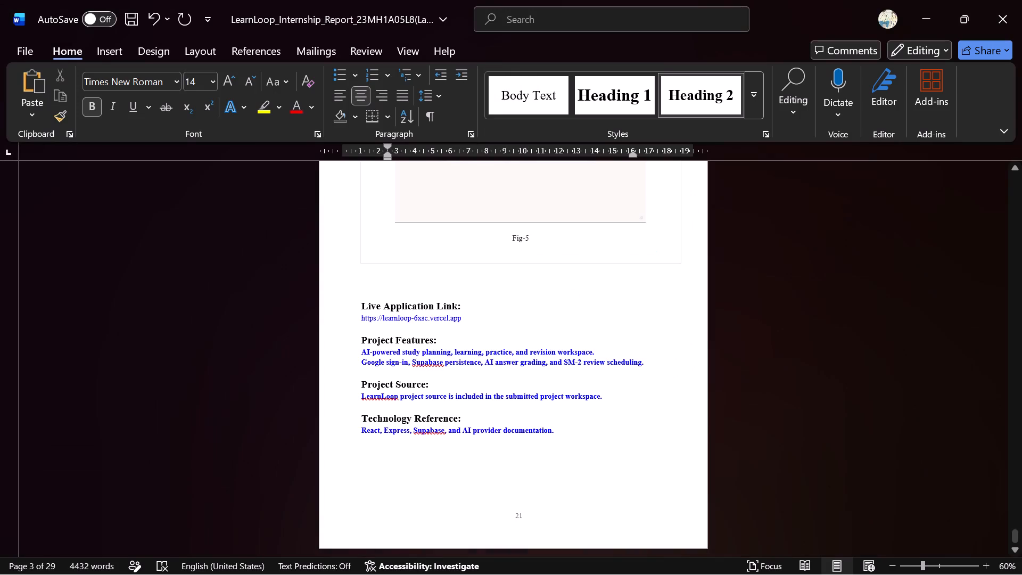
# Switch to File Explorer and refresh the Downloads folder to check for the newly exported report PDF.
pyautogui.click(428, 551)
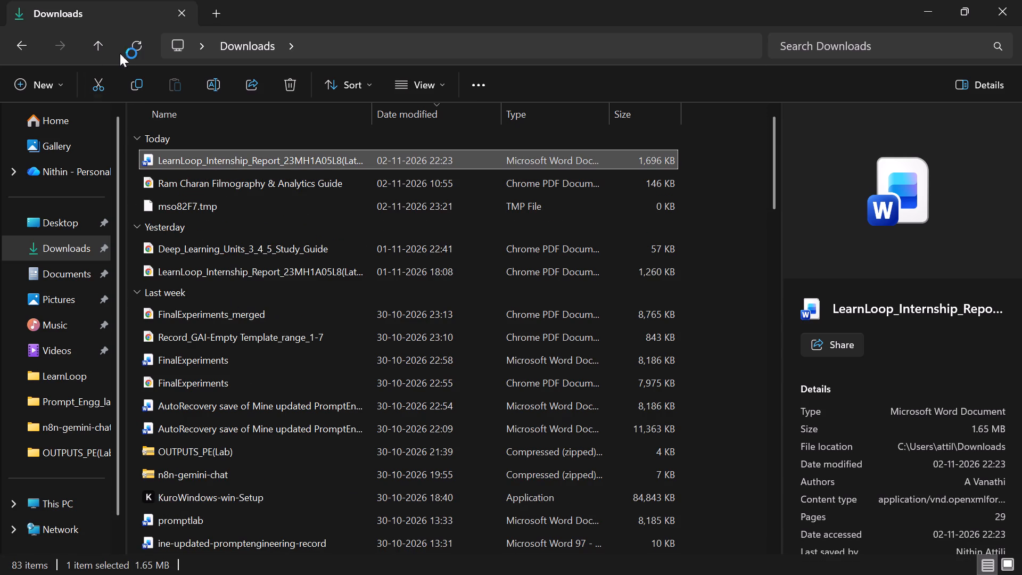
pyautogui.click(135, 47)
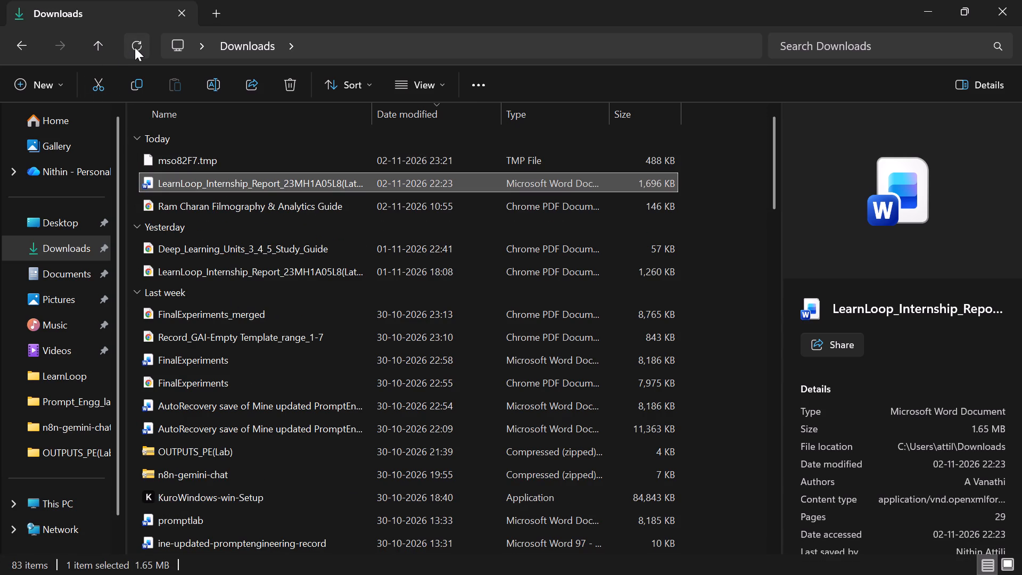
pyautogui.click(135, 47)
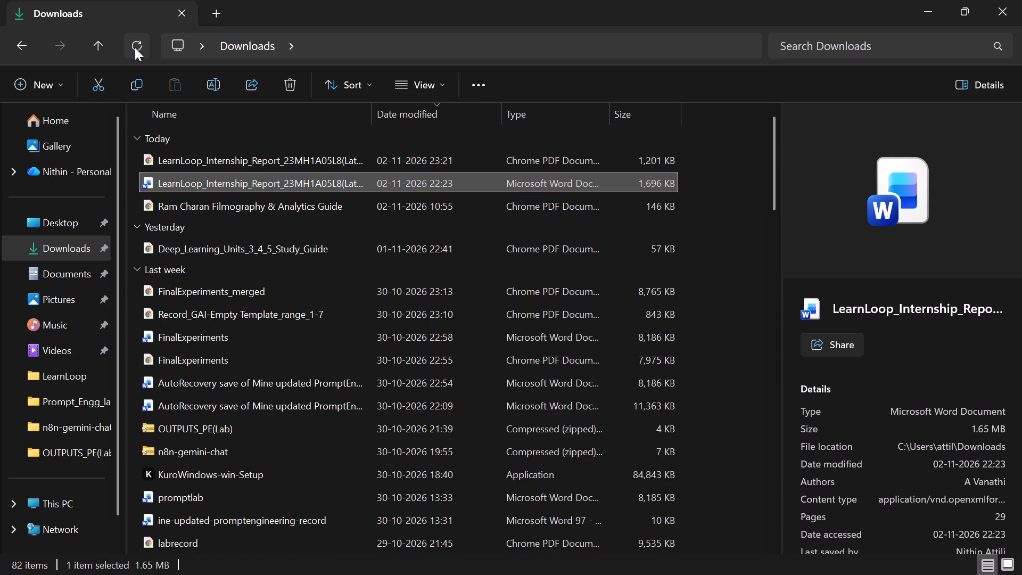
pyautogui.click(135, 47)
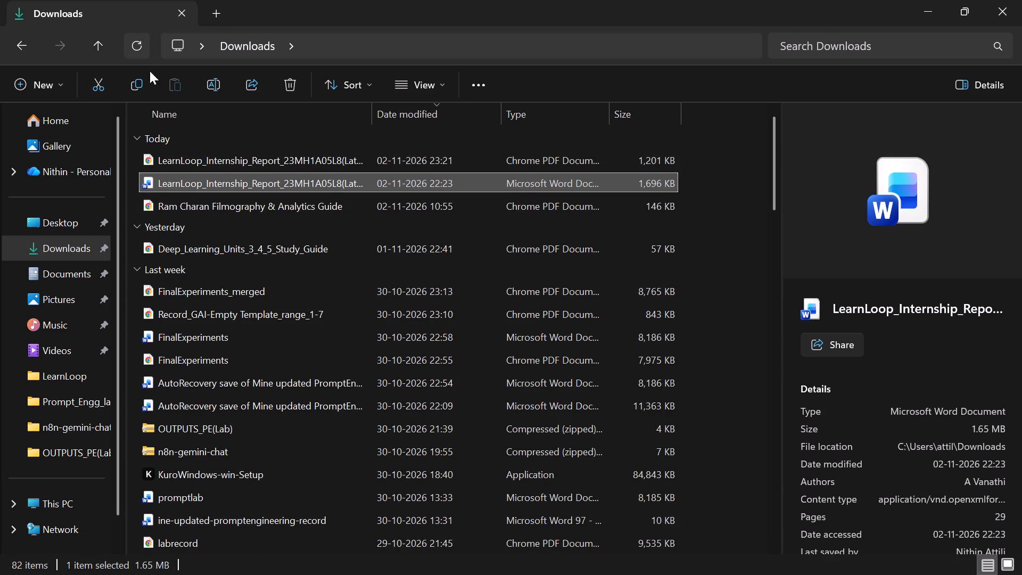
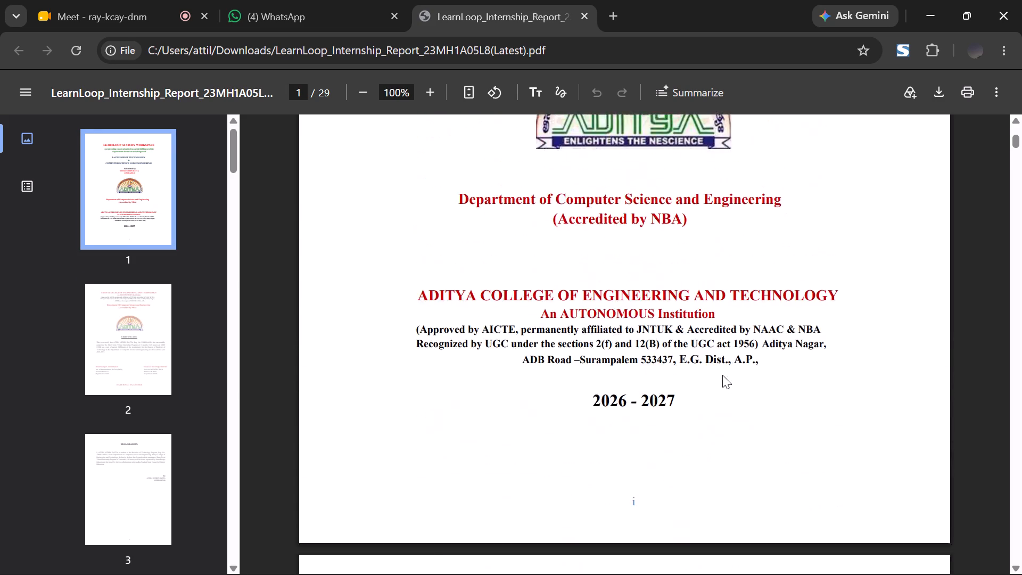
# Review the cover page of the exported report PDF, checking the alignment of the title, submitter, logo and college lines.
pyautogui.scroll(3, 722, 375)
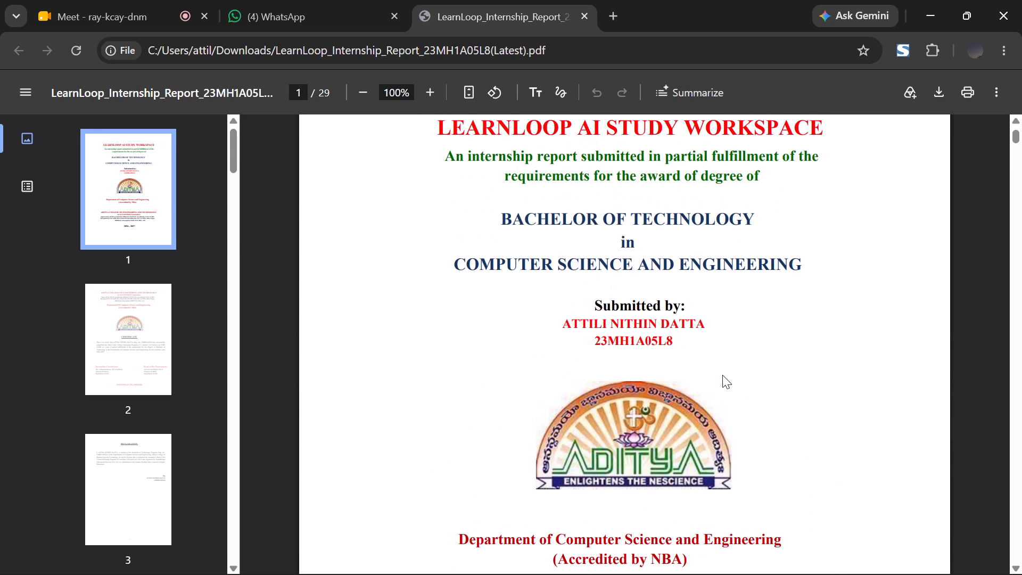
pyautogui.scroll(-1, 722, 375)
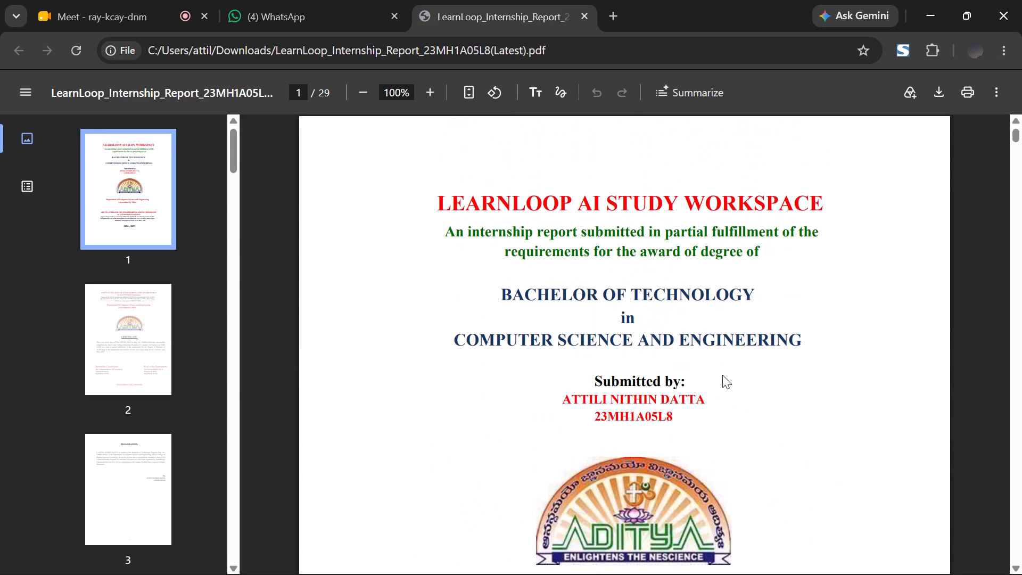
pyautogui.scroll(-2, 722, 375)
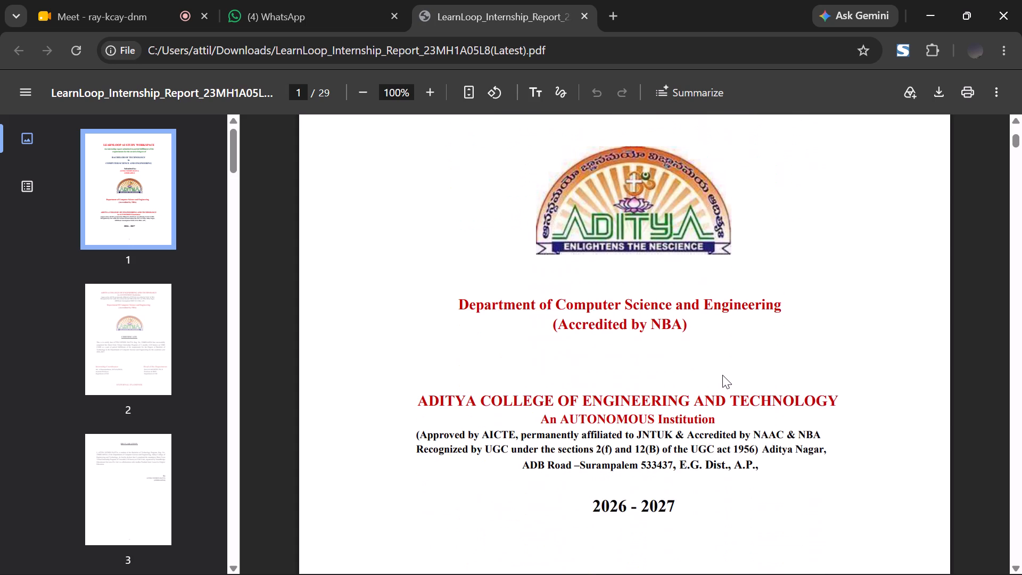
pyautogui.scroll(4, 722, 375)
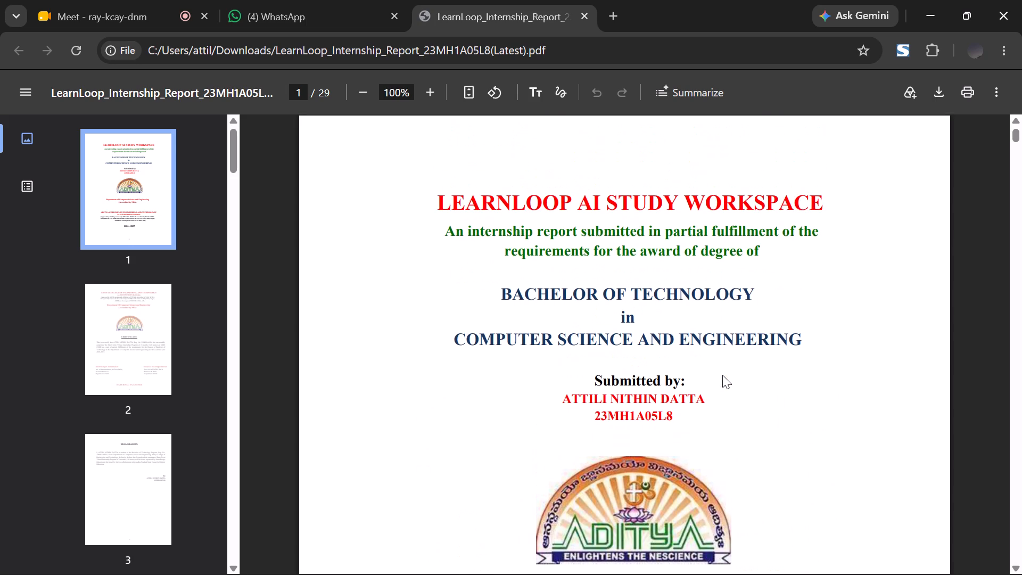
pyautogui.scroll(-2, 722, 375)
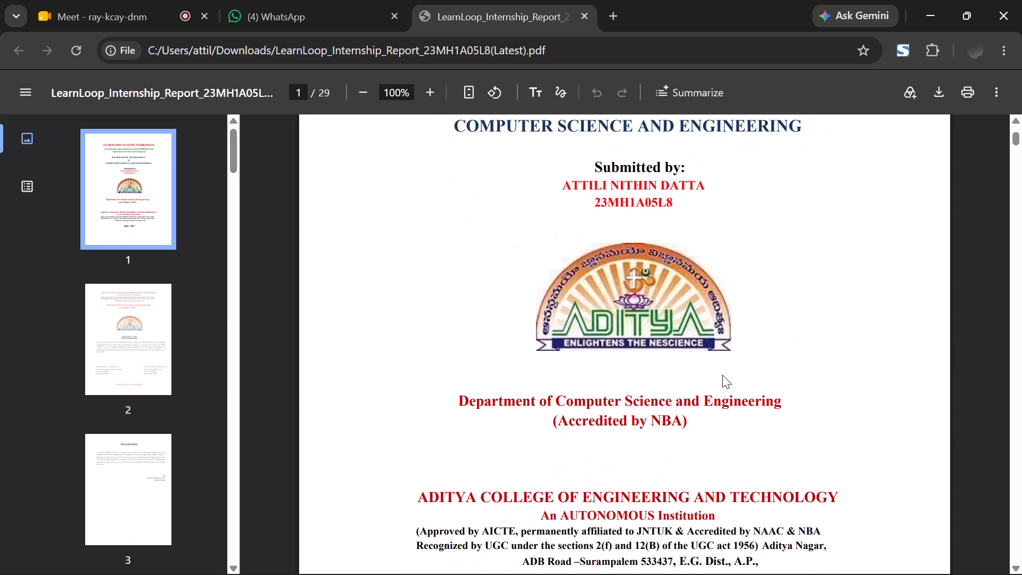
pyautogui.scroll(-2, 722, 375)
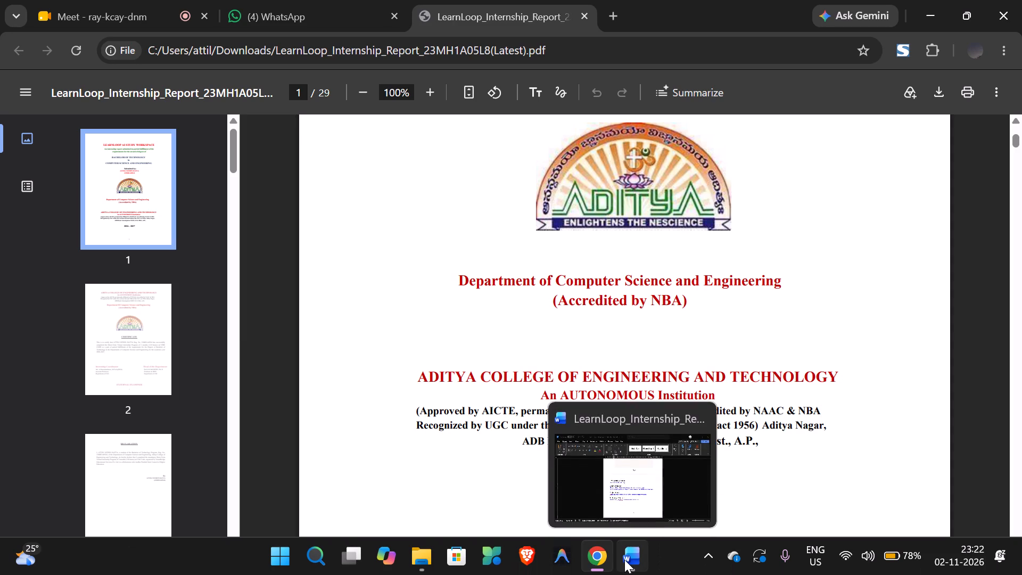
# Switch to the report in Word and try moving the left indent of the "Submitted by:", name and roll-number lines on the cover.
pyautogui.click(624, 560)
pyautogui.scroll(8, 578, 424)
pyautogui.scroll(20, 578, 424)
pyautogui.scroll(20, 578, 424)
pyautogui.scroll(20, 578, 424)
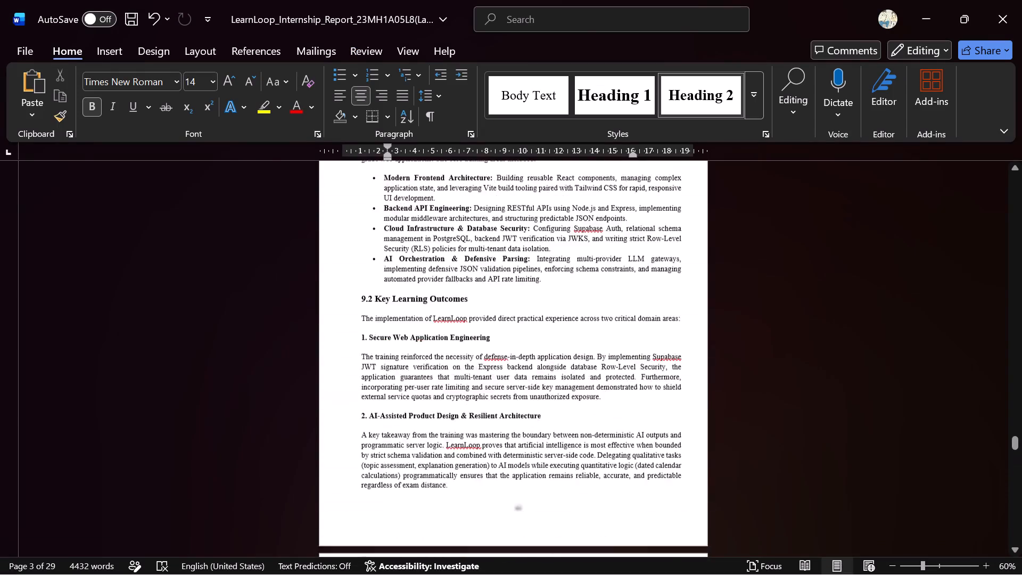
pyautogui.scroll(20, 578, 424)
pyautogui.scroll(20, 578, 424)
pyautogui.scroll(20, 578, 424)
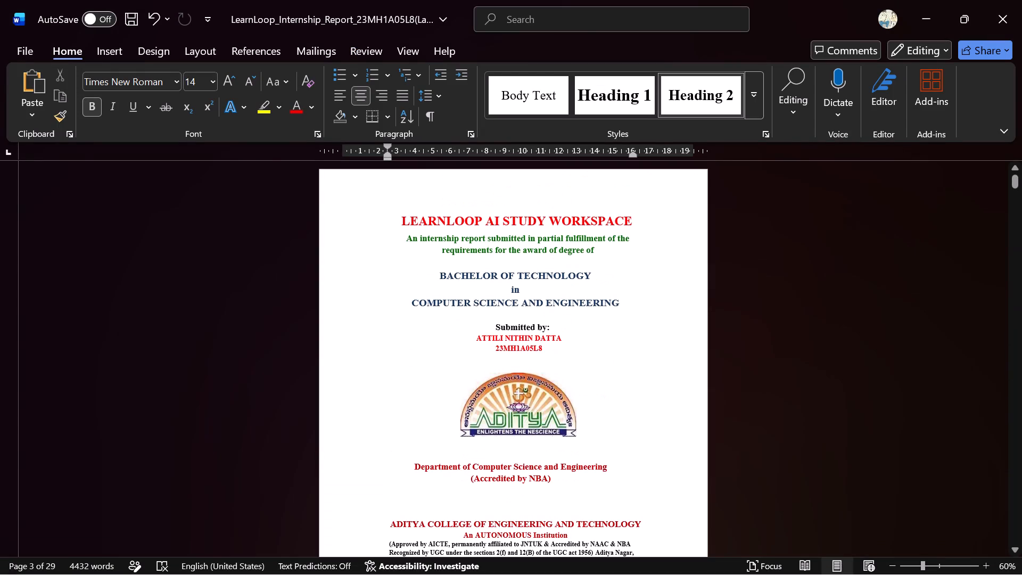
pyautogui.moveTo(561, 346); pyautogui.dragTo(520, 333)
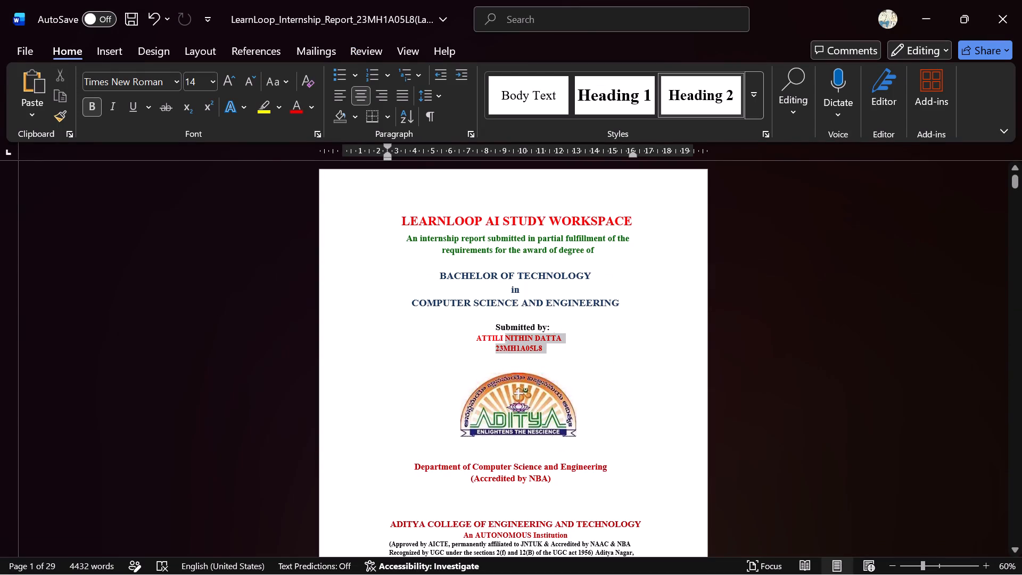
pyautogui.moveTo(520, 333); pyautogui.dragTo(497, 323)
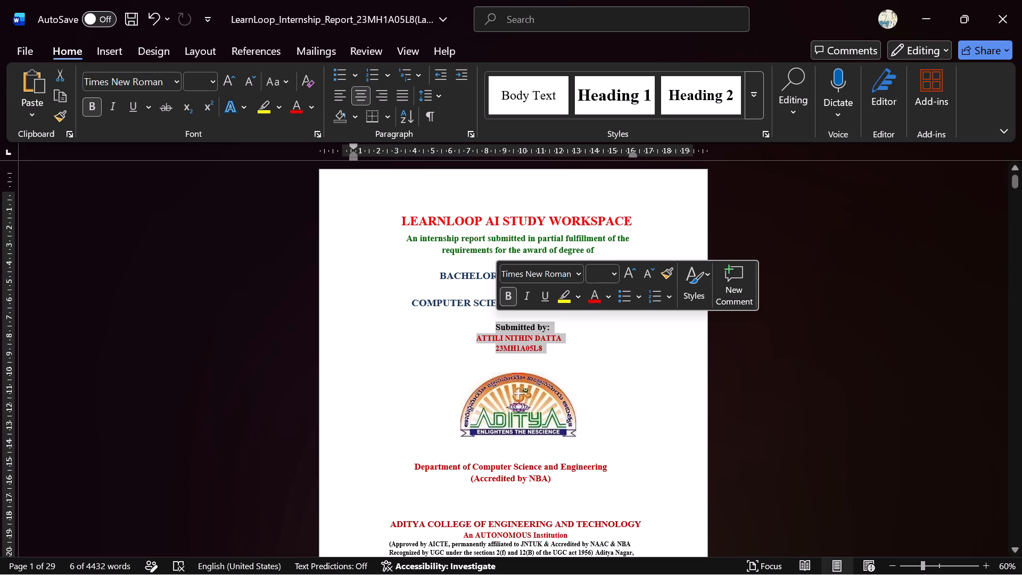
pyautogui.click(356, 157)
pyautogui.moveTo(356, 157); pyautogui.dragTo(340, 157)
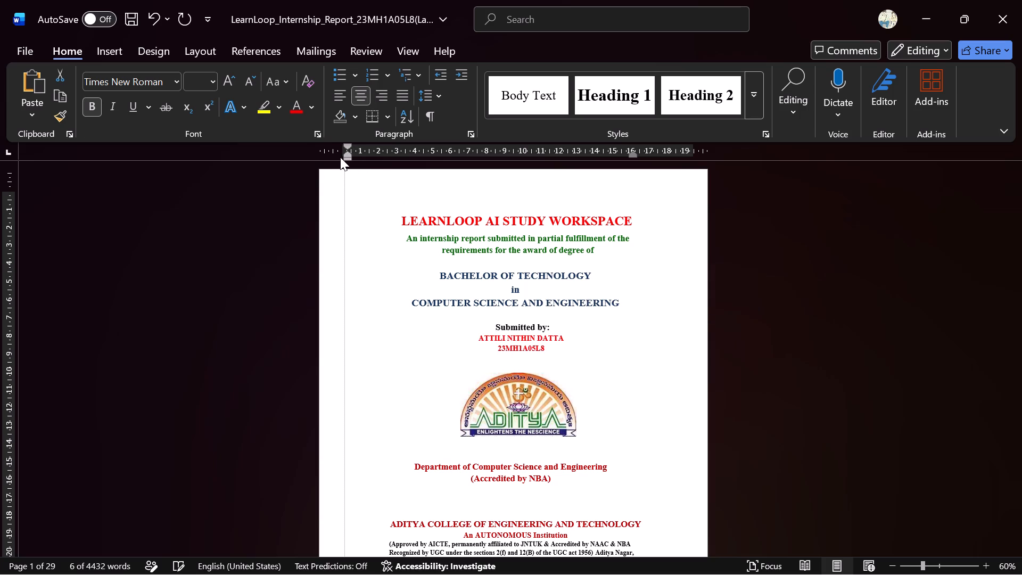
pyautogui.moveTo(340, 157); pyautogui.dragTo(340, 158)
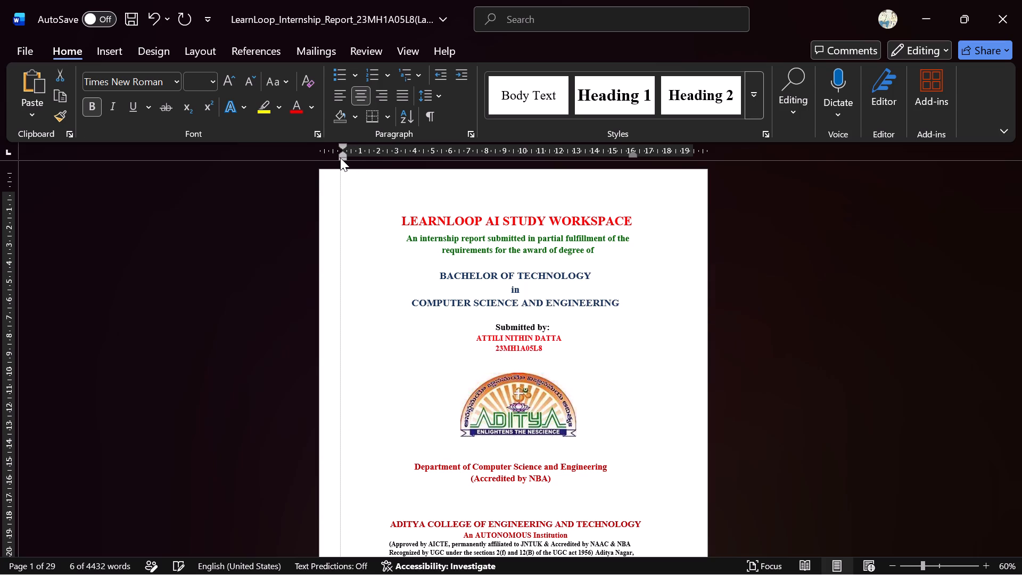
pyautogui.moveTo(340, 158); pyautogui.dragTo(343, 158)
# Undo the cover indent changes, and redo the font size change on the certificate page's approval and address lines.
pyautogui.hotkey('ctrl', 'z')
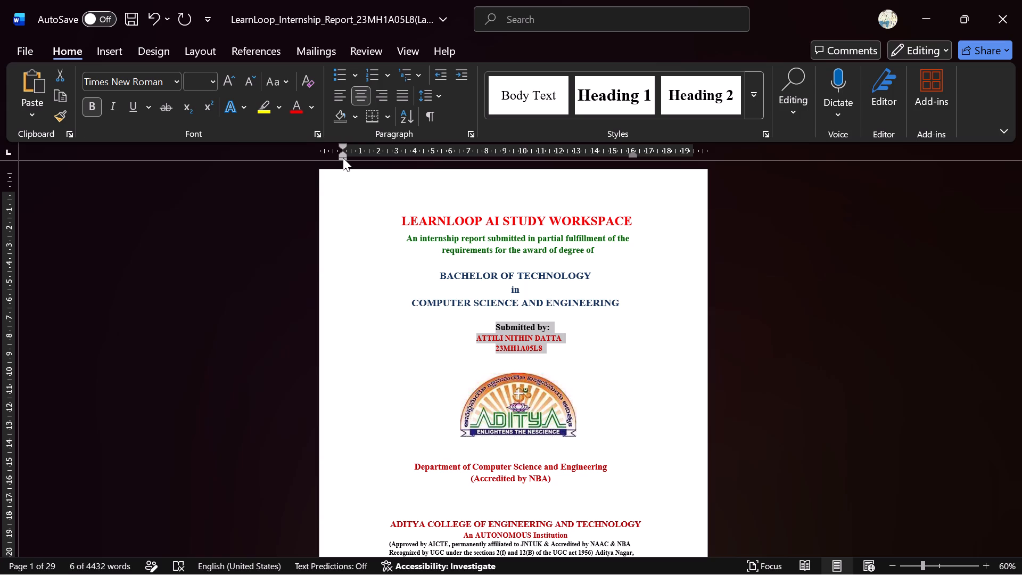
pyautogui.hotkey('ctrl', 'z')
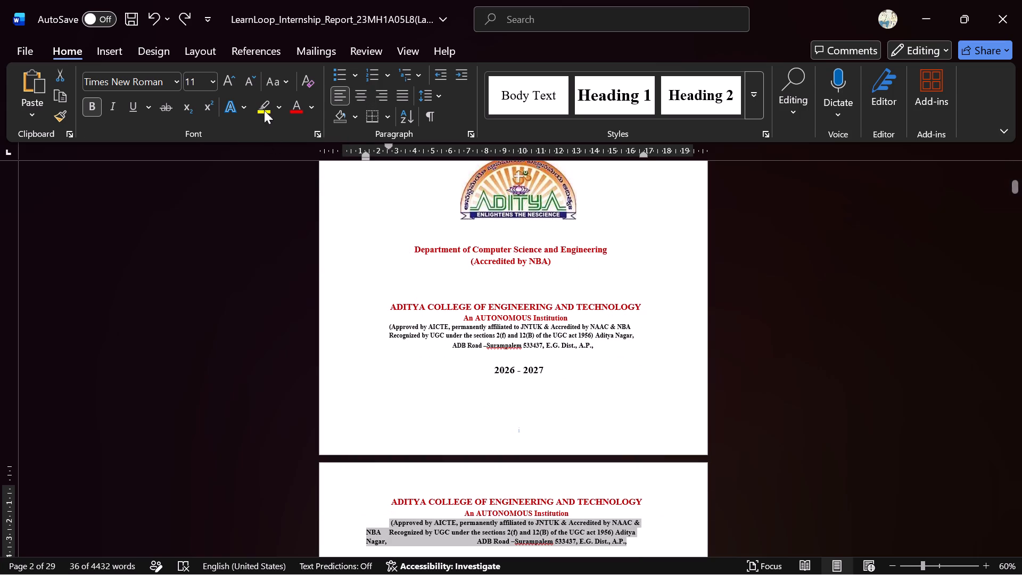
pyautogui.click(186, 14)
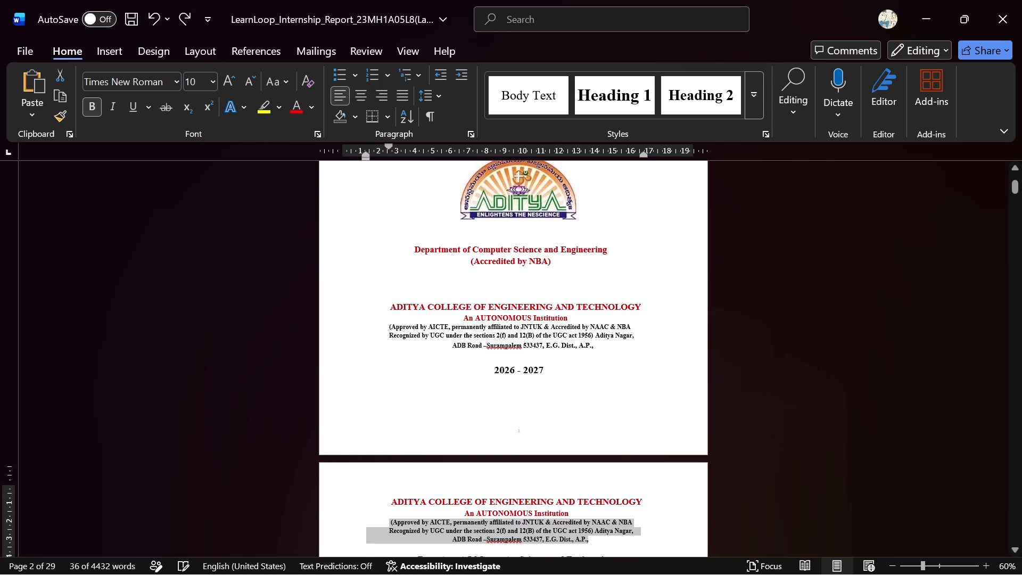
# Remove the leading blank space before "Submitted by:" on the cover page so the line sits slightly further left, centred above the name.
pyautogui.click(439, 415)
pyautogui.scroll(-2, 439, 415)
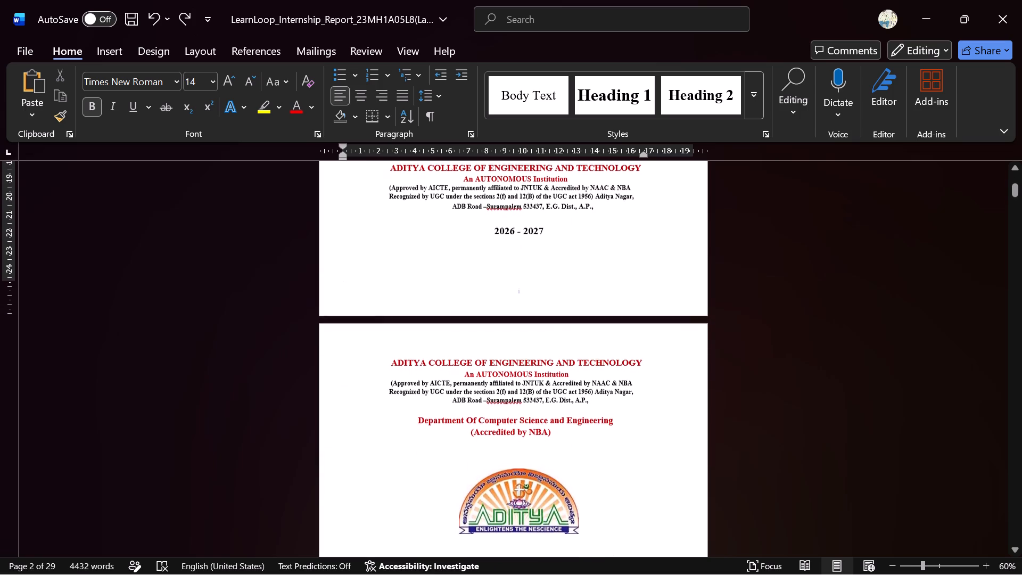
pyautogui.scroll(-1, 439, 415)
pyautogui.scroll(1, 439, 415)
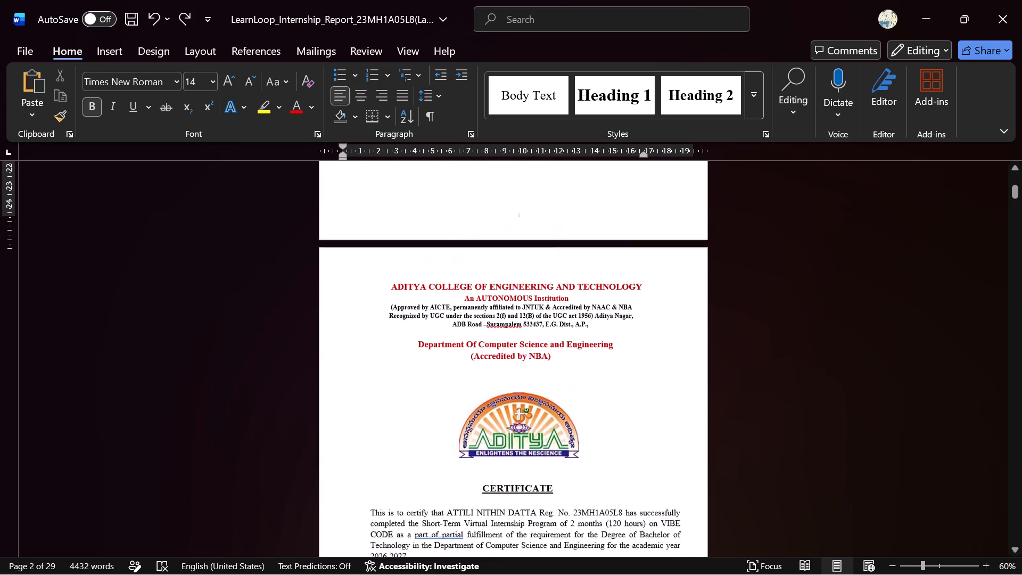
pyautogui.scroll(4, 439, 415)
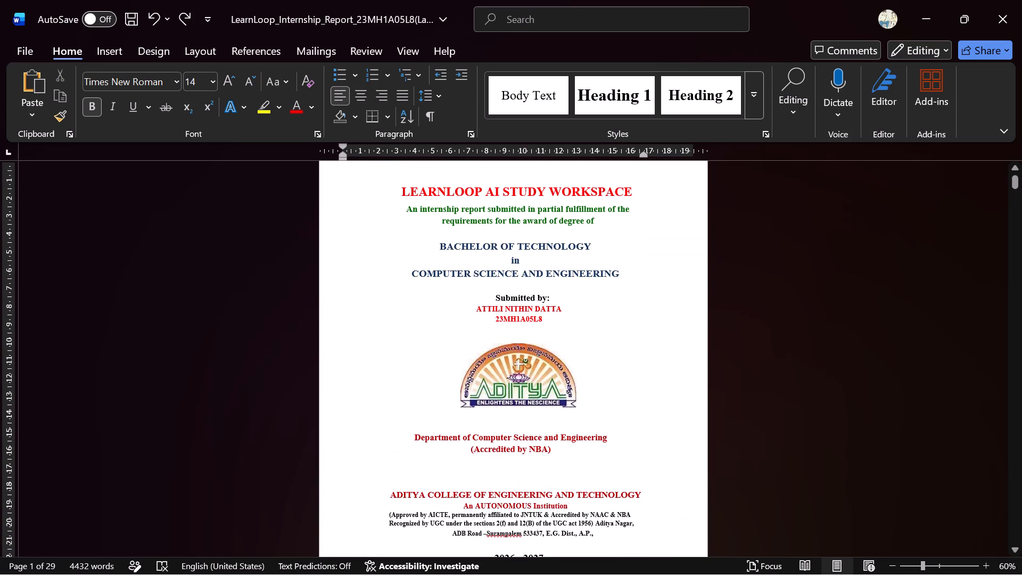
pyautogui.click(481, 294)
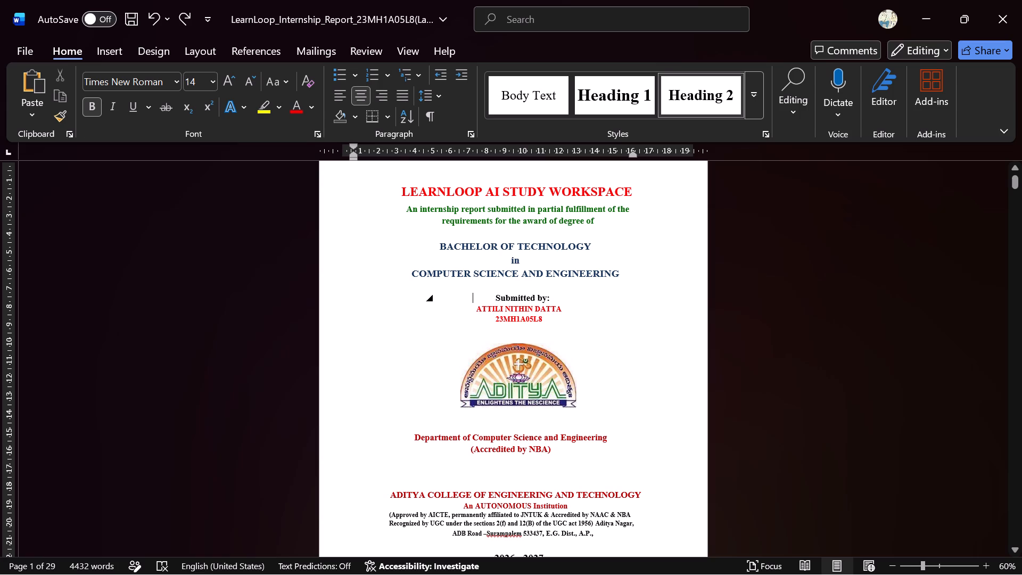
pyautogui.press('Left')
pyautogui.press('Left')
pyautogui.press('BackSpace')
pyautogui.press('BackSpace')
pyautogui.press('BackSpace')
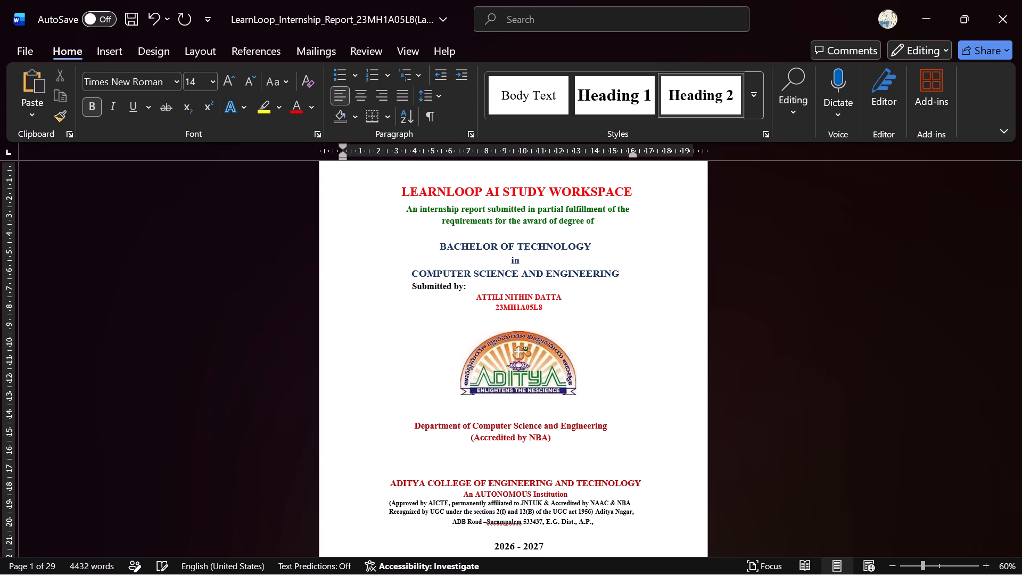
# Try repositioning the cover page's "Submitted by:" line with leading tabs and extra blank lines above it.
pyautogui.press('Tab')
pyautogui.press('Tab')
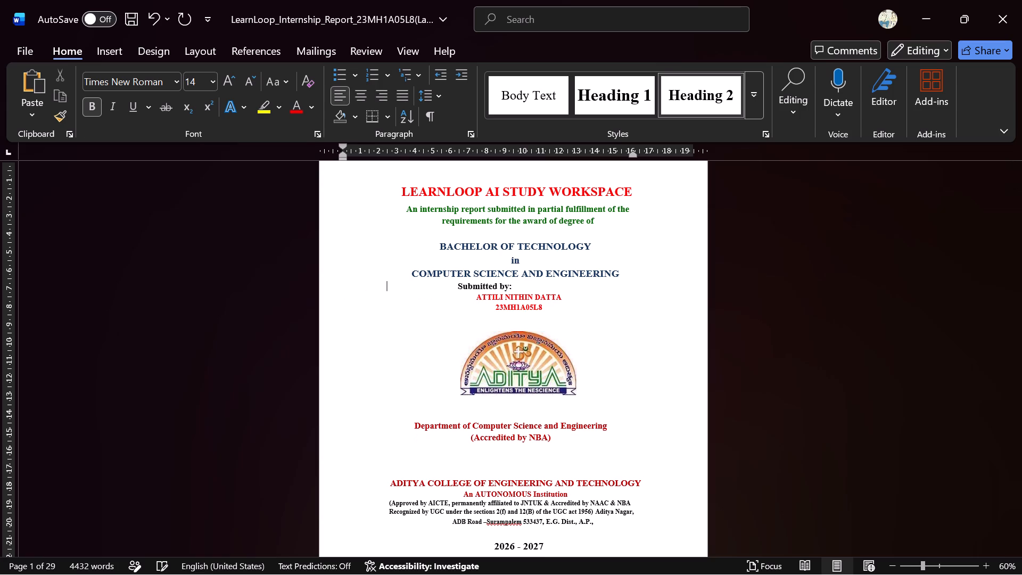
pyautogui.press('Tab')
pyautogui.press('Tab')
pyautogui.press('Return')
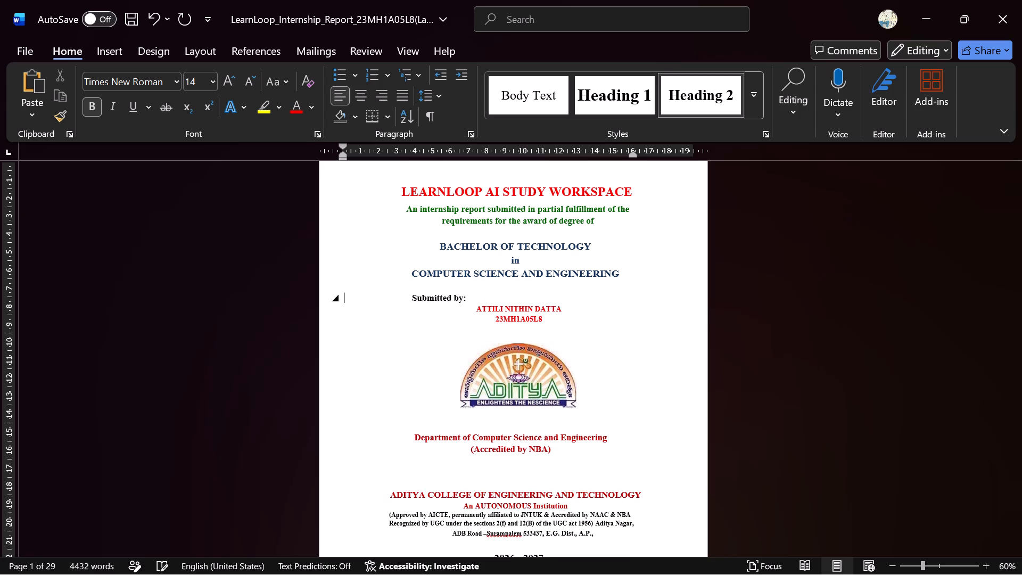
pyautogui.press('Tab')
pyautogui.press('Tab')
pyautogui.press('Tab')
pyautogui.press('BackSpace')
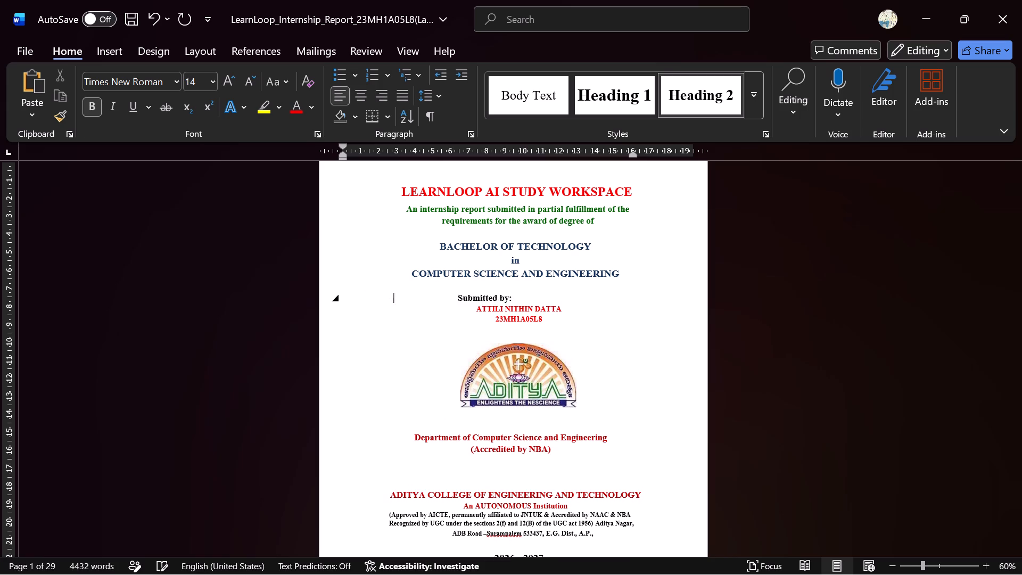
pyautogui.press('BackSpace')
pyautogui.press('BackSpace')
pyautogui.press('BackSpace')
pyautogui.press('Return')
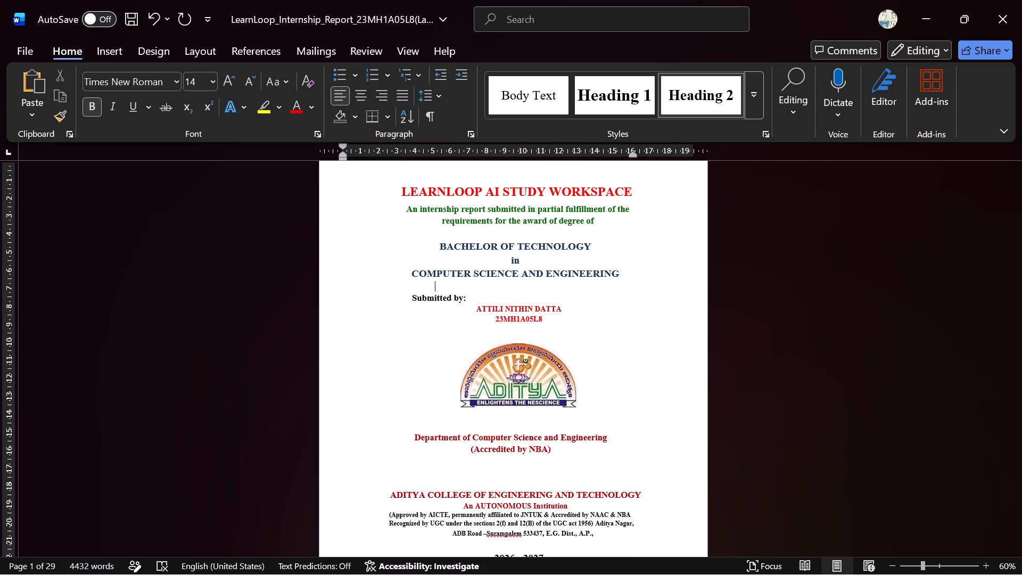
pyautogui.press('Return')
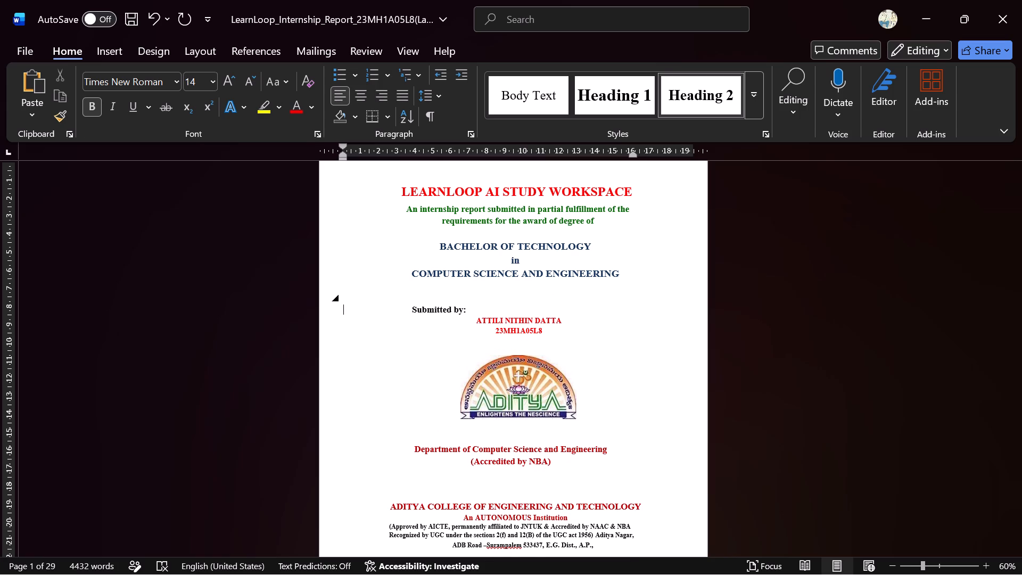
# Undo the spacing edits to the cover's "Submitted by:" line back to its centred alignment with a blank line above.
pyautogui.hotkey('ctrl', 'z')
pyautogui.hotkey('ctrl', 'z')
pyautogui.hotkey('ctrl', 'z')
pyautogui.hotkey('ctrl', 'z')
pyautogui.hotkey('ctrl', 'z')
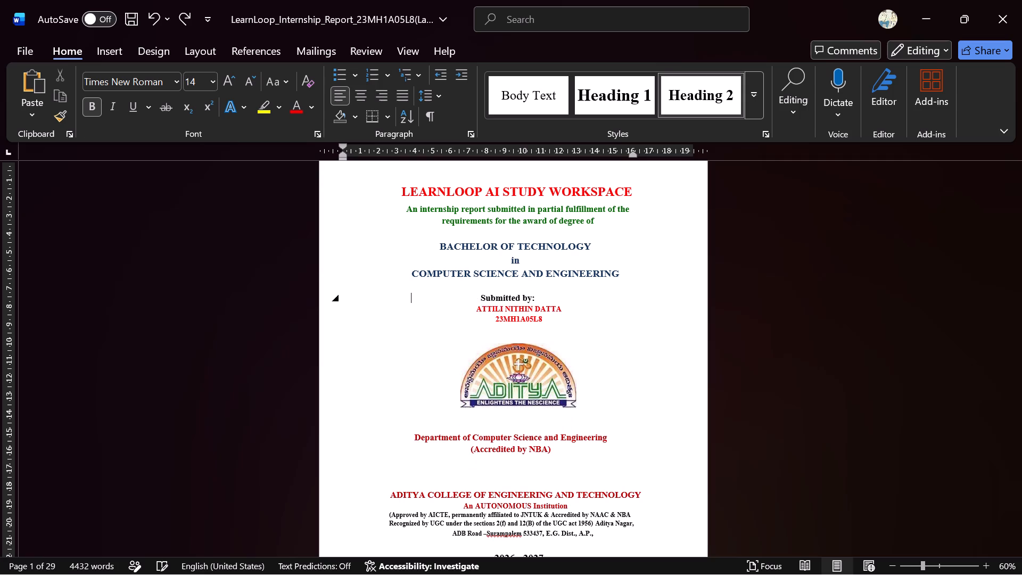
pyautogui.hotkey('ctrl', 'z')
pyautogui.hotkey('ctrl', 'z')
pyautogui.hotkey('ctrl', 'z')
pyautogui.hotkey('ctrl', 'z')
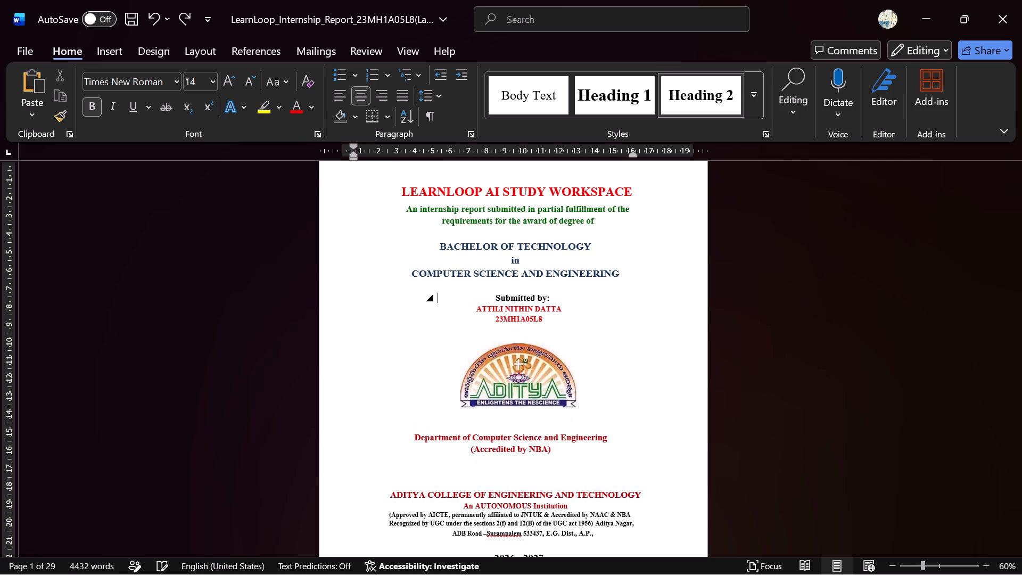
# Move the right indent of the cover's "Submitted by:" line inward to about 15.5 on the ruler, centring it above the student's name.
pyautogui.click(556, 316)
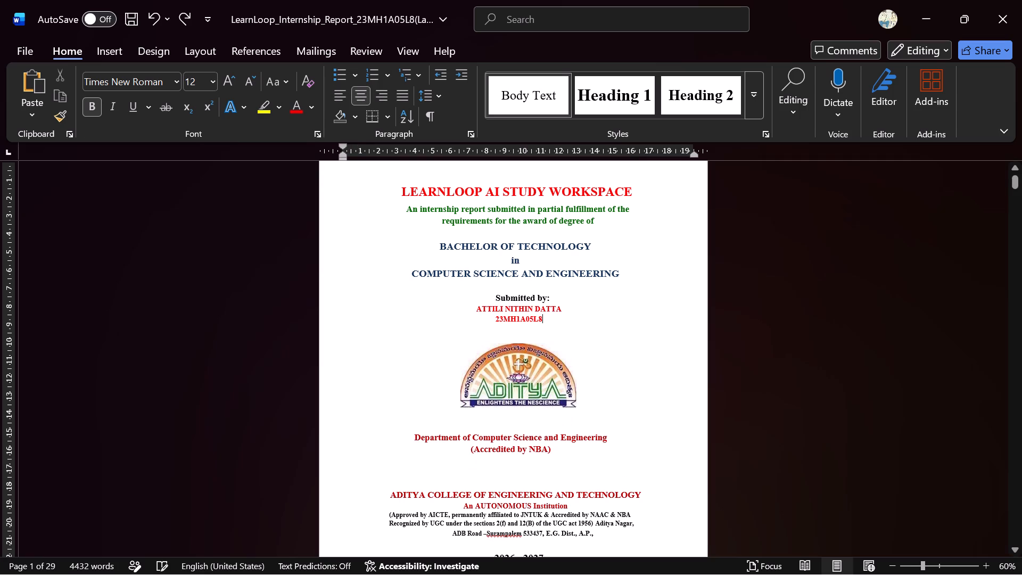
pyautogui.click(498, 295)
pyautogui.moveTo(631, 154); pyautogui.dragTo(627, 155)
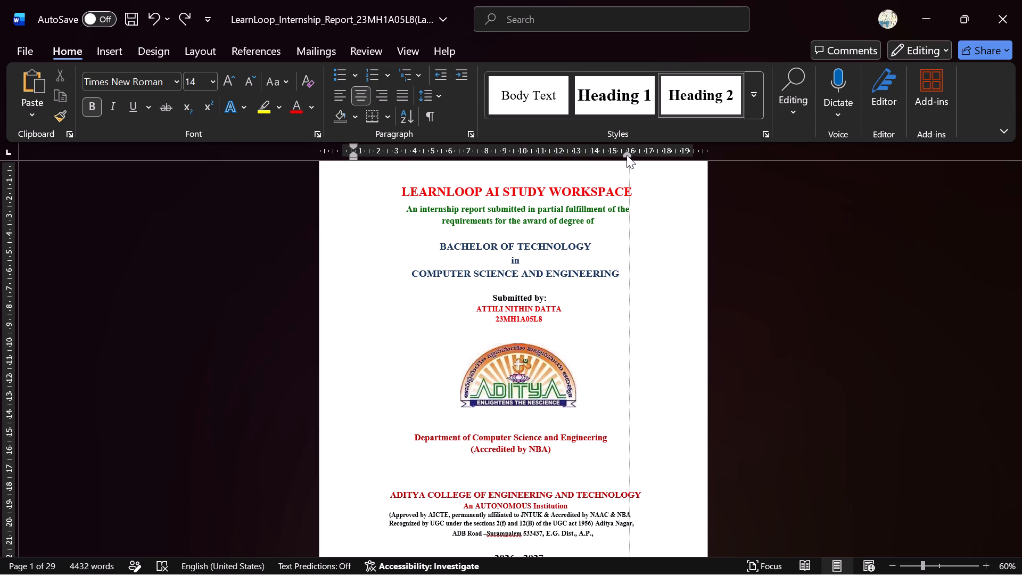
pyautogui.moveTo(627, 155); pyautogui.dragTo(625, 157)
pyautogui.moveTo(625, 157); pyautogui.dragTo(624, 157)
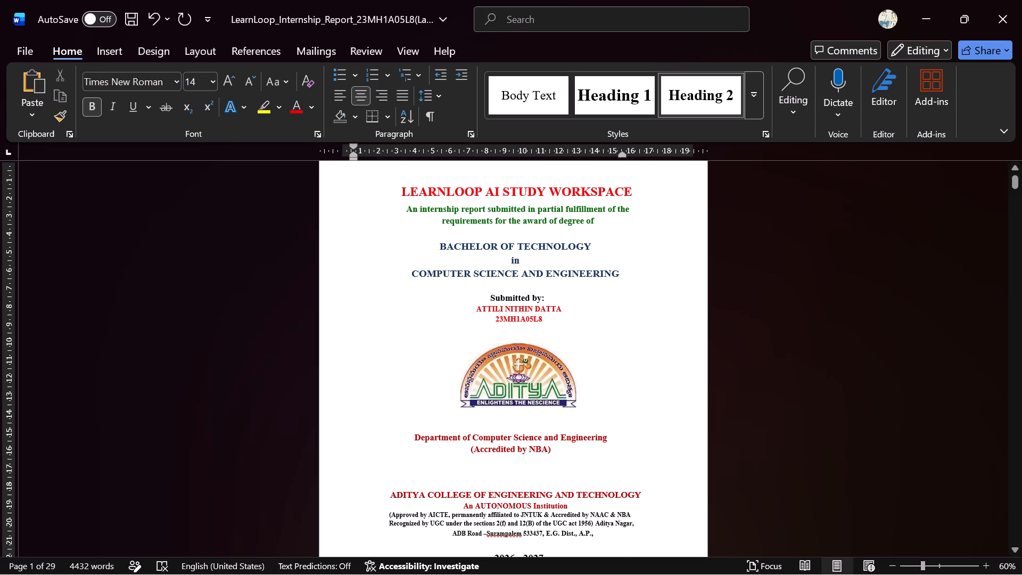
# Check the font size and alignment of the name and roll-number lines on the cover page.
pyautogui.click(559, 321)
pyautogui.moveTo(559, 321); pyautogui.dragTo(541, 320)
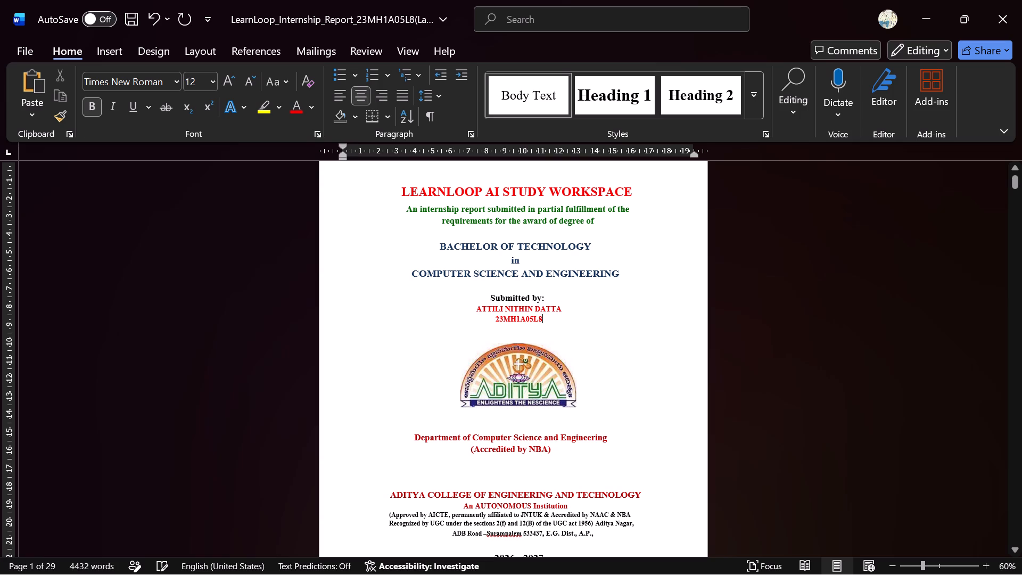
pyautogui.moveTo(541, 320); pyautogui.dragTo(481, 307)
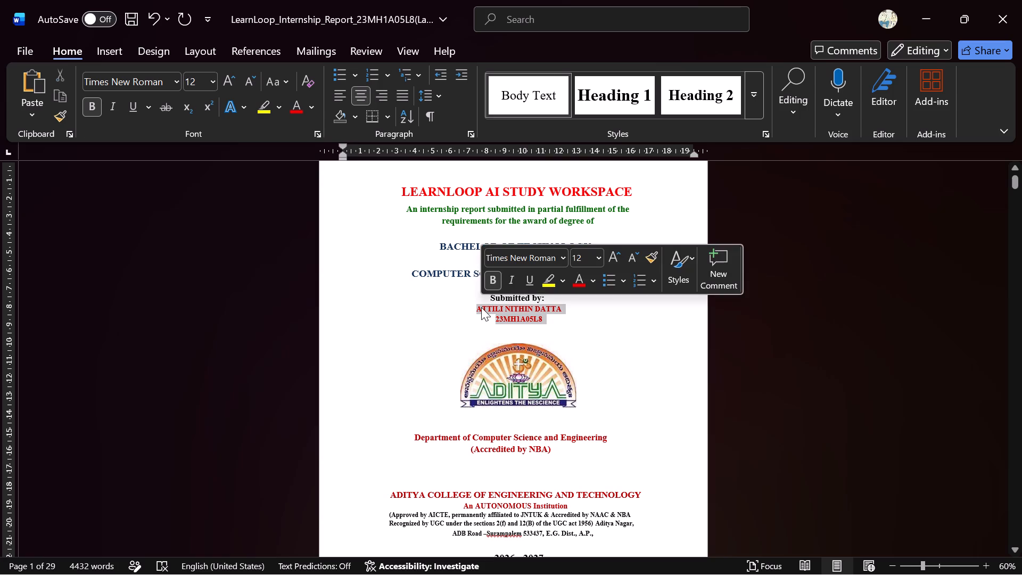
pyautogui.click(551, 329)
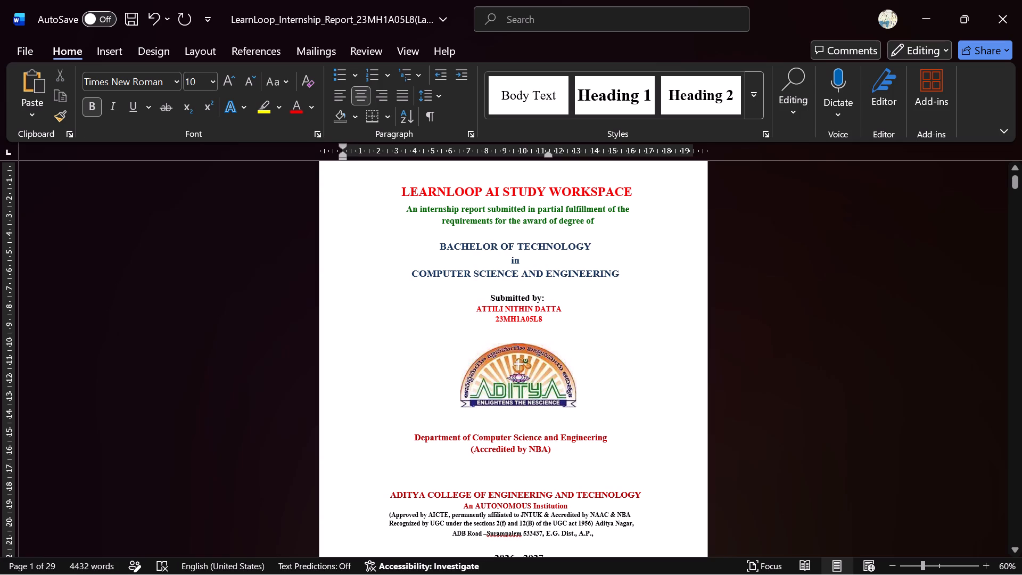
# Set the left indent of the paragraph anchoring the cover page's college logo to about 1 cm.
pyautogui.click(534, 367)
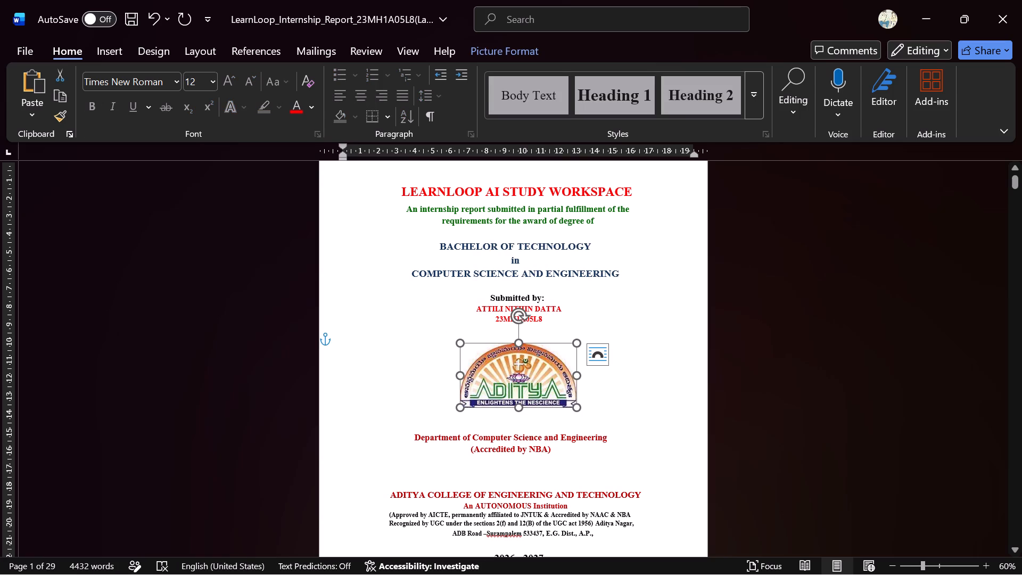
pyautogui.click(534, 367)
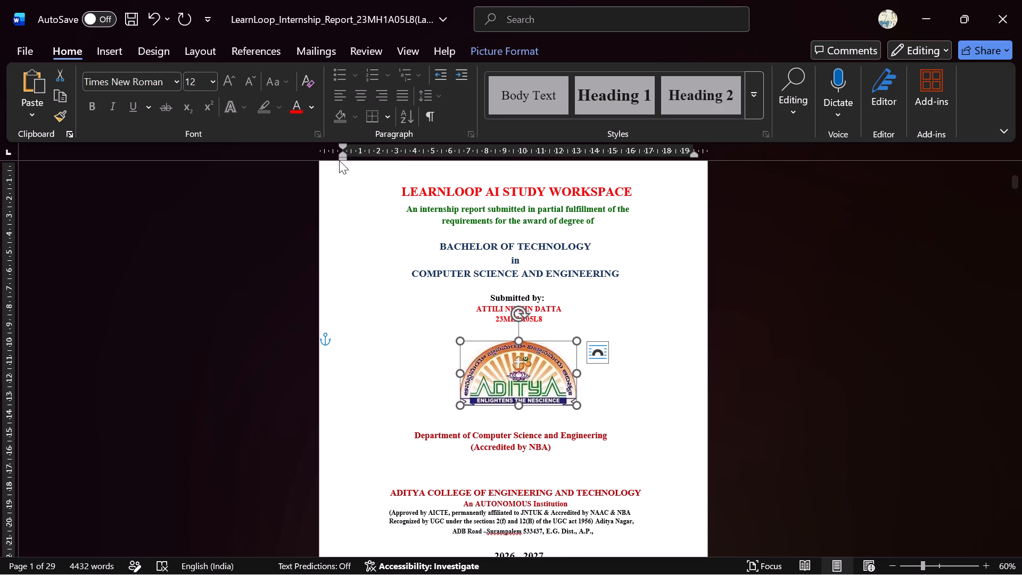
pyautogui.moveTo(342, 158); pyautogui.dragTo(342, 158)
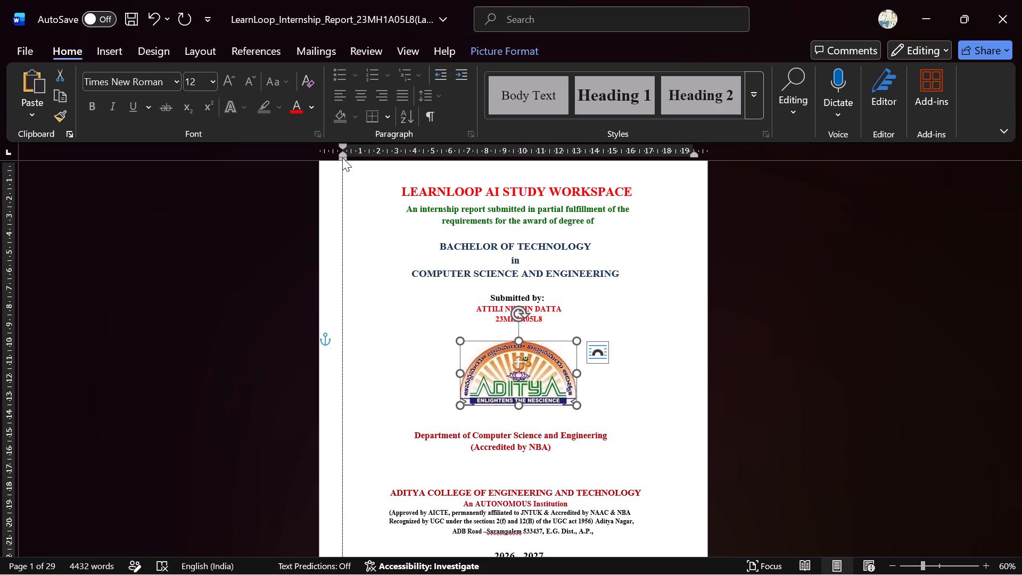
pyautogui.moveTo(342, 158); pyautogui.dragTo(367, 159)
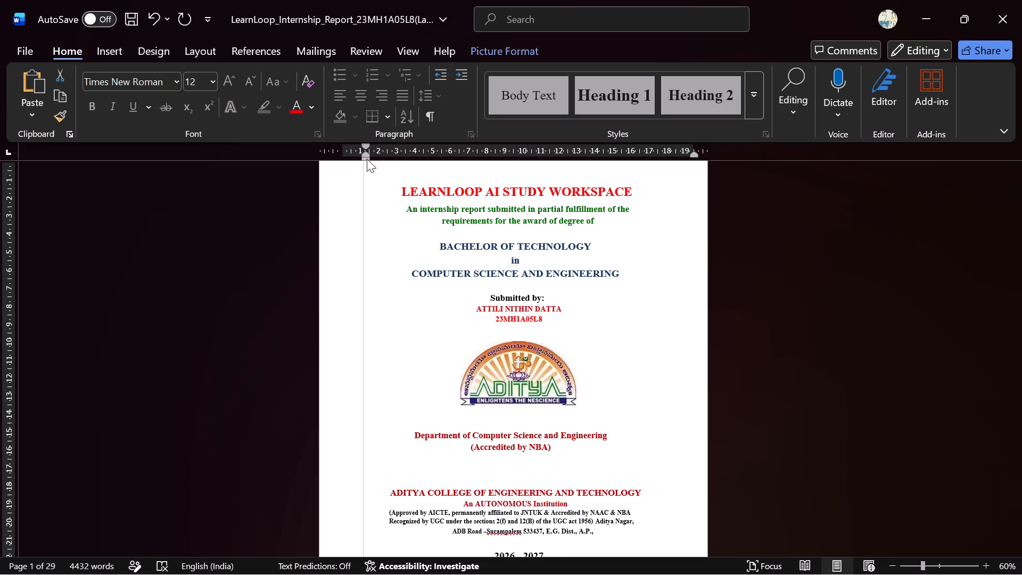
pyautogui.moveTo(367, 159); pyautogui.dragTo(417, 159)
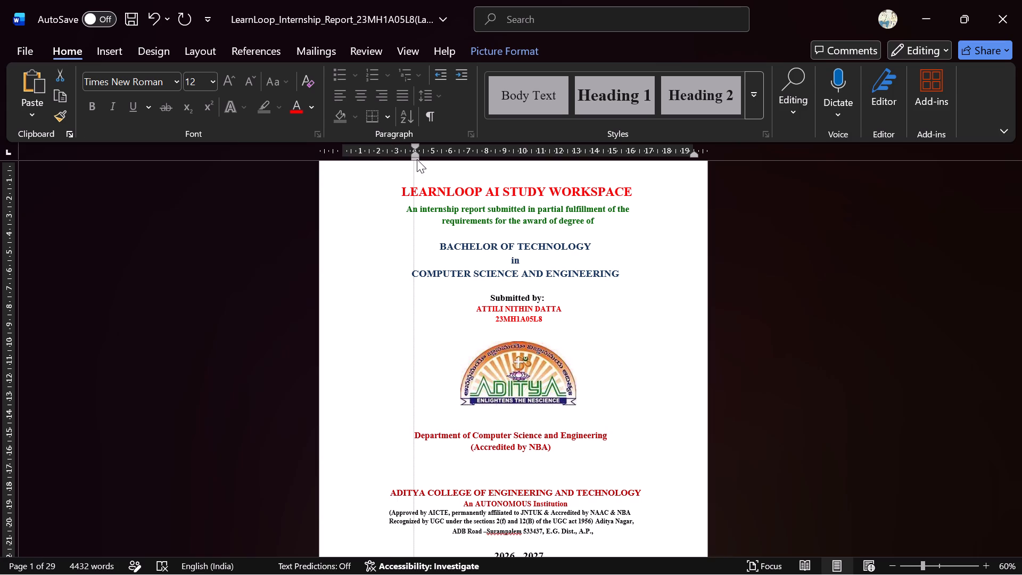
pyautogui.moveTo(417, 159); pyautogui.dragTo(378, 161)
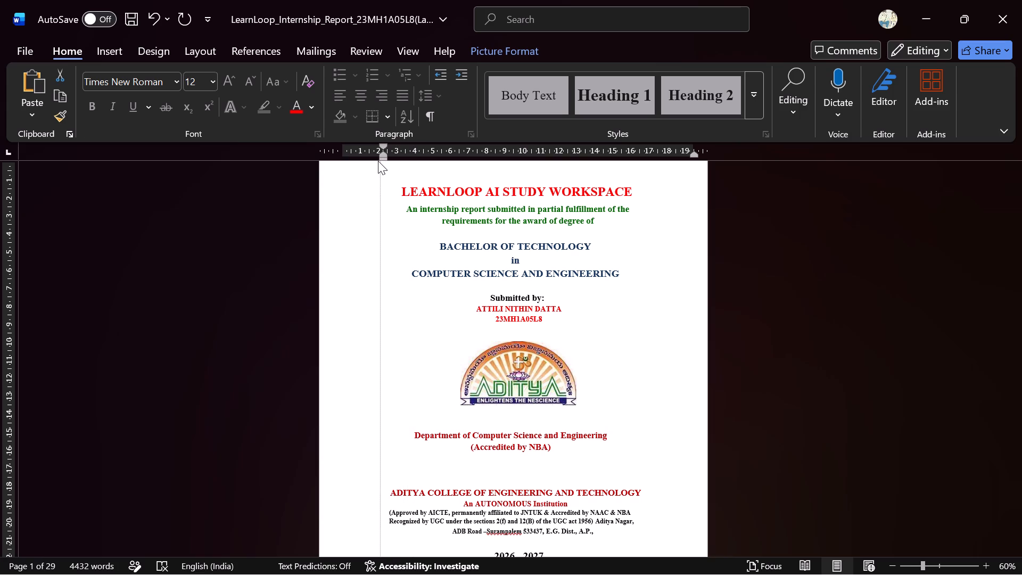
pyautogui.moveTo(378, 161); pyautogui.dragTo(359, 159)
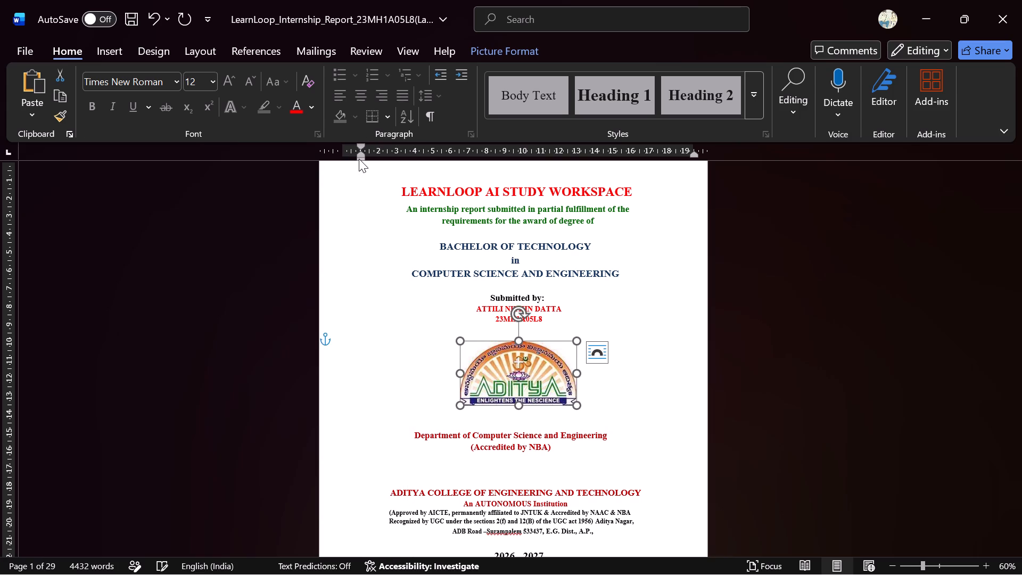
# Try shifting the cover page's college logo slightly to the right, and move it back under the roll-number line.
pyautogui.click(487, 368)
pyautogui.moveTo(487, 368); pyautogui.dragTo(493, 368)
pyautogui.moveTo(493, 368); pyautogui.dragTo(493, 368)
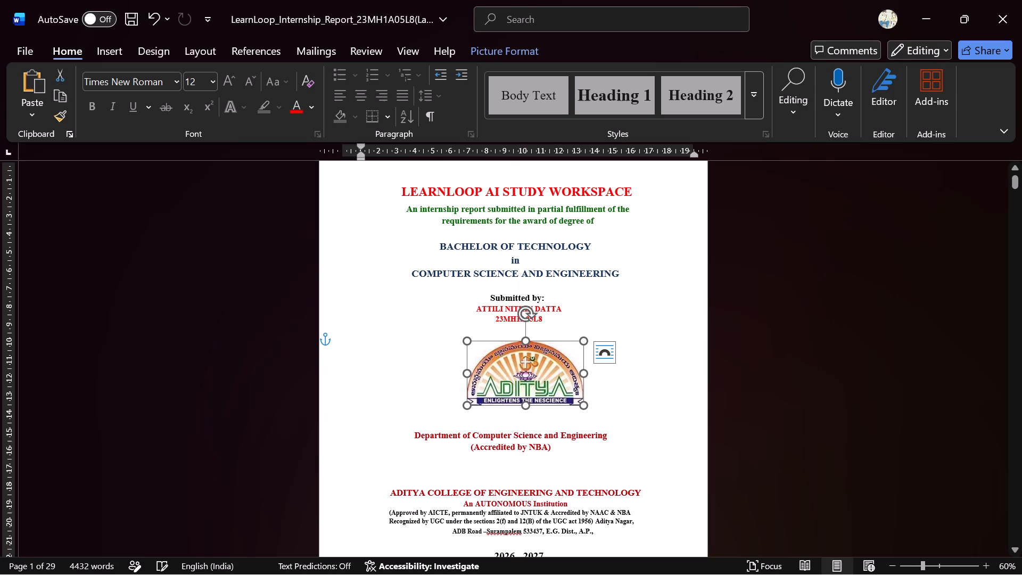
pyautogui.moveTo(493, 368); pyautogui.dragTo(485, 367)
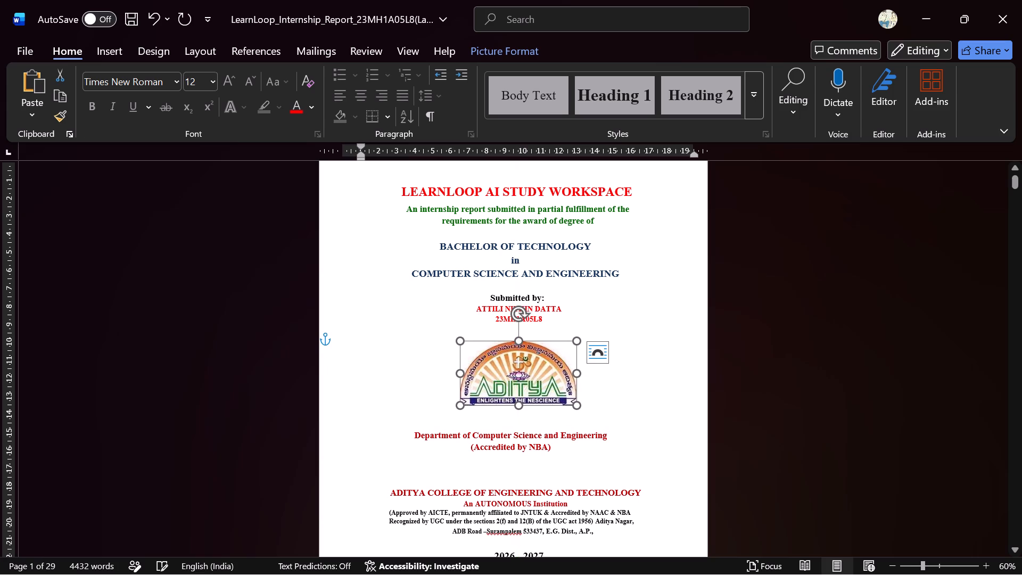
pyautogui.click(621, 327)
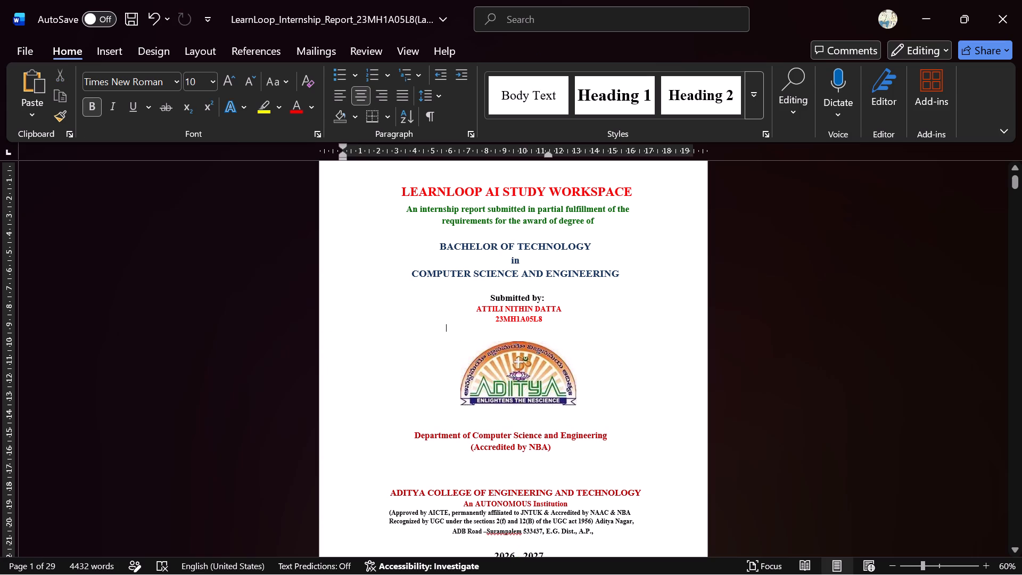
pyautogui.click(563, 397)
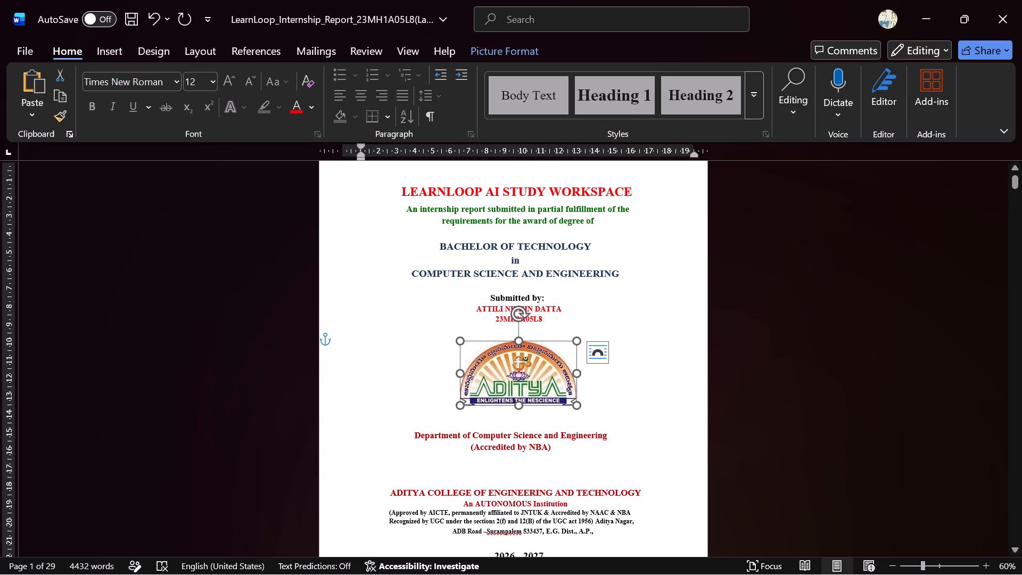
# Enlarge the cover page's college logo slightly from its lower corner, keeping its proportions.
pyautogui.click(579, 406)
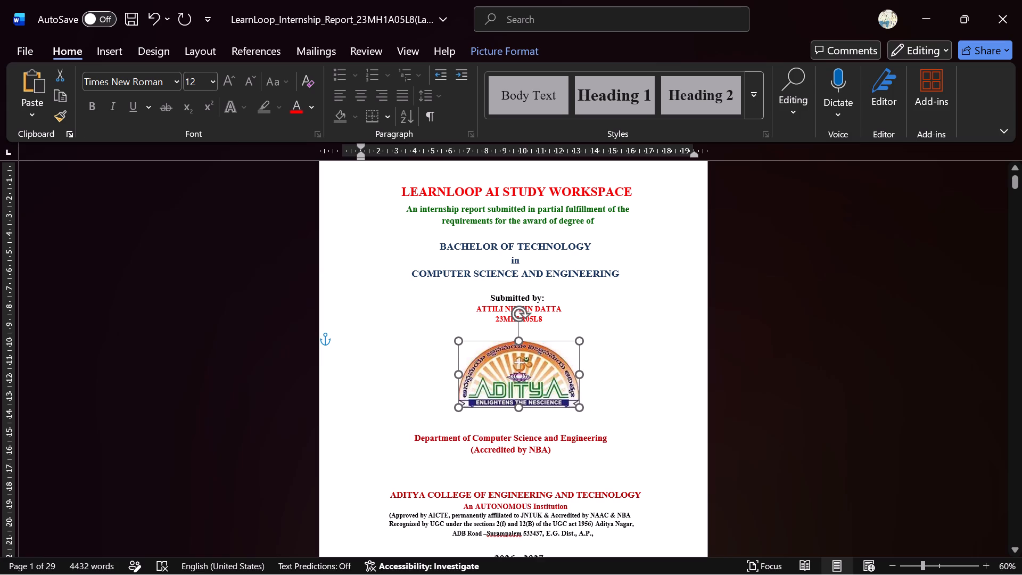
pyautogui.click(640, 362)
# Fine-tune the enlarged college logo's position so it sits roughly centred just below the roll-number line on the cover page.
pyautogui.click(548, 377)
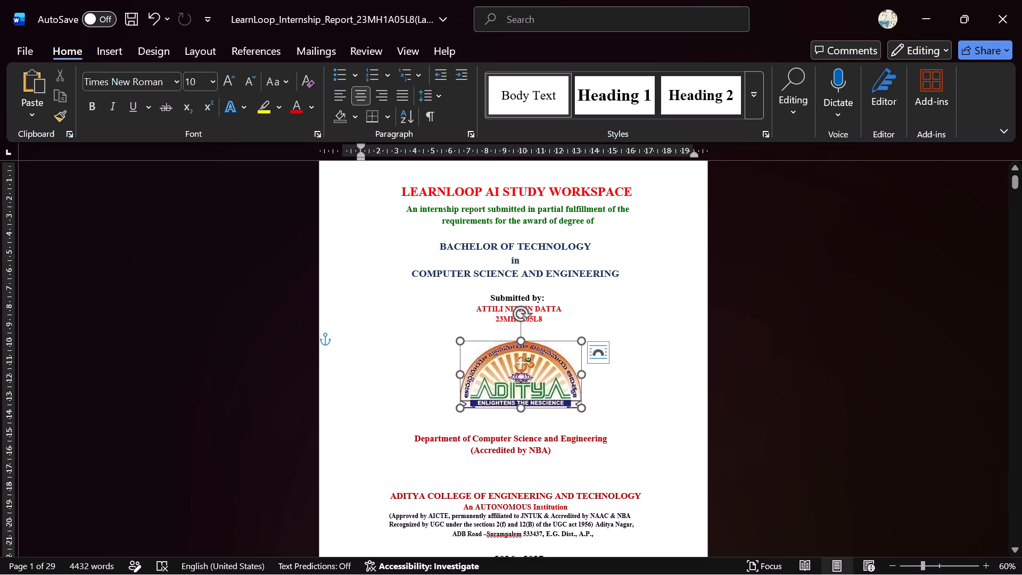
pyautogui.moveTo(548, 377); pyautogui.dragTo(545, 379)
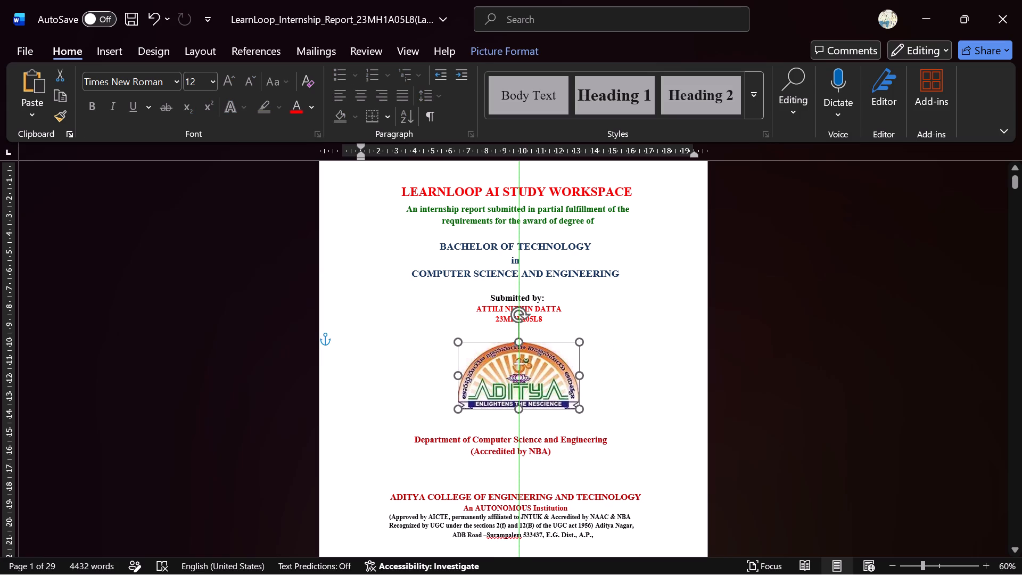
pyautogui.moveTo(545, 379); pyautogui.dragTo(543, 377)
pyautogui.click(713, 307)
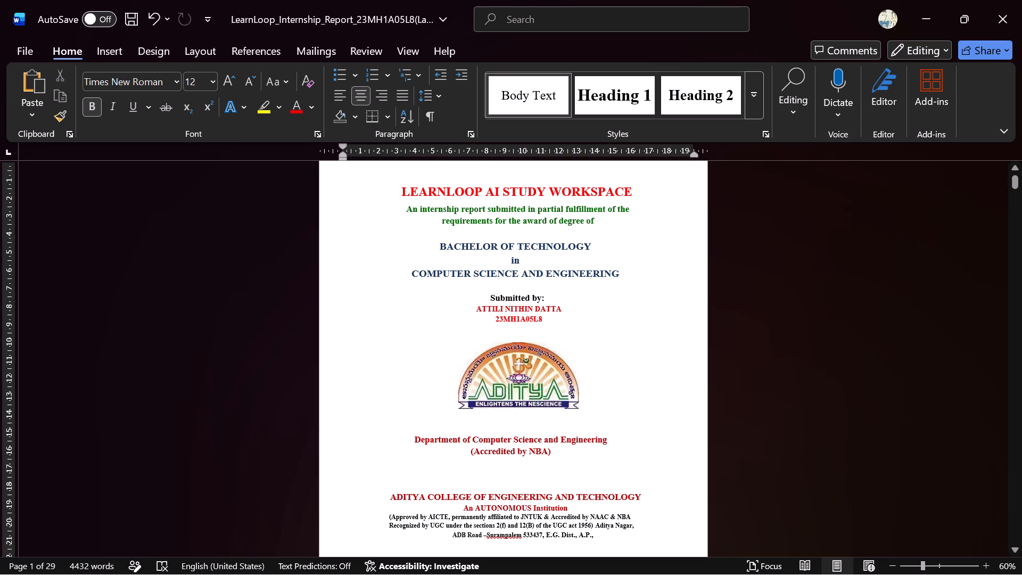
pyautogui.click(522, 368)
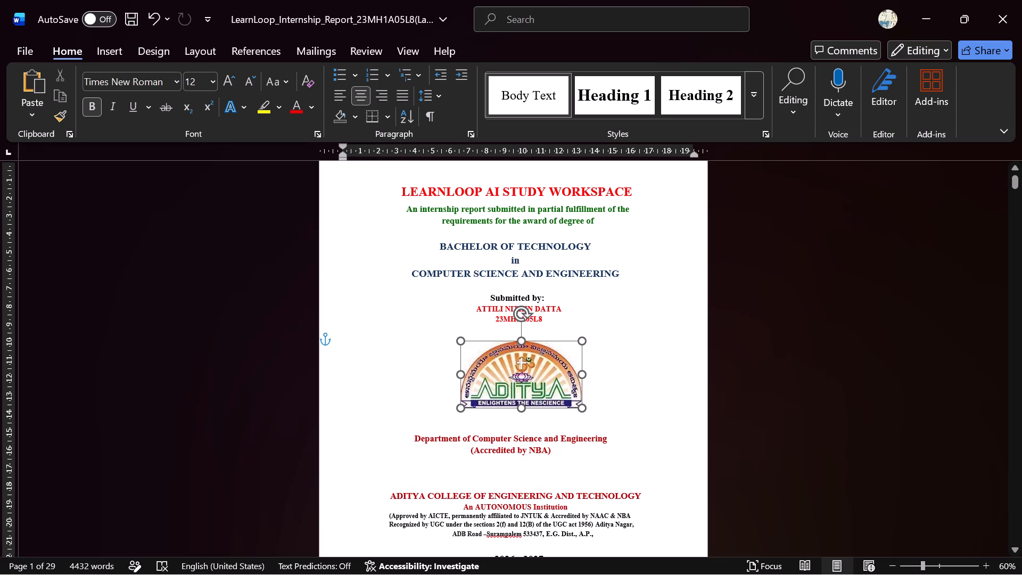
pyautogui.click(753, 337)
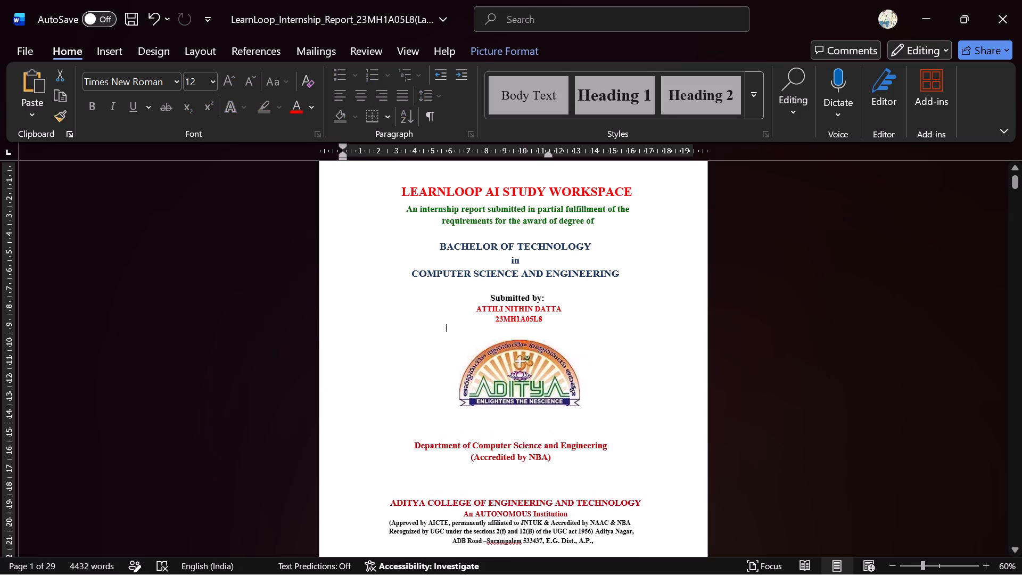
pyautogui.click(529, 384)
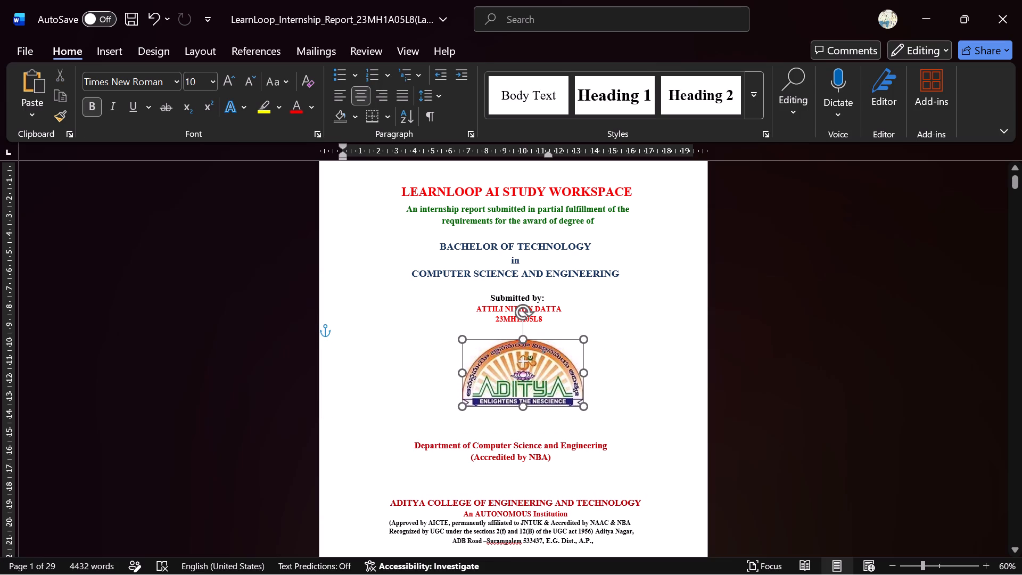
pyautogui.click(728, 348)
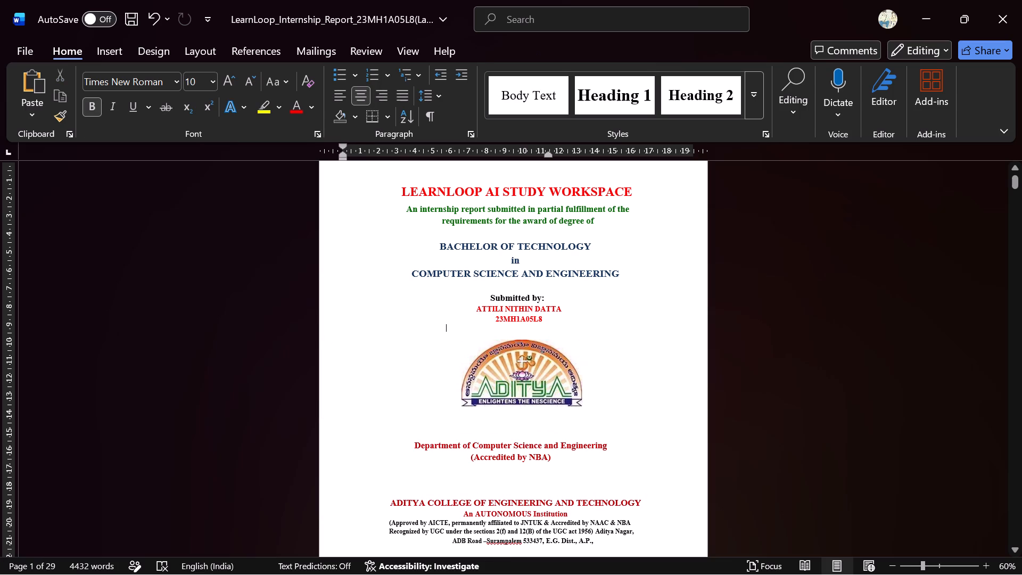
pyautogui.click(513, 384)
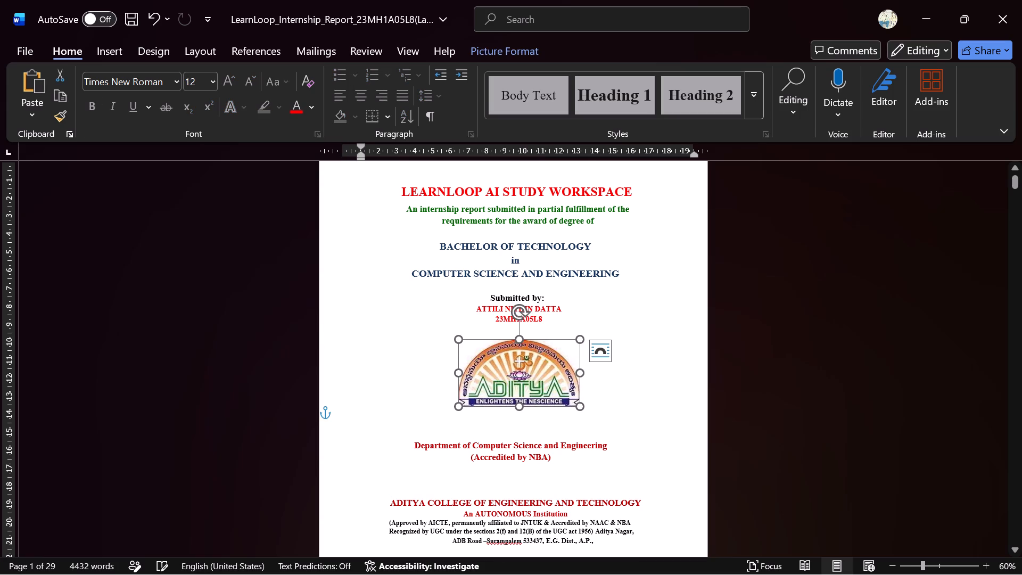
pyautogui.click(519, 374)
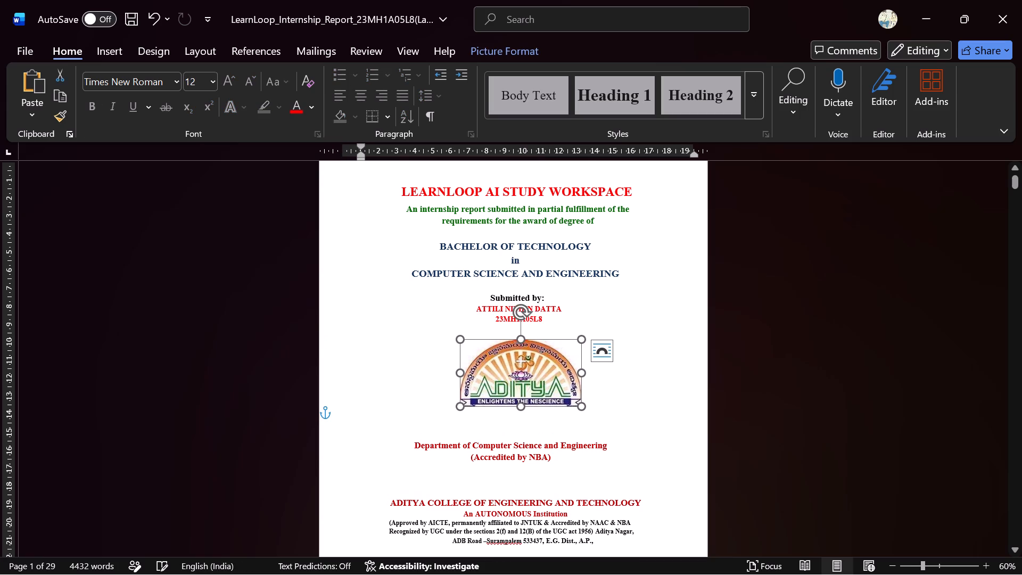
pyautogui.click(521, 374)
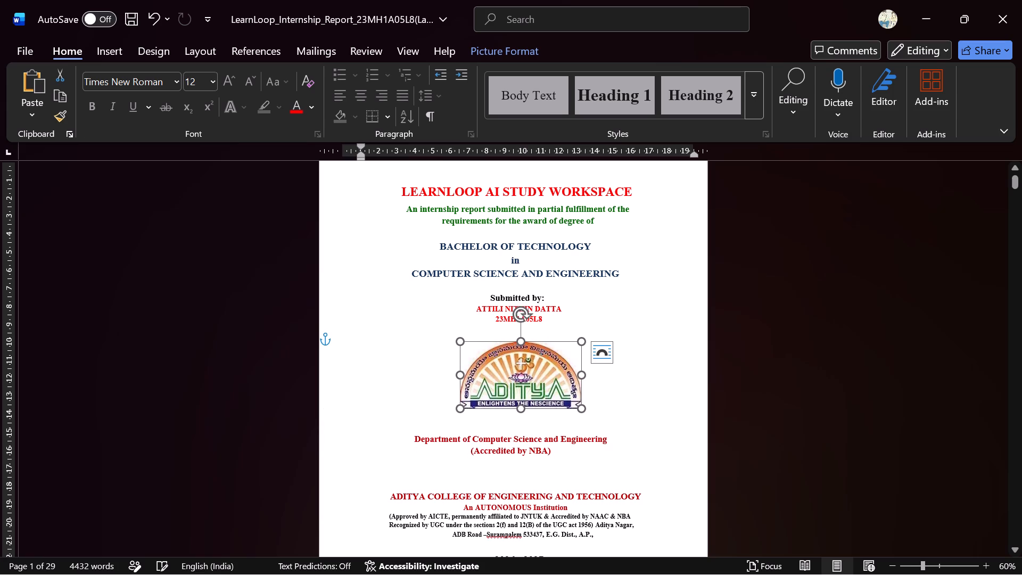
pyautogui.click(753, 319)
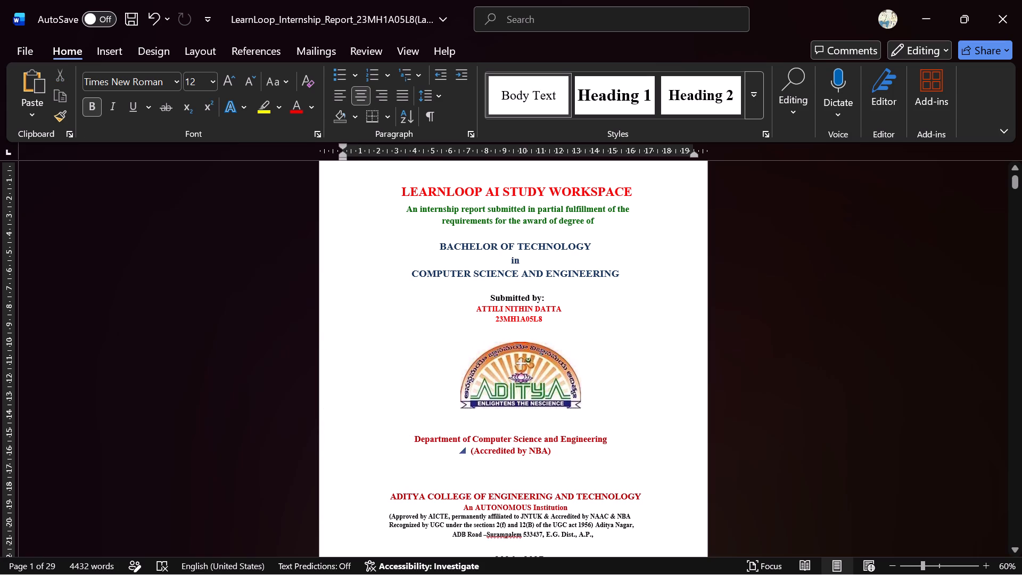
# Set the right indent of the cover page's department and "(Accredited by NBA)" lines to about 17 cm.
pyautogui.moveTo(409, 433); pyautogui.dragTo(555, 451)
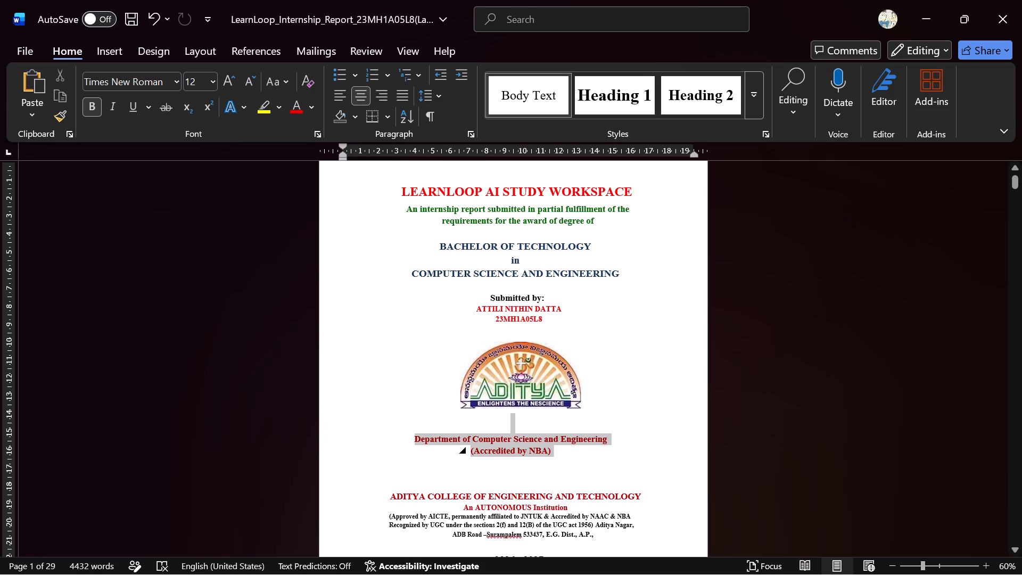
pyautogui.moveTo(555, 451); pyautogui.dragTo(558, 454)
pyautogui.click(558, 454)
pyautogui.moveTo(558, 454); pyautogui.dragTo(555, 453)
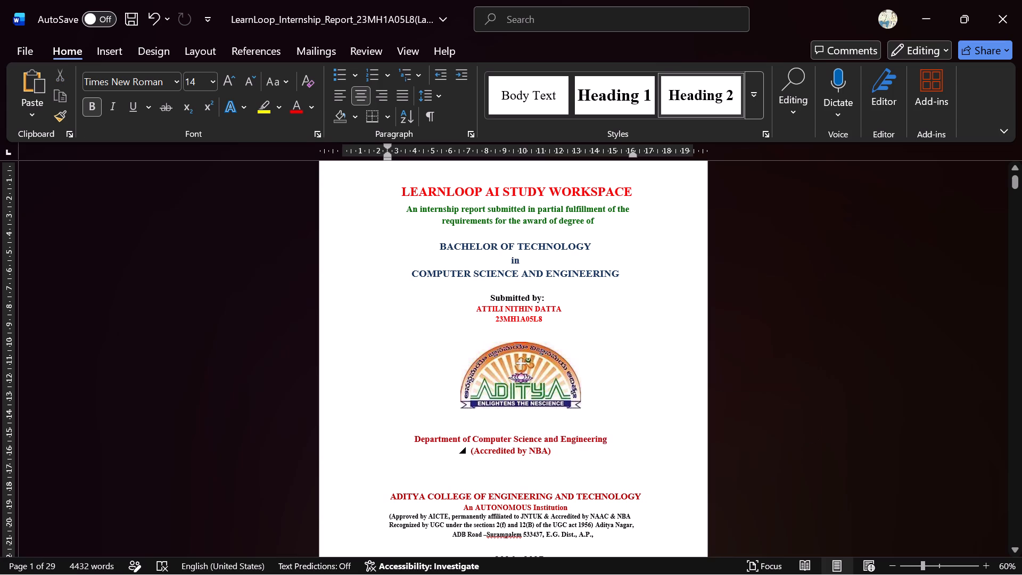
pyautogui.moveTo(555, 453); pyautogui.dragTo(426, 434)
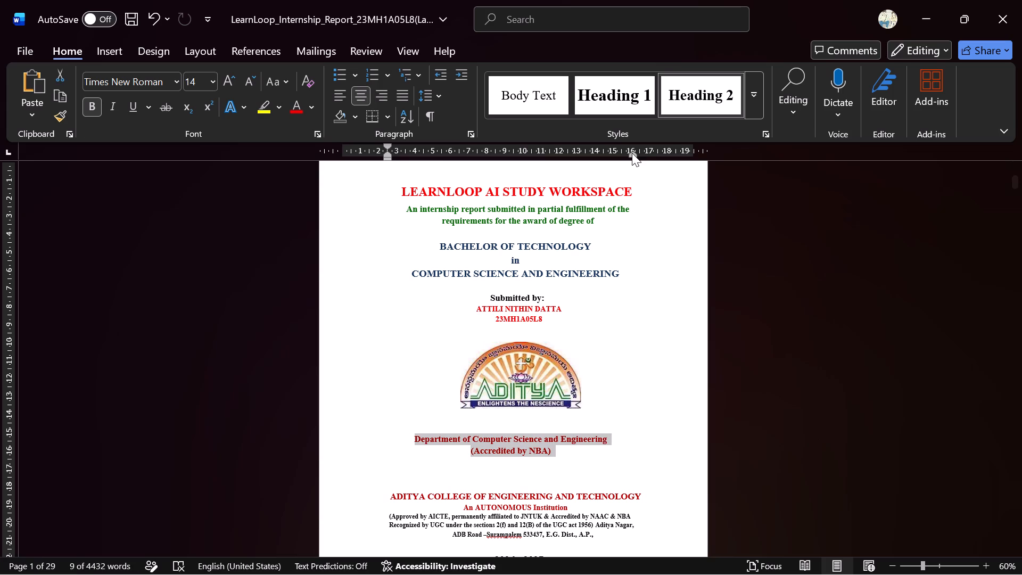
pyautogui.moveTo(632, 153); pyautogui.dragTo(648, 153)
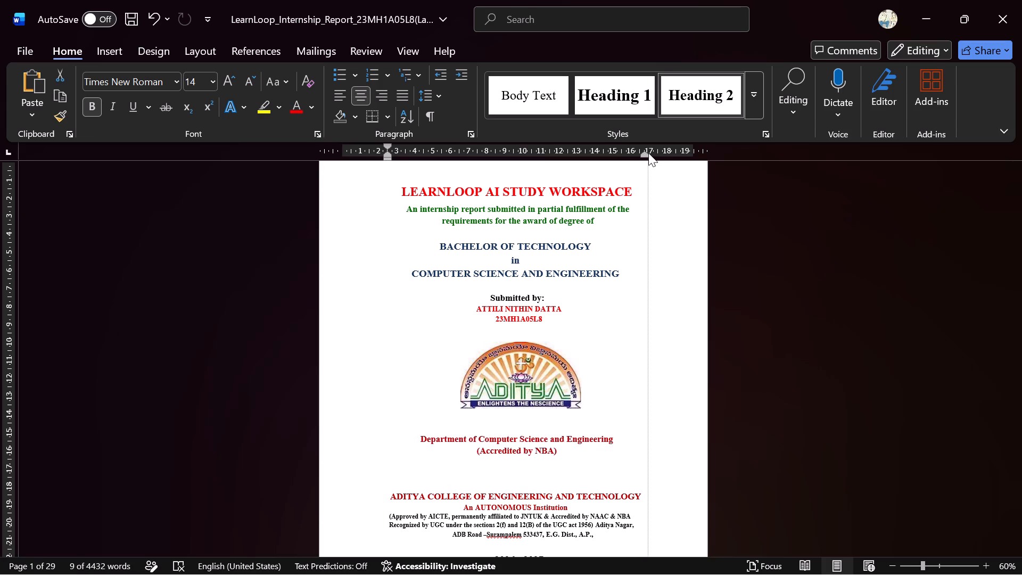
pyautogui.moveTo(648, 153); pyautogui.dragTo(653, 152)
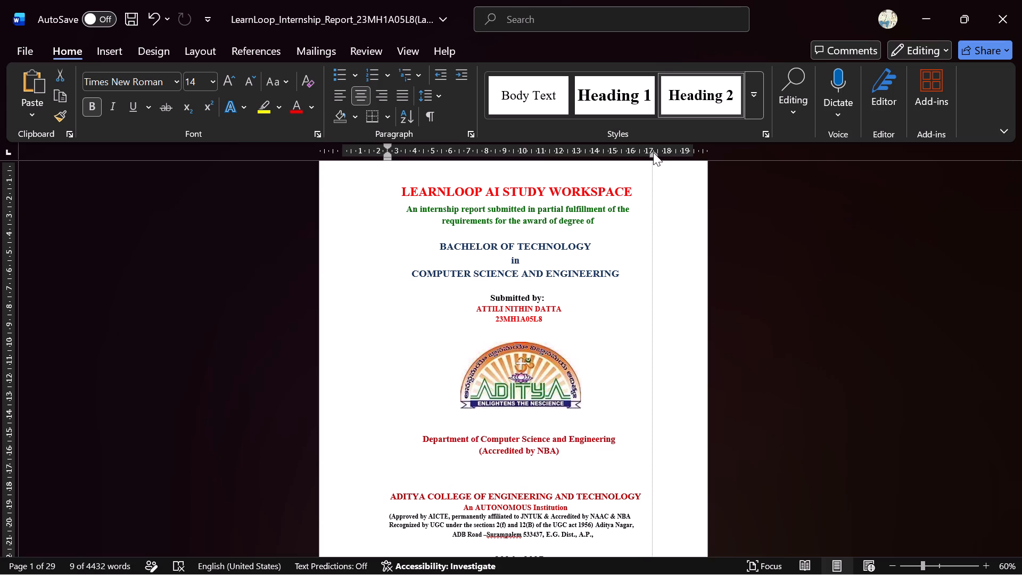
pyautogui.moveTo(653, 152); pyautogui.dragTo(650, 154)
pyautogui.moveTo(650, 154); pyautogui.dragTo(649, 153)
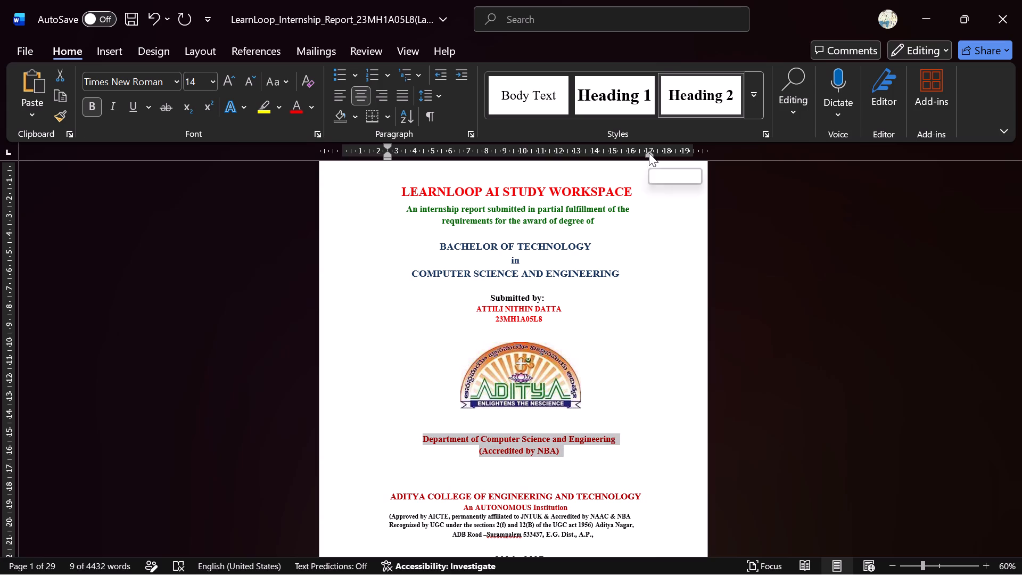
# Set the right indent of the cover page's bottom block, from the college name through "2026 - 2027", to about 17.5 cm.
pyautogui.click(569, 498)
pyautogui.scroll(-2, 569, 498)
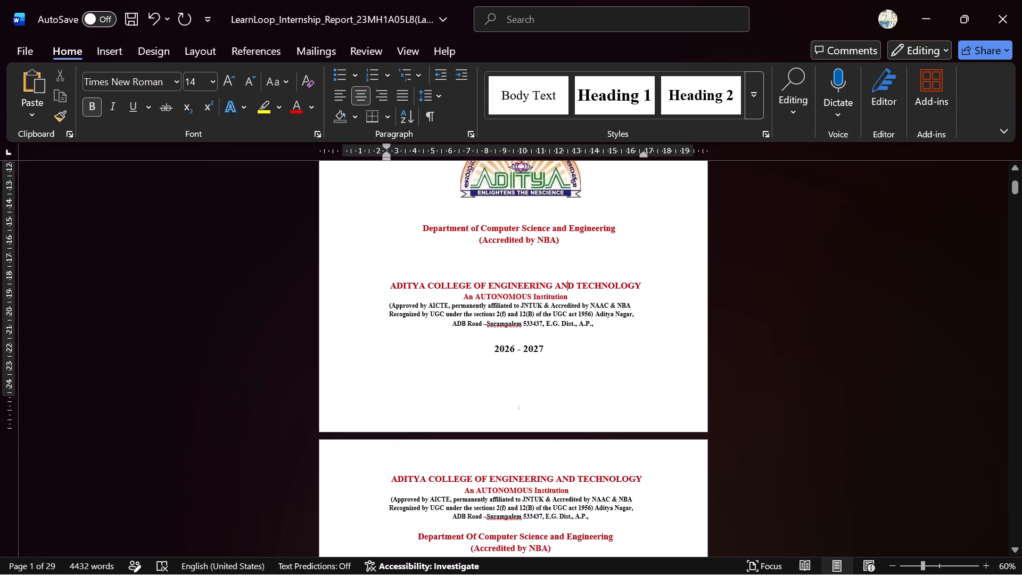
pyautogui.moveTo(567, 346); pyautogui.dragTo(390, 287)
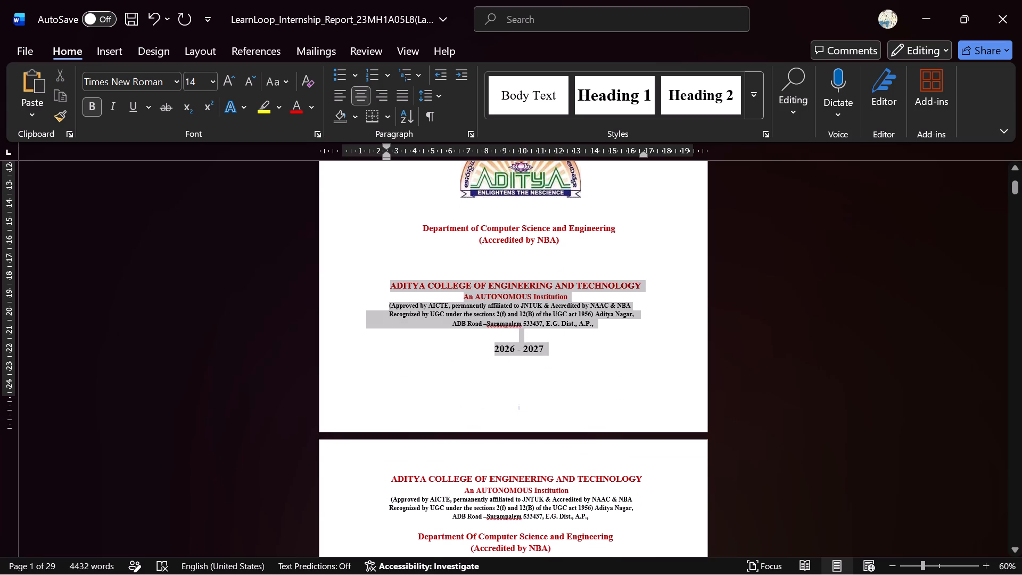
pyautogui.moveTo(390, 287); pyautogui.dragTo(391, 287)
pyautogui.moveTo(642, 154); pyautogui.dragTo(642, 156)
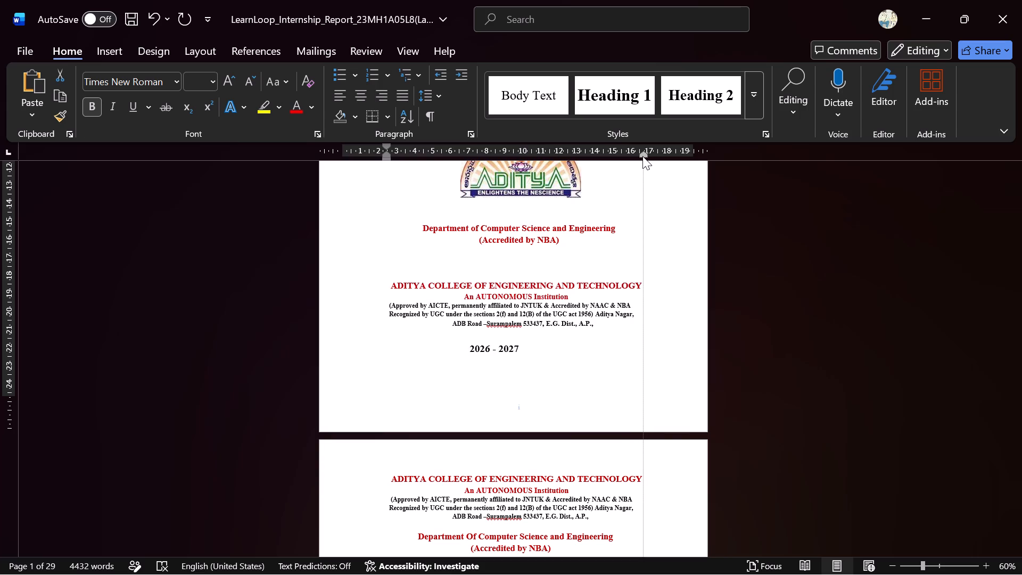
pyautogui.moveTo(642, 156); pyautogui.dragTo(642, 157)
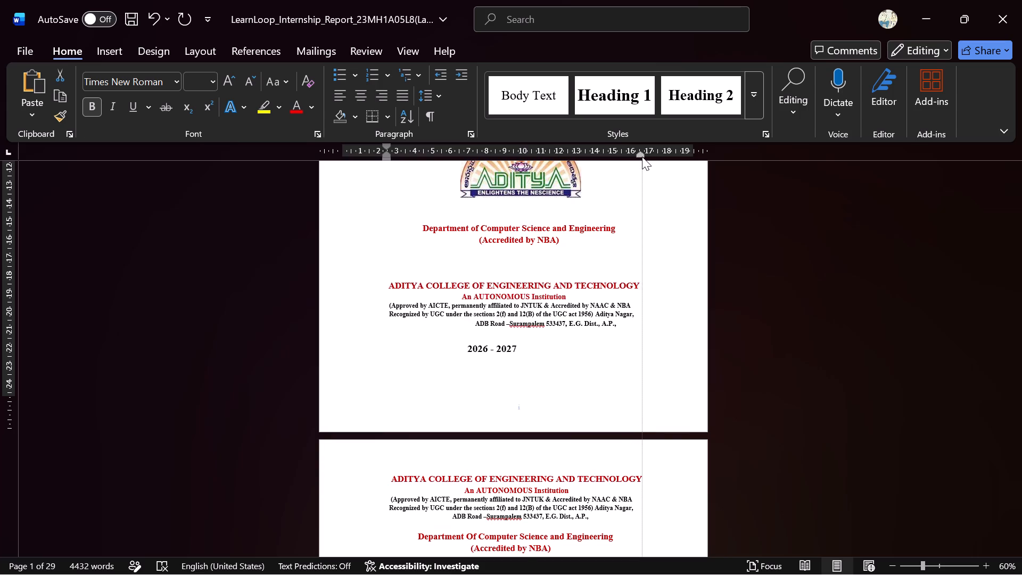
pyautogui.moveTo(642, 157); pyautogui.dragTo(658, 154)
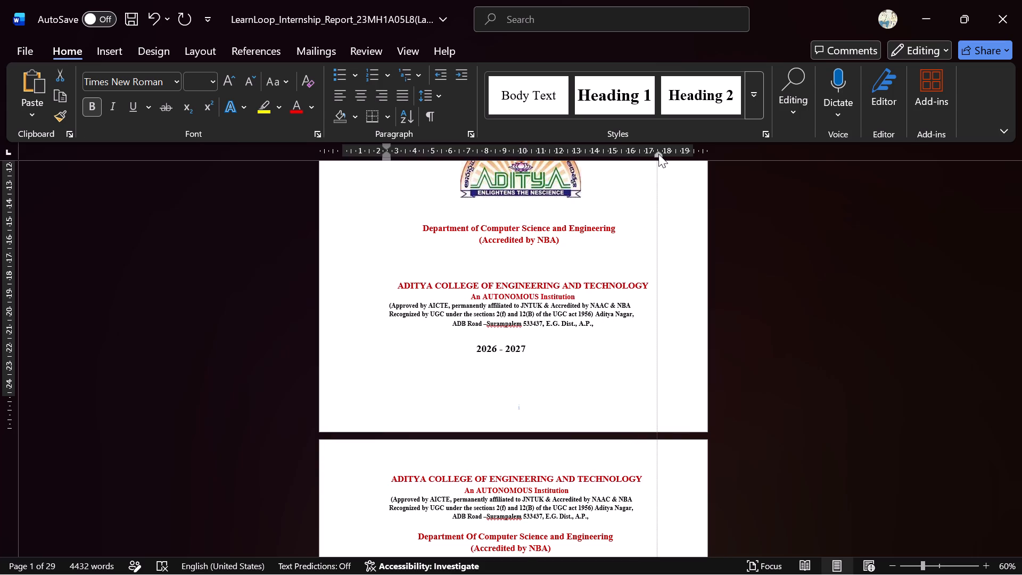
pyautogui.moveTo(658, 154); pyautogui.dragTo(660, 153)
pyautogui.moveTo(660, 153); pyautogui.dragTo(660, 153)
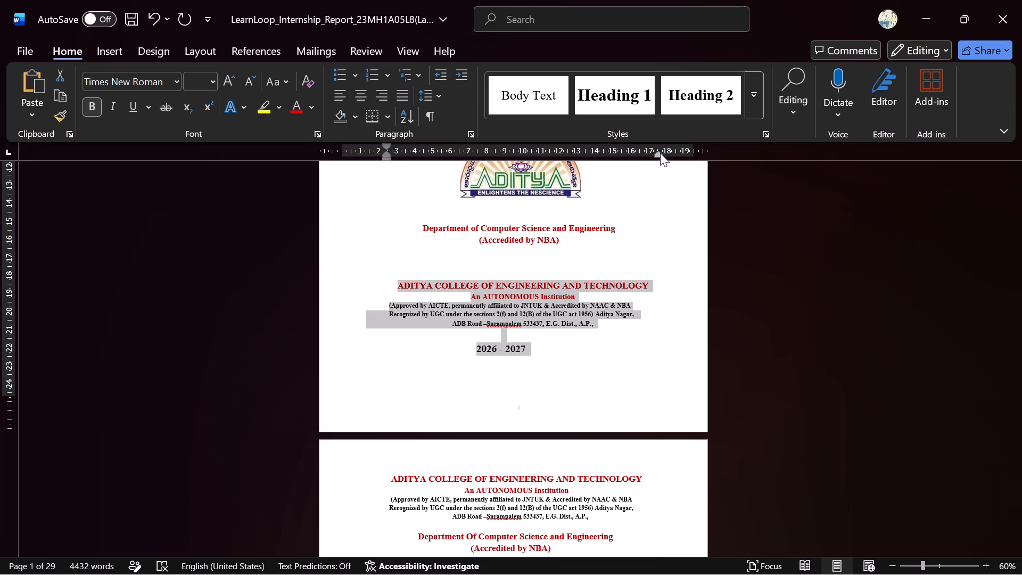
# Set the left indent of the centred "2026 - 2027" line on the cover page to about 2 cm.
pyautogui.click(537, 361)
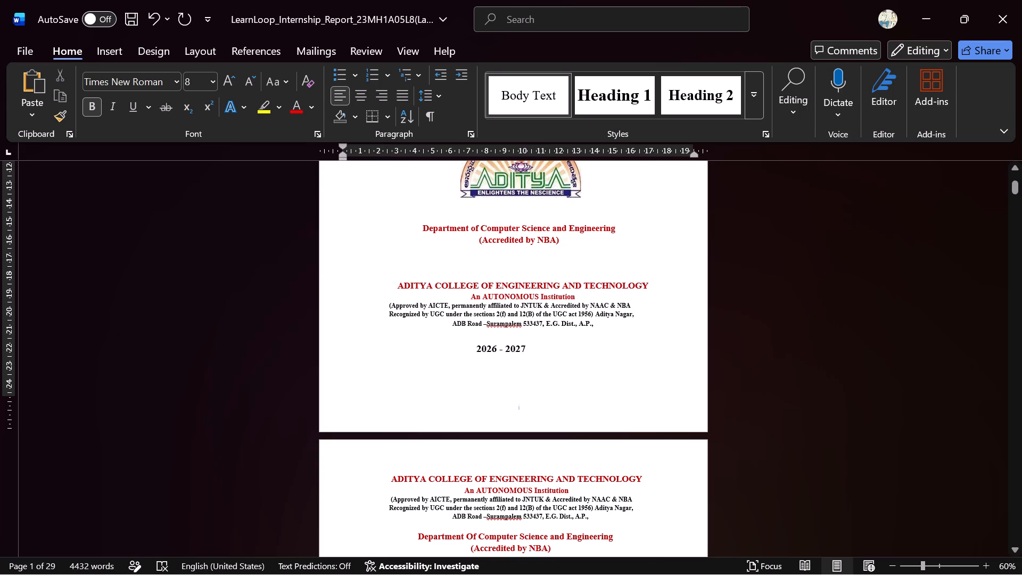
pyautogui.click(536, 351)
pyautogui.click(374, 100)
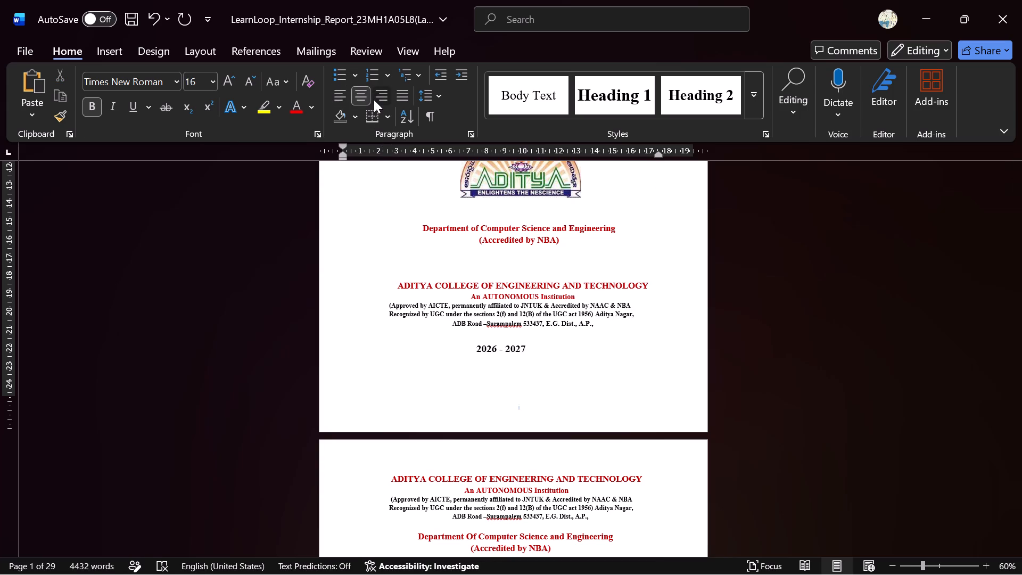
pyautogui.click(360, 100)
pyautogui.moveTo(656, 155); pyautogui.dragTo(682, 152)
pyautogui.moveTo(682, 152); pyautogui.dragTo(677, 149)
pyautogui.moveTo(343, 160); pyautogui.dragTo(376, 162)
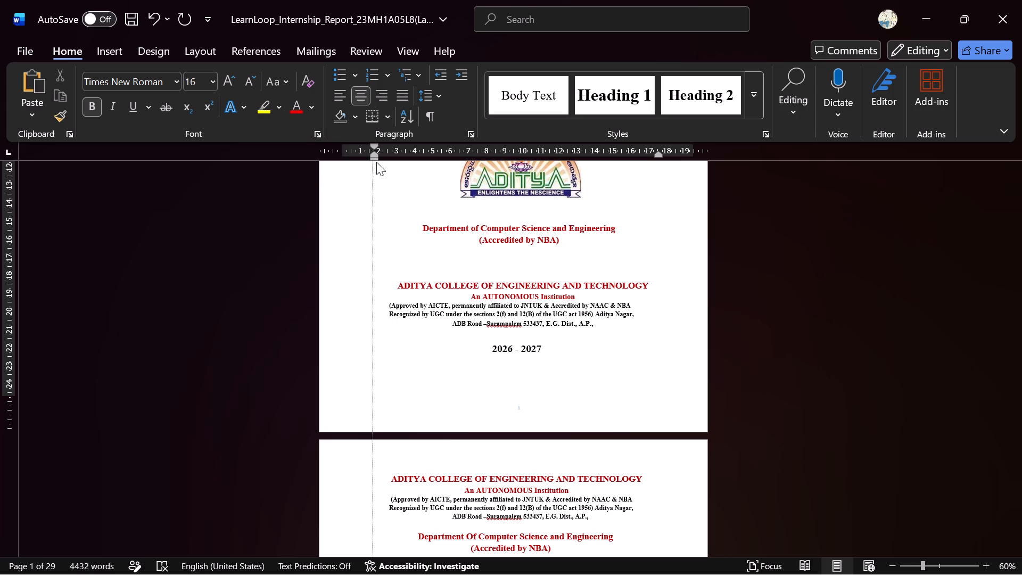
pyautogui.moveTo(376, 162); pyautogui.dragTo(381, 162)
pyautogui.moveTo(381, 162); pyautogui.dragTo(386, 161)
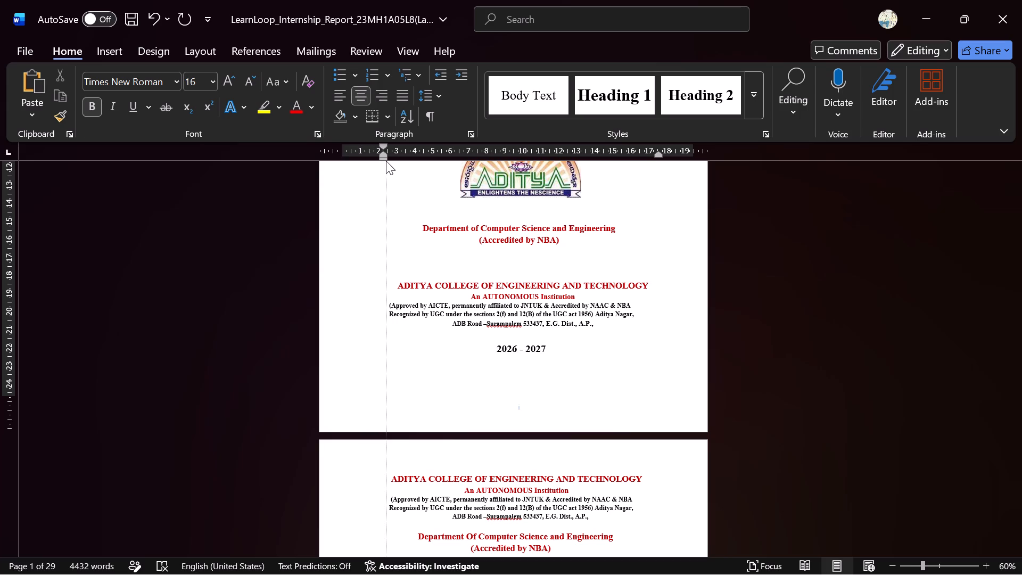
pyautogui.moveTo(386, 161); pyautogui.dragTo(380, 161)
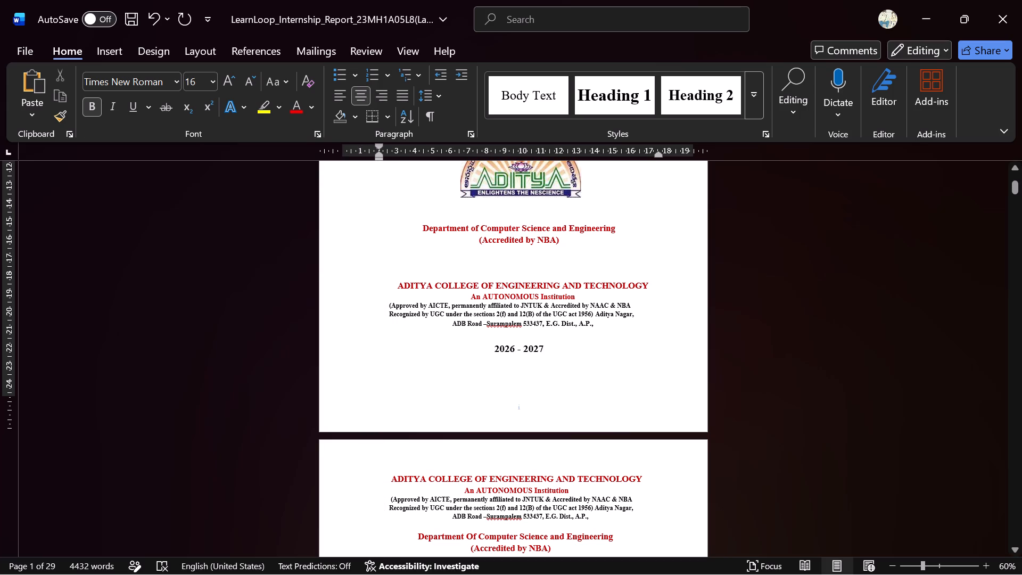
# Set the right indent of the cover page's approval and address lines, from "(Approved by AICTE" to "A.P.,", to about 17.8 cm.
pyautogui.click(600, 321)
pyautogui.moveTo(600, 321); pyautogui.dragTo(459, 306)
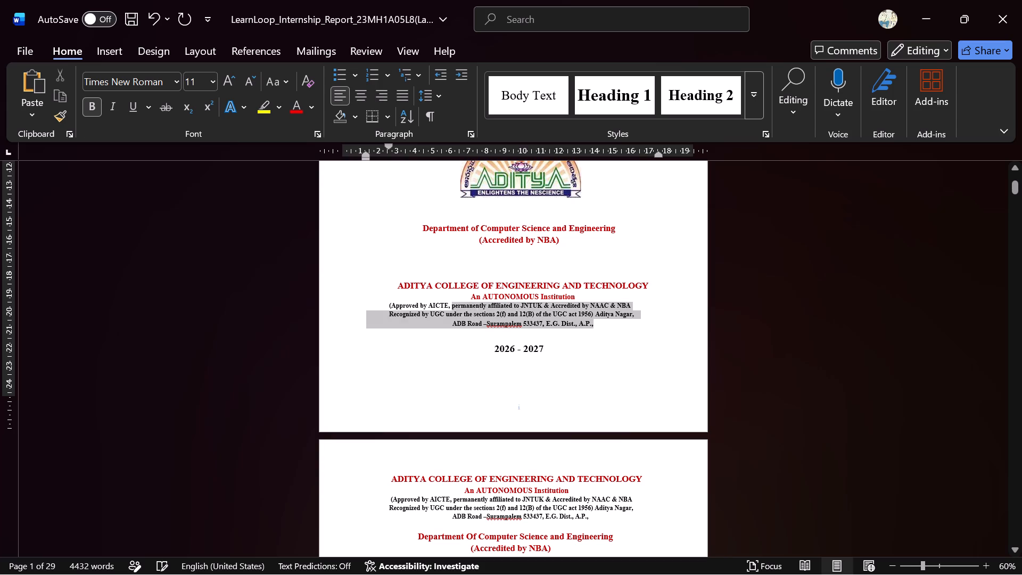
pyautogui.moveTo(459, 306); pyautogui.dragTo(390, 303)
pyautogui.moveTo(390, 303); pyautogui.dragTo(388, 302)
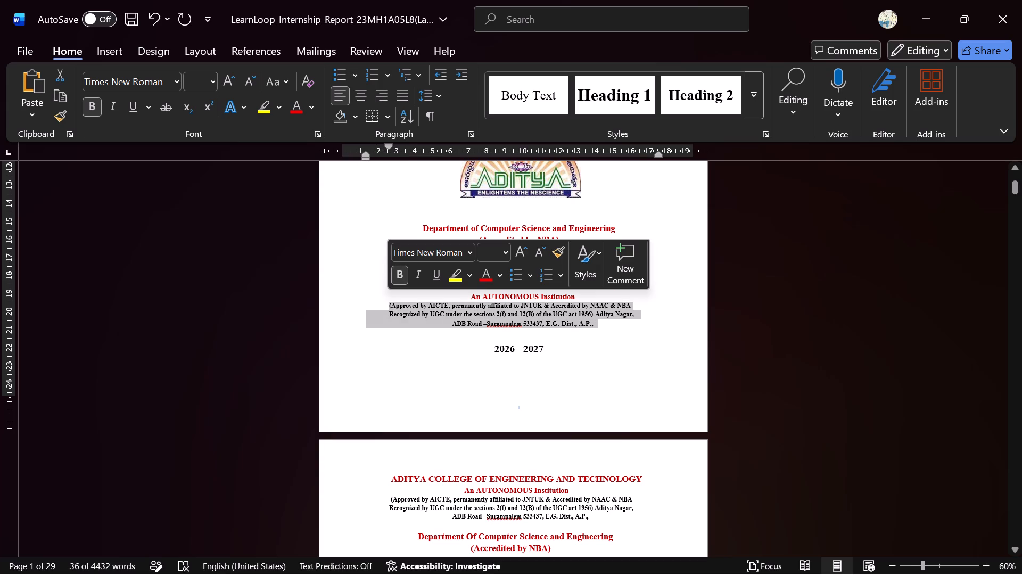
pyautogui.doubleClick(366, 160)
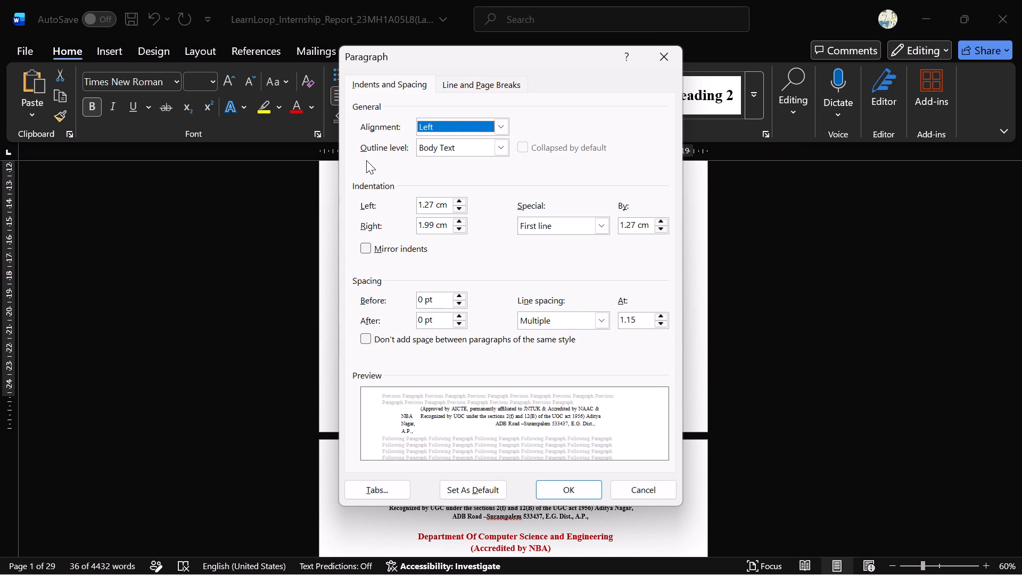
pyautogui.click(662, 62)
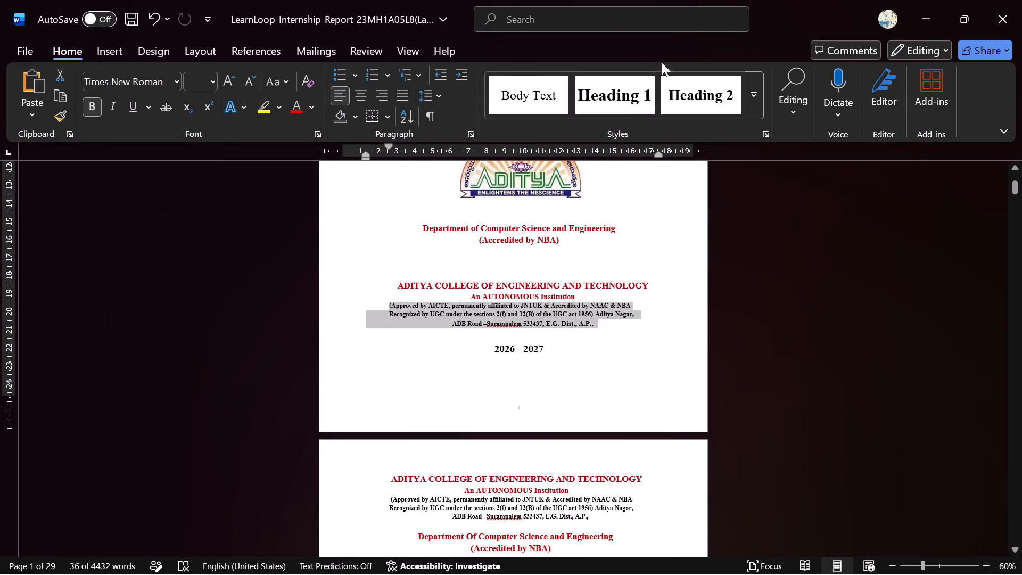
pyautogui.click(366, 159)
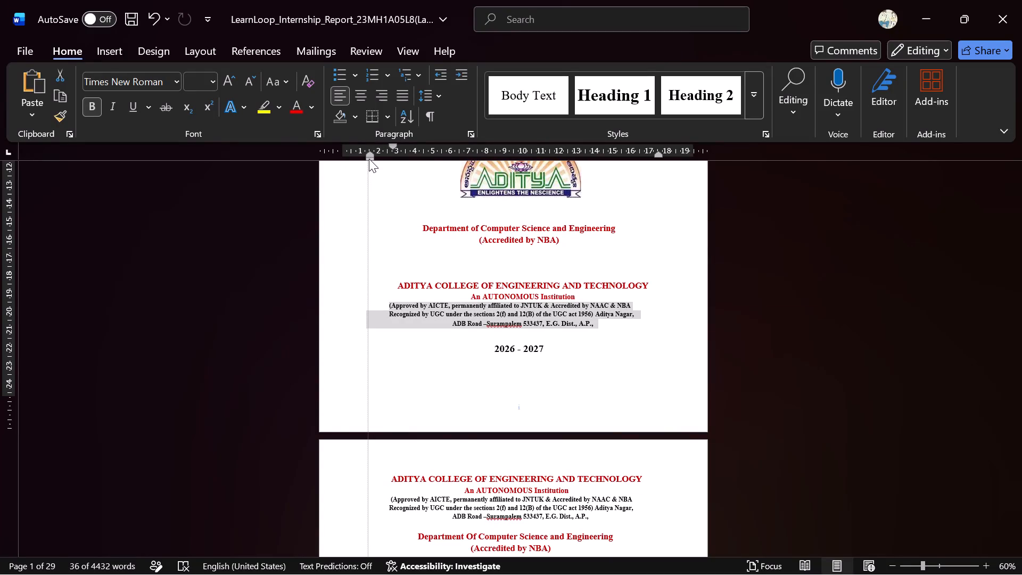
pyautogui.click(659, 154)
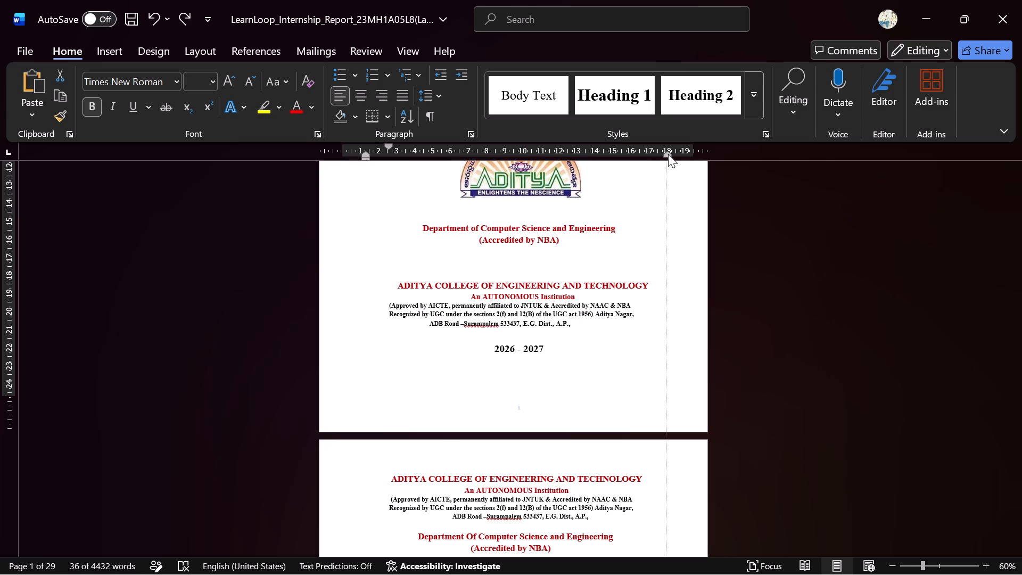
pyautogui.click(611, 373)
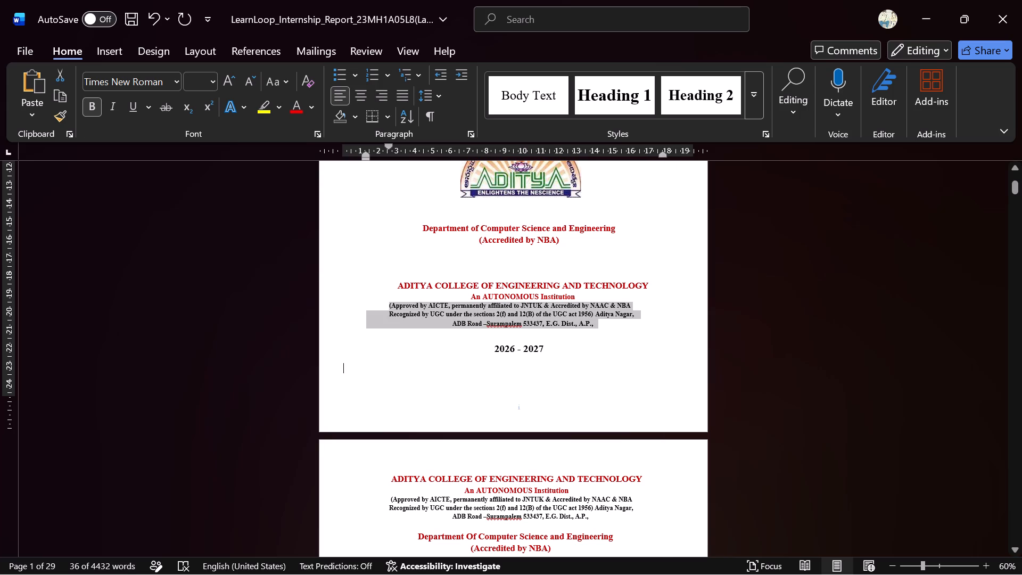
# Delete one blank line between "(Accredited by NBA)" and the college name on the cover page.
pyautogui.scroll(5, 611, 373)
pyautogui.scroll(-1, 611, 373)
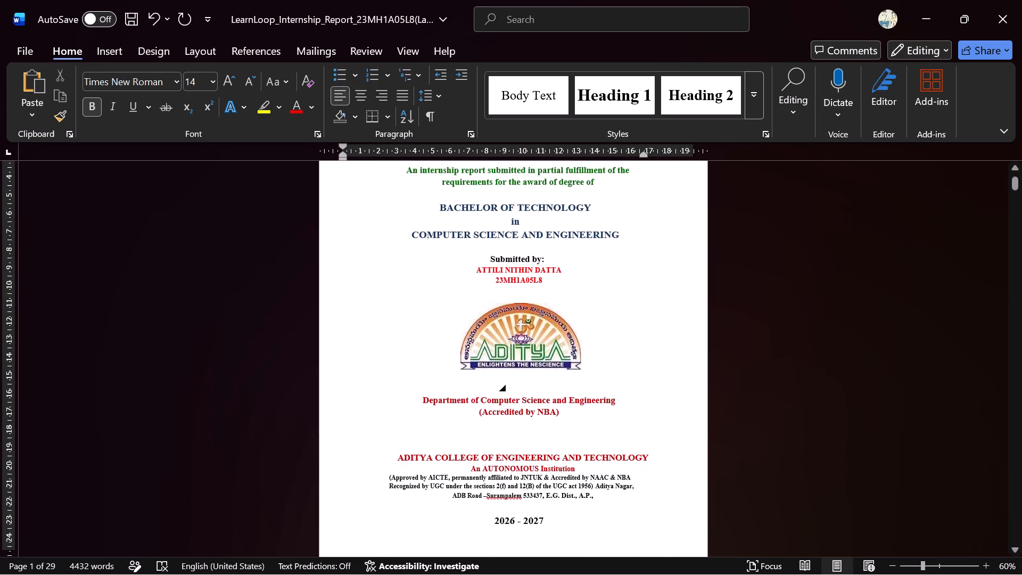
pyautogui.scroll(-1, 611, 373)
pyautogui.click(471, 413)
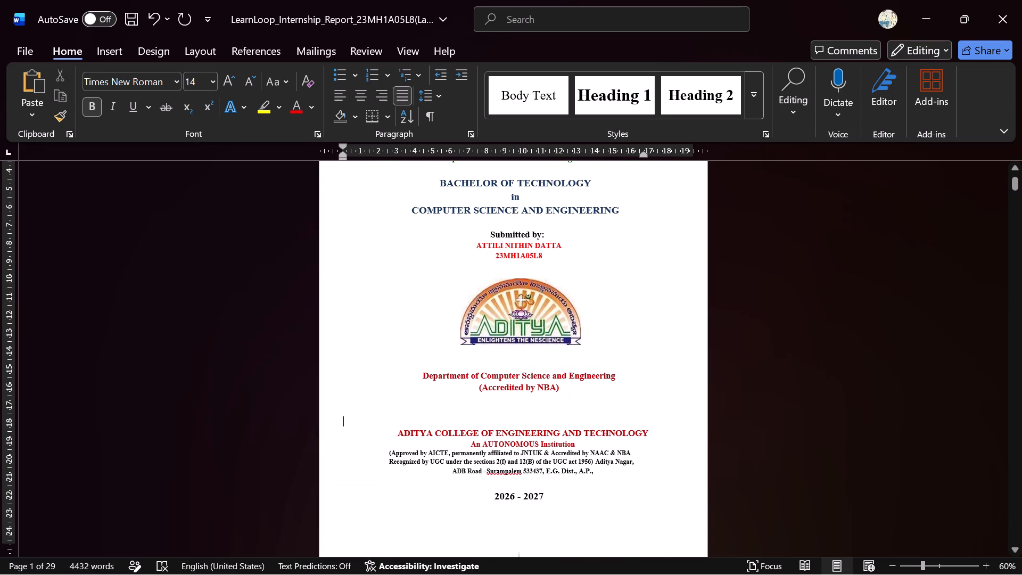
pyautogui.press('BackSpace')
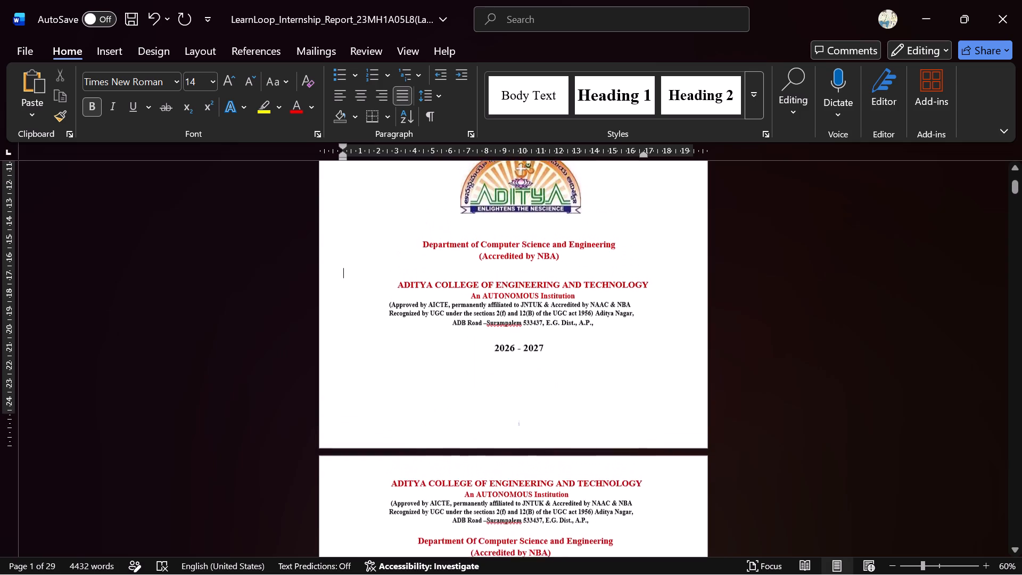
# Add one blank line above the college name heading at the start of the certificate page.
pyautogui.scroll(1, 471, 413)
pyautogui.scroll(-2, 471, 413)
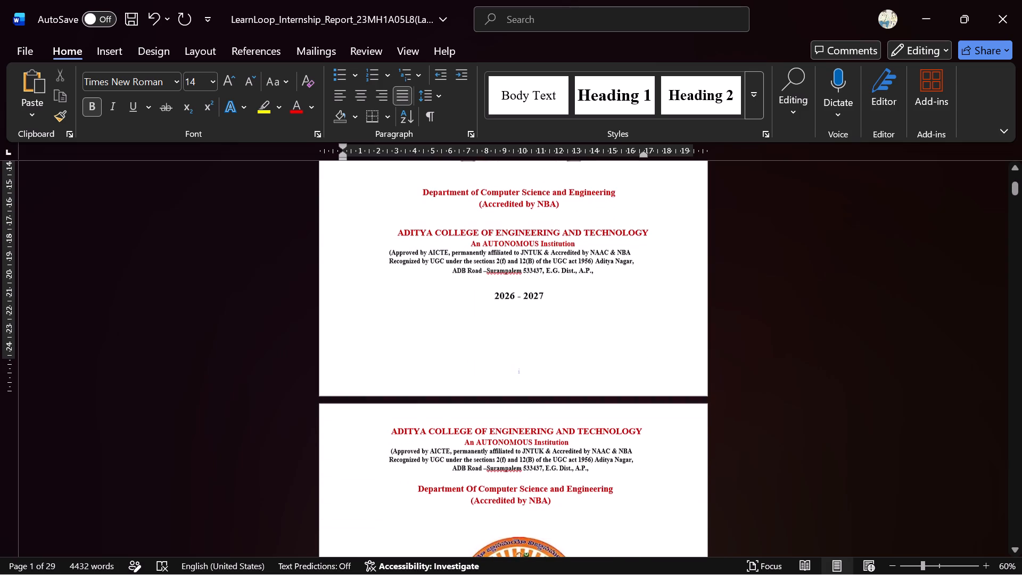
pyautogui.scroll(-1, 471, 413)
pyautogui.click(382, 421)
pyautogui.press('Return')
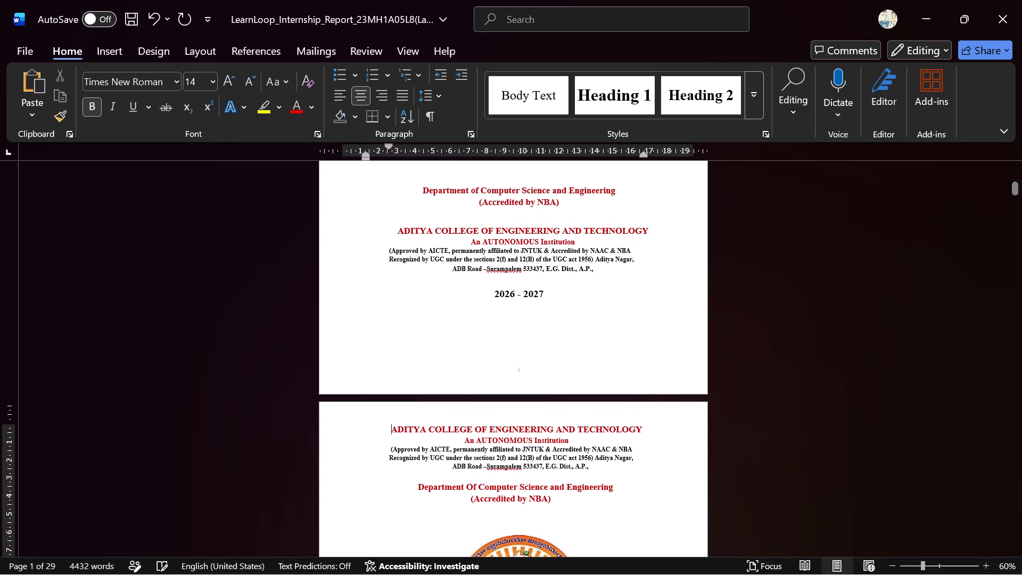
pyautogui.press('Return')
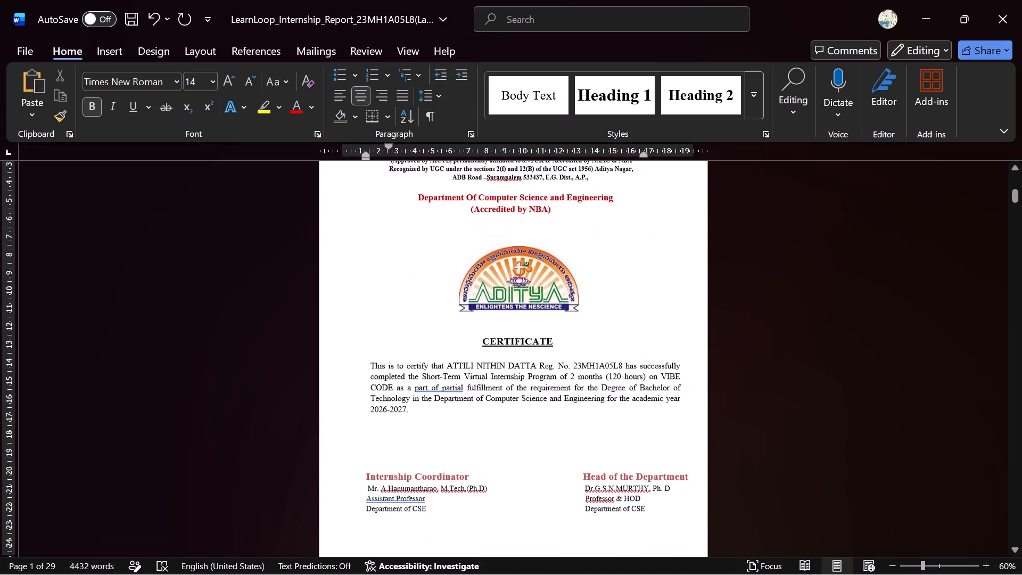
pyautogui.scroll(1, 382, 421)
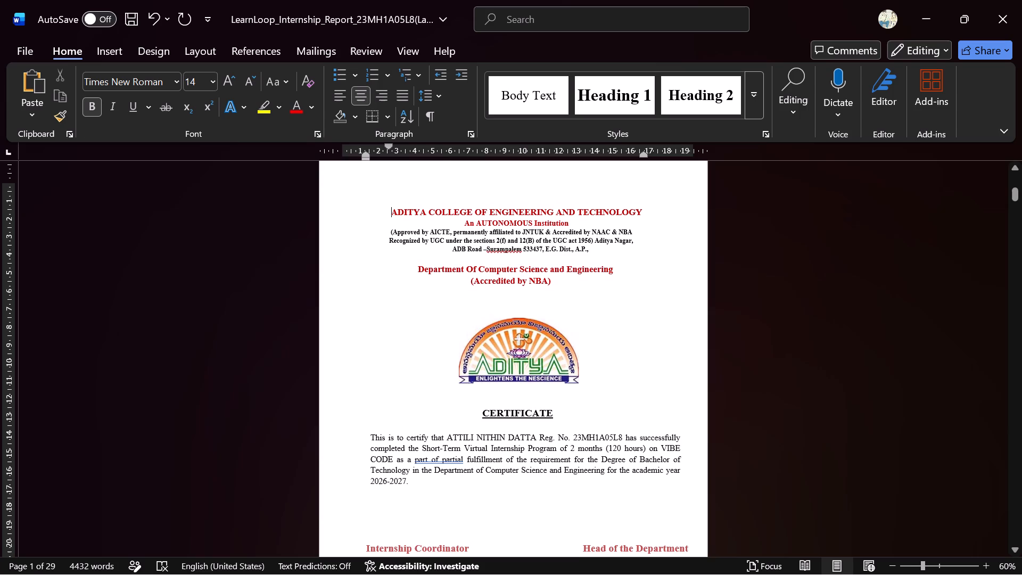
pyautogui.press('BackSpace')
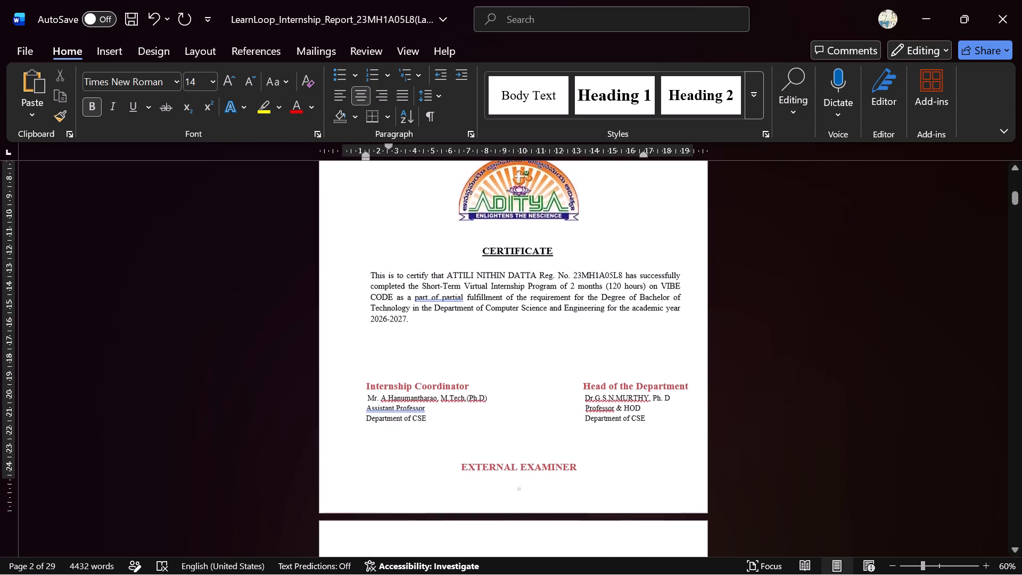
# Export the report as a PDF to Downloads under its existing file name, replacing the earlier PDF.
pyautogui.scroll(3, 382, 421)
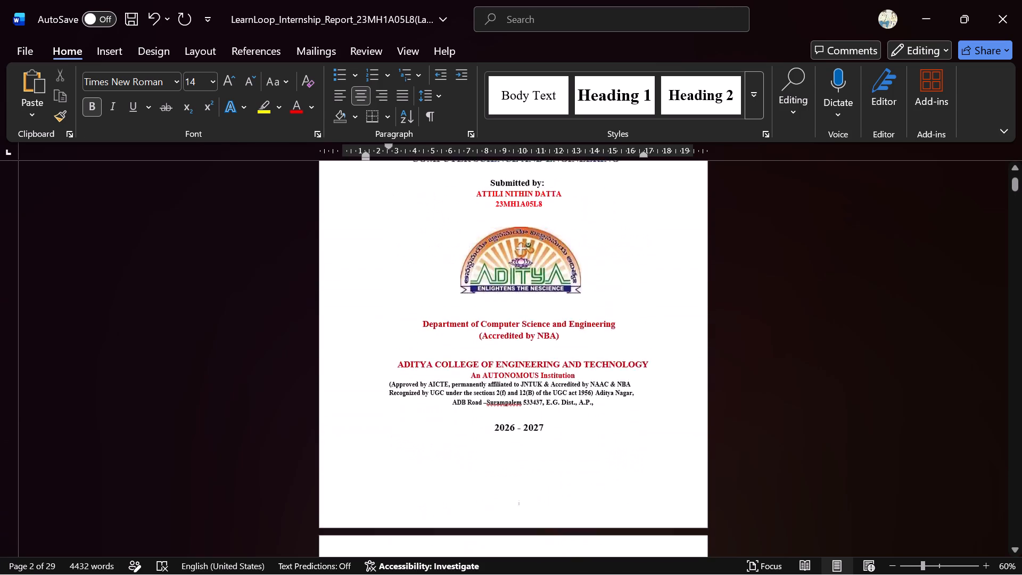
pyautogui.scroll(3, 382, 421)
pyautogui.scroll(-1, 382, 421)
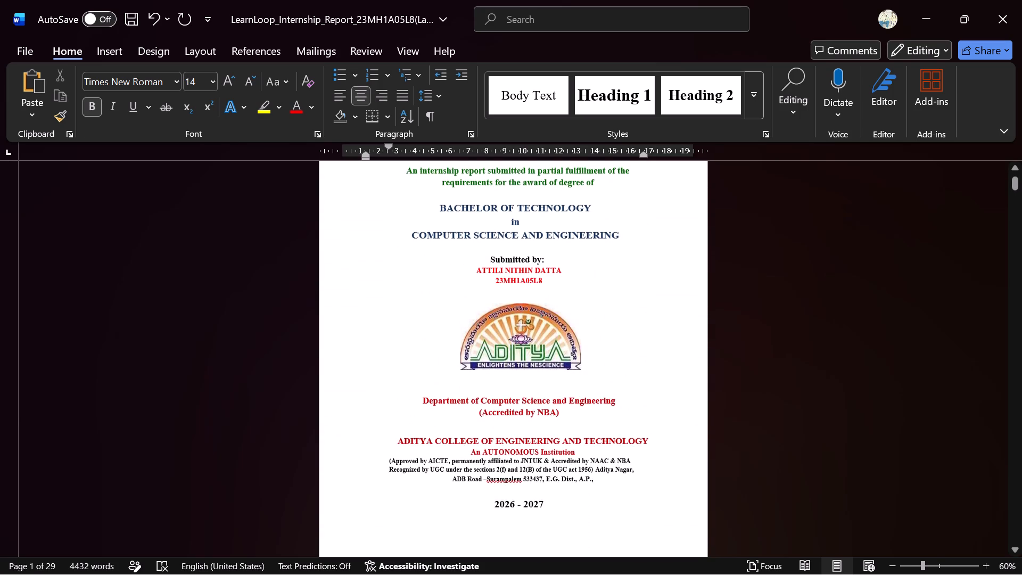
pyautogui.scroll(-1, 382, 421)
pyautogui.click(20, 47)
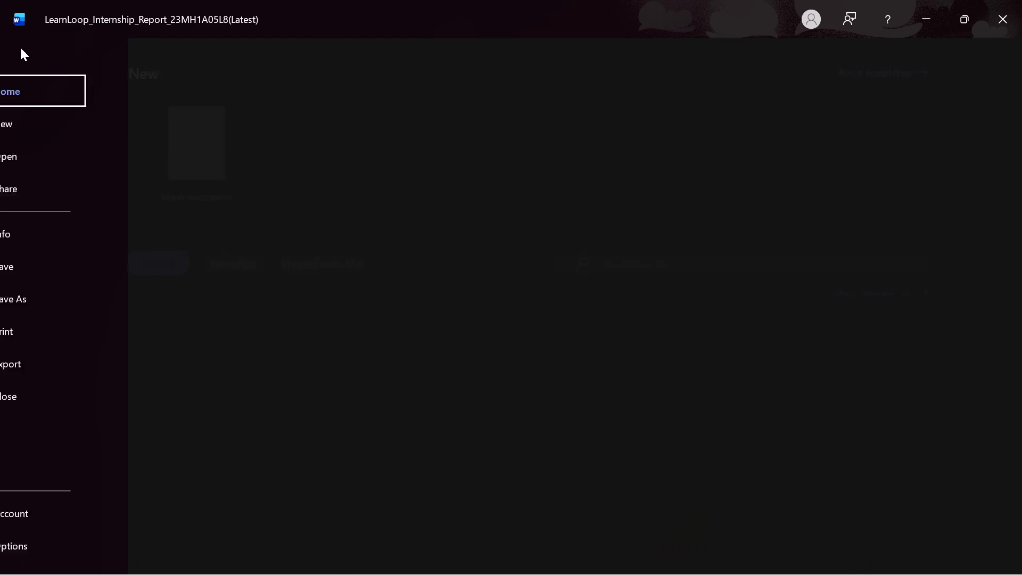
pyautogui.click(50, 355)
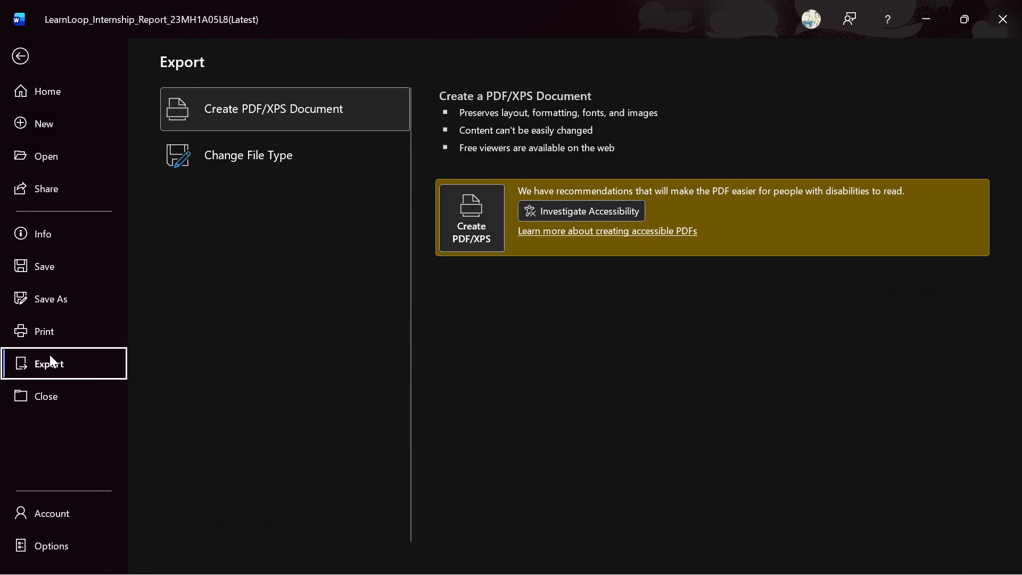
pyautogui.click(461, 235)
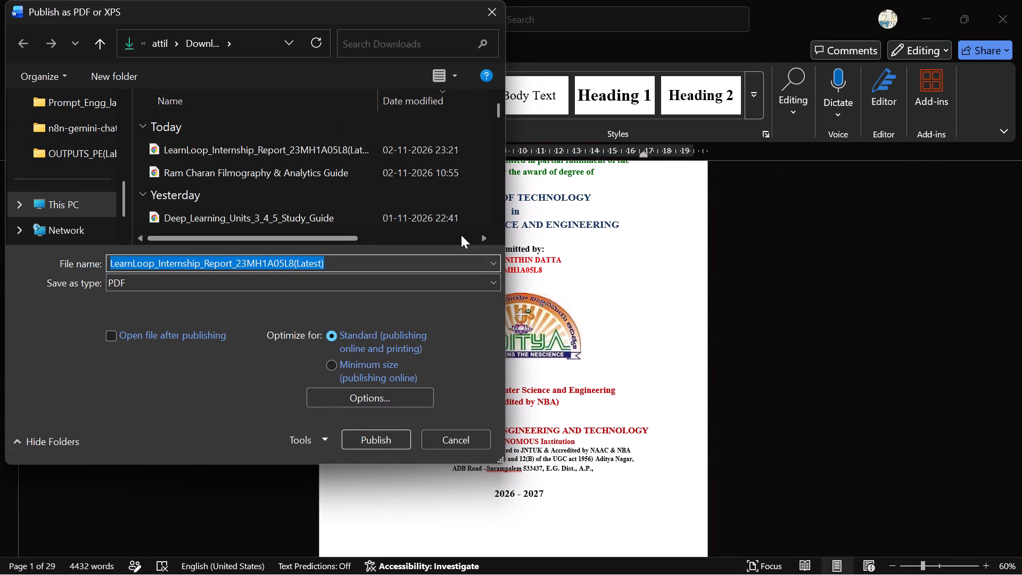
pyautogui.press('Return')
pyautogui.press('Left')
pyautogui.press('Return')
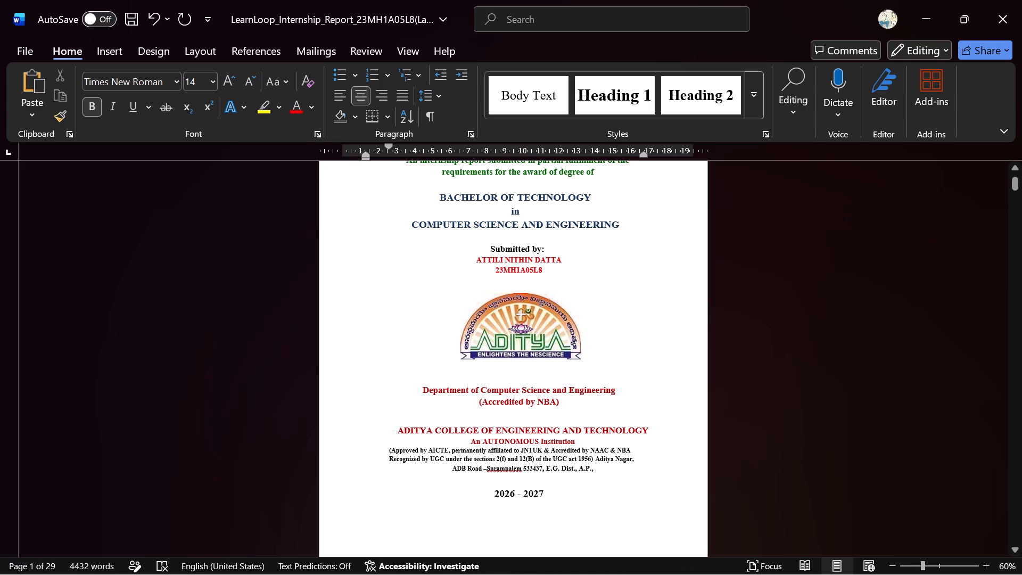
# Switch to Chrome and reload the internship report PDF to load the newly exported version.
pyautogui.click(597, 549)
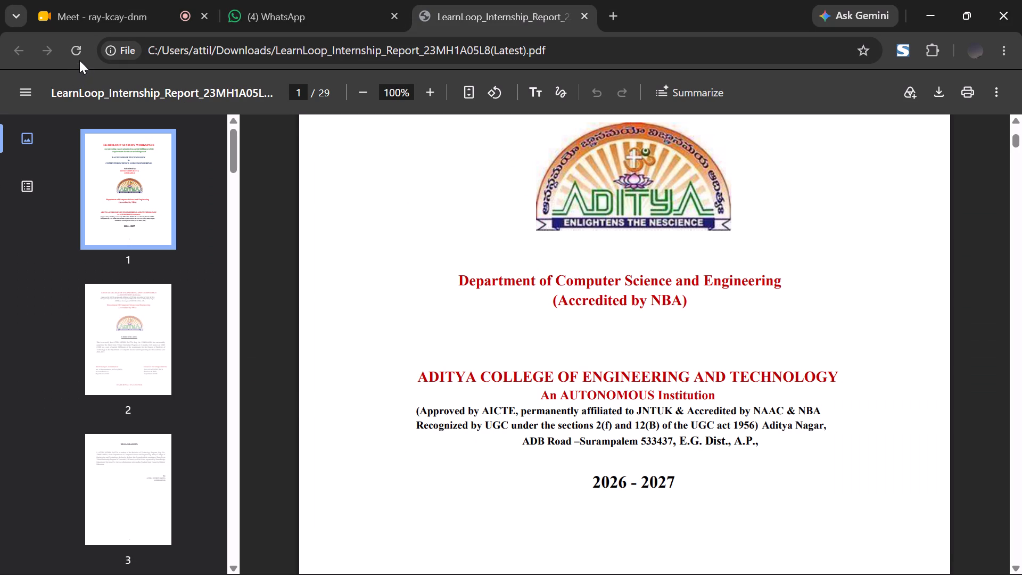
pyautogui.click(75, 56)
pyautogui.click(75, 56)
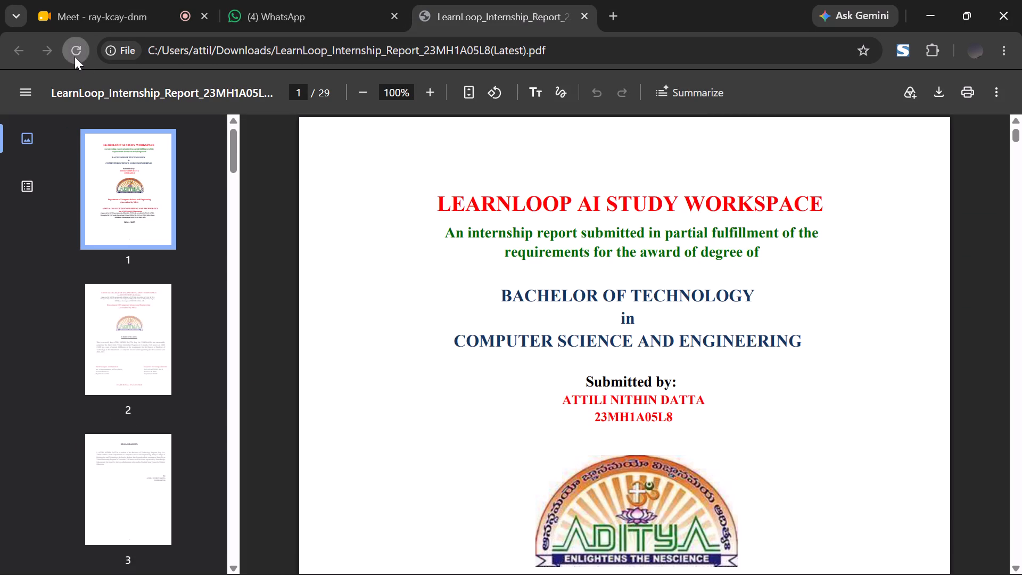
pyautogui.click(75, 56)
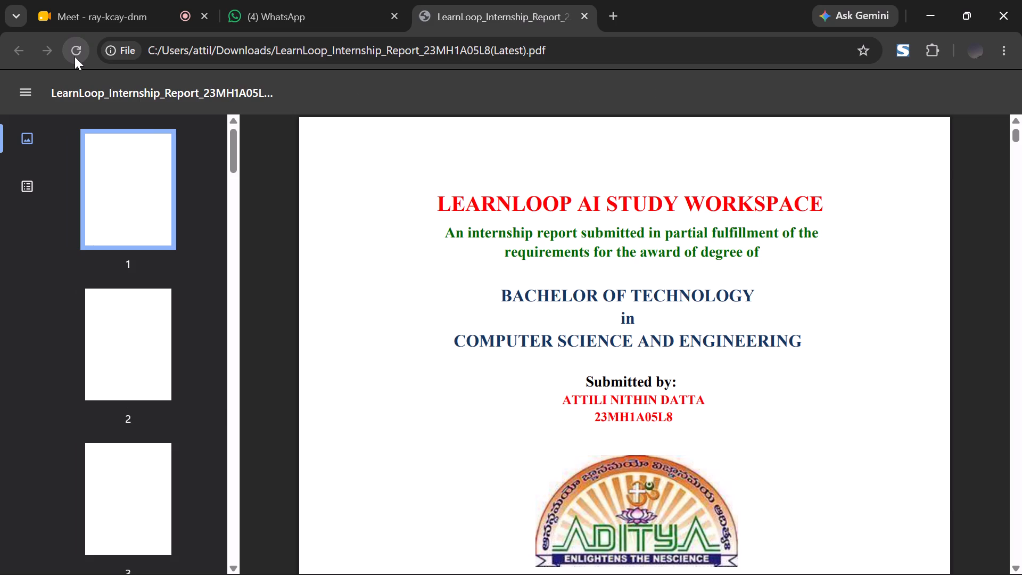
pyautogui.click(75, 56)
pyautogui.click(75, 56)
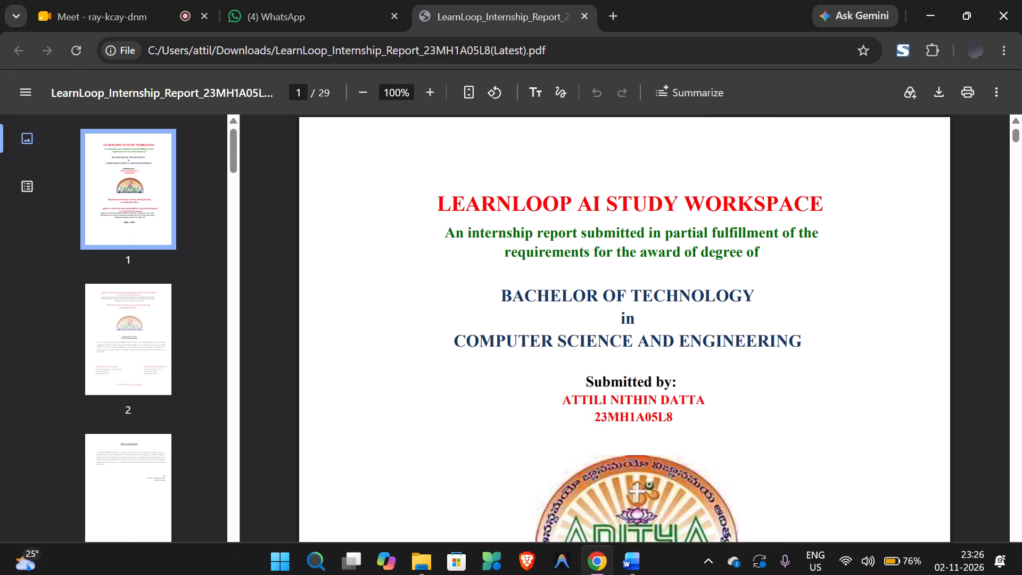
# Refresh the Downloads folder in File Explorer to check the exported PDF's modification time.
pyautogui.click(418, 565)
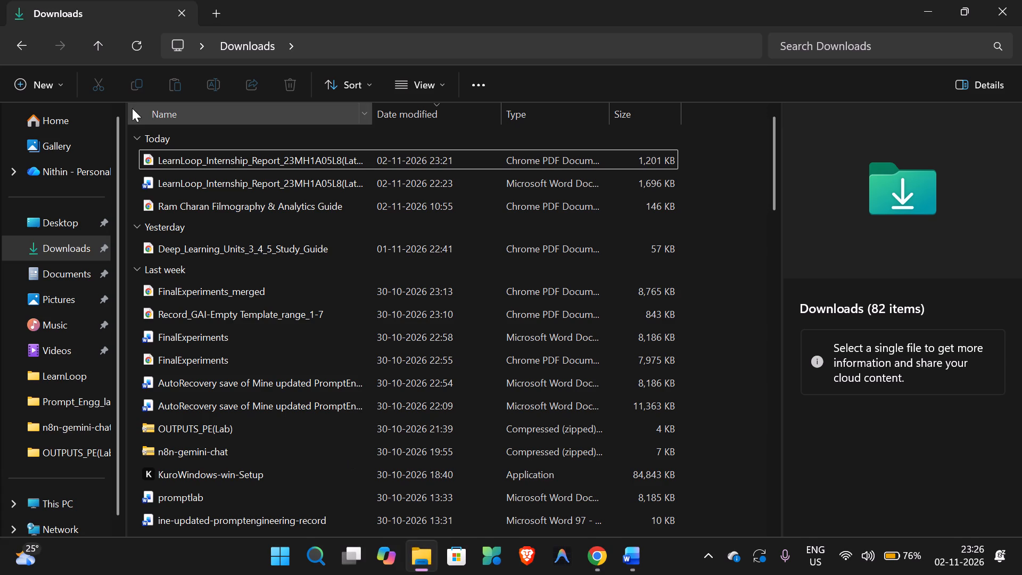
pyautogui.click(149, 39)
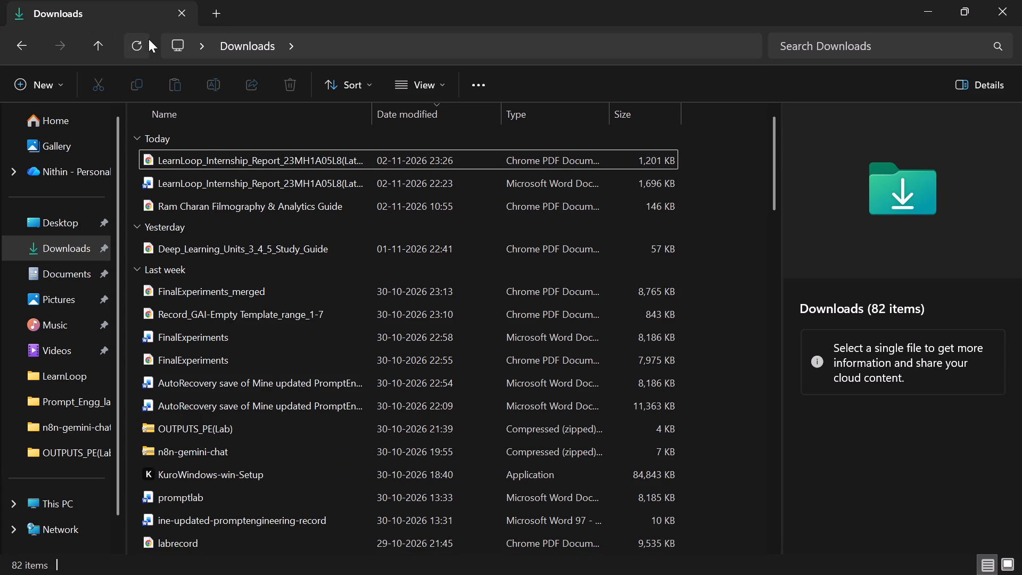
# Return to the PDF in Chrome and review its pages from the cover through the institute's Mission page.
pyautogui.click(601, 570)
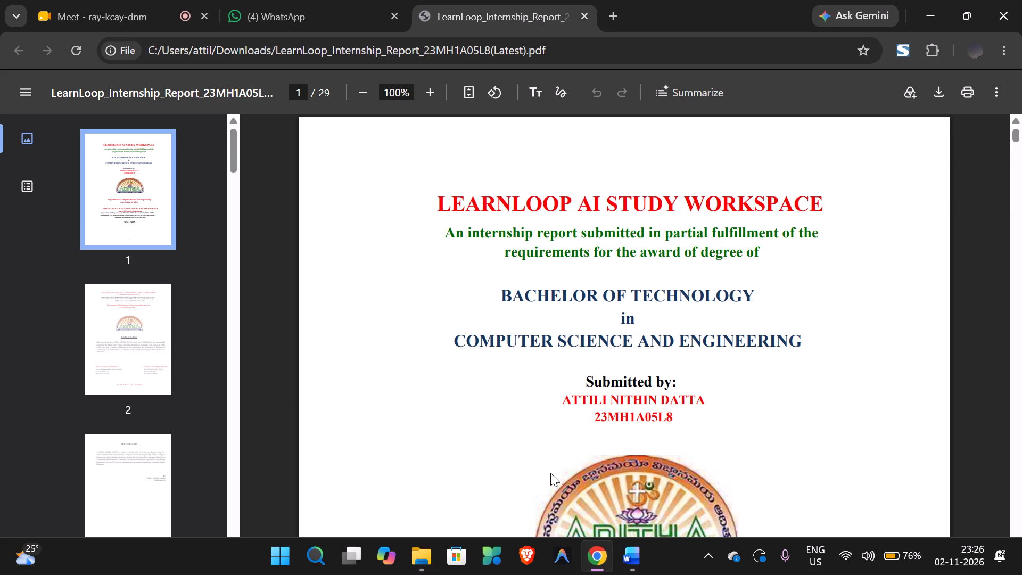
pyautogui.scroll(-4, 550, 472)
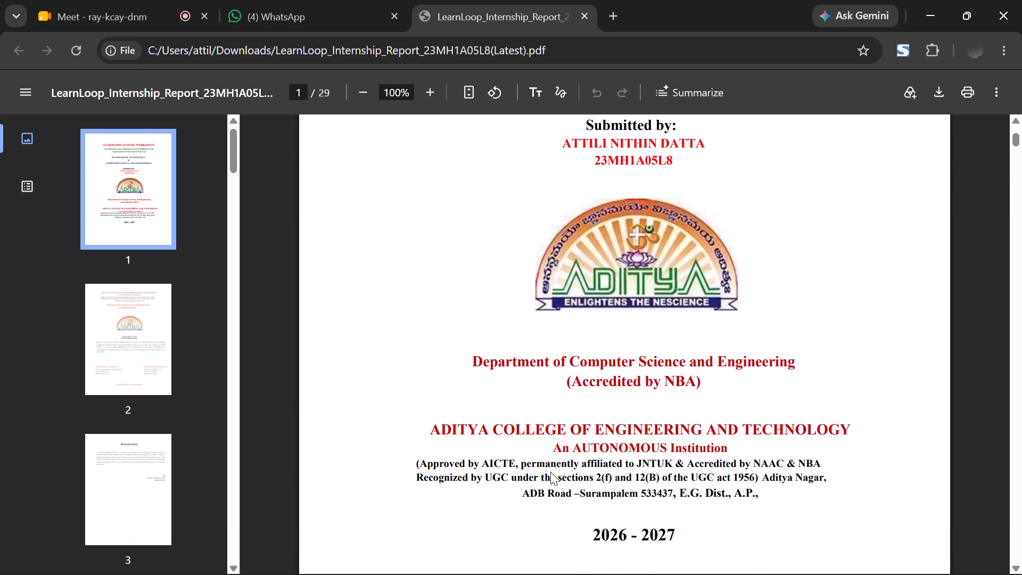
pyautogui.scroll(-8, 550, 472)
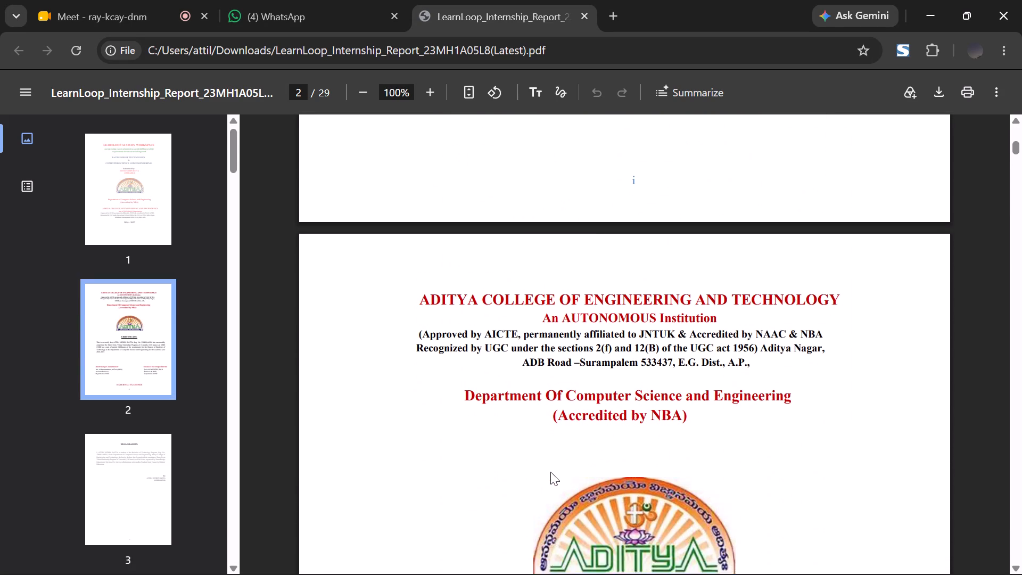
pyautogui.scroll(-8, 550, 472)
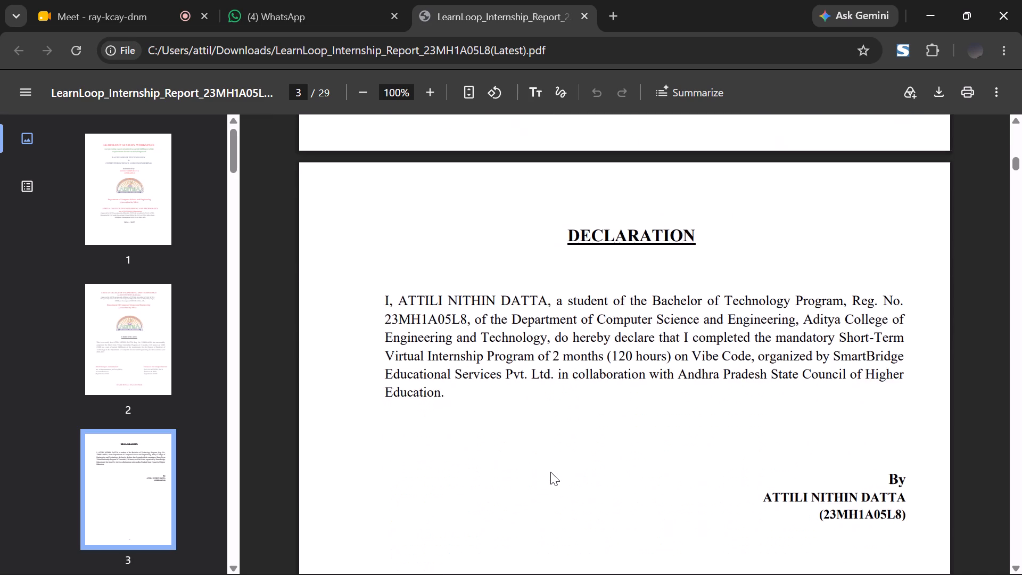
pyautogui.scroll(-8, 550, 472)
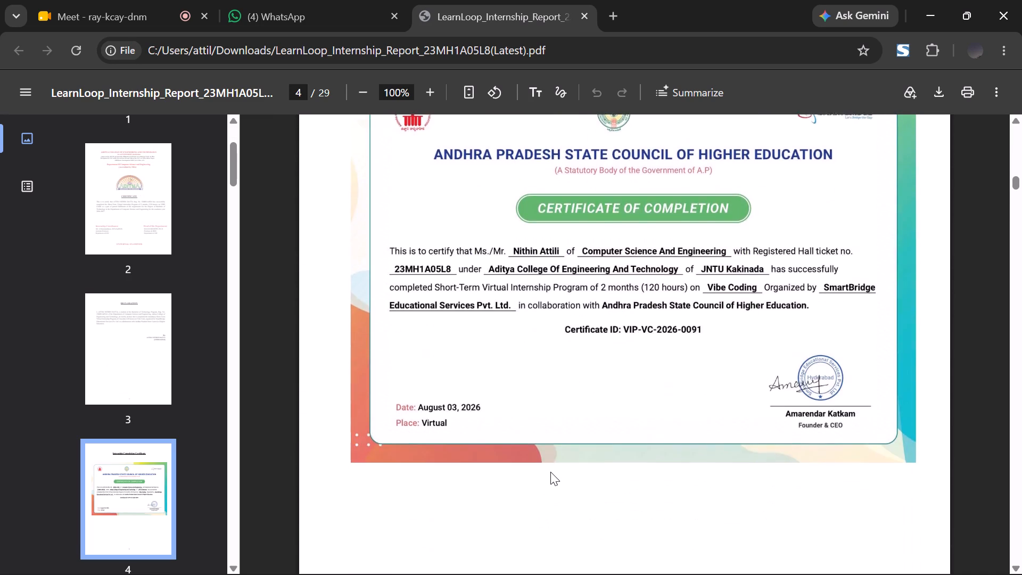
pyautogui.scroll(-6, 550, 472)
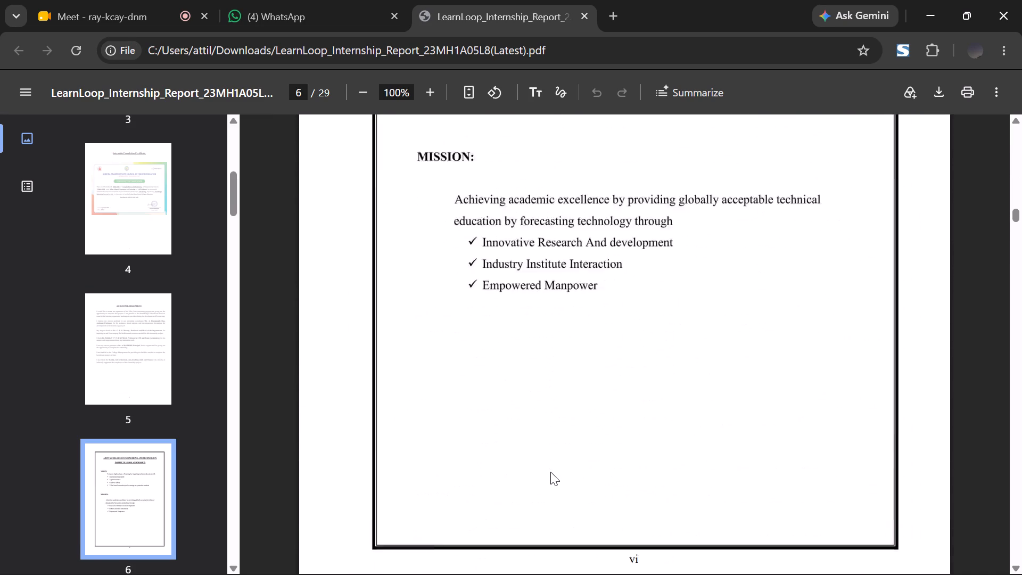
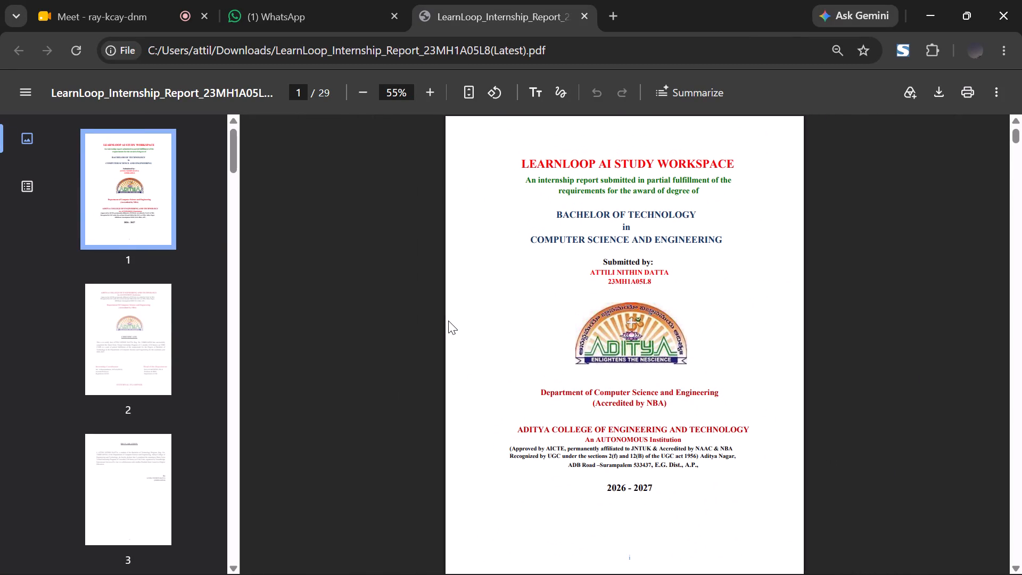
# Check the layout of the report's cover page and certificate page in the exported PDF.
pyautogui.scroll(1, 448, 321)
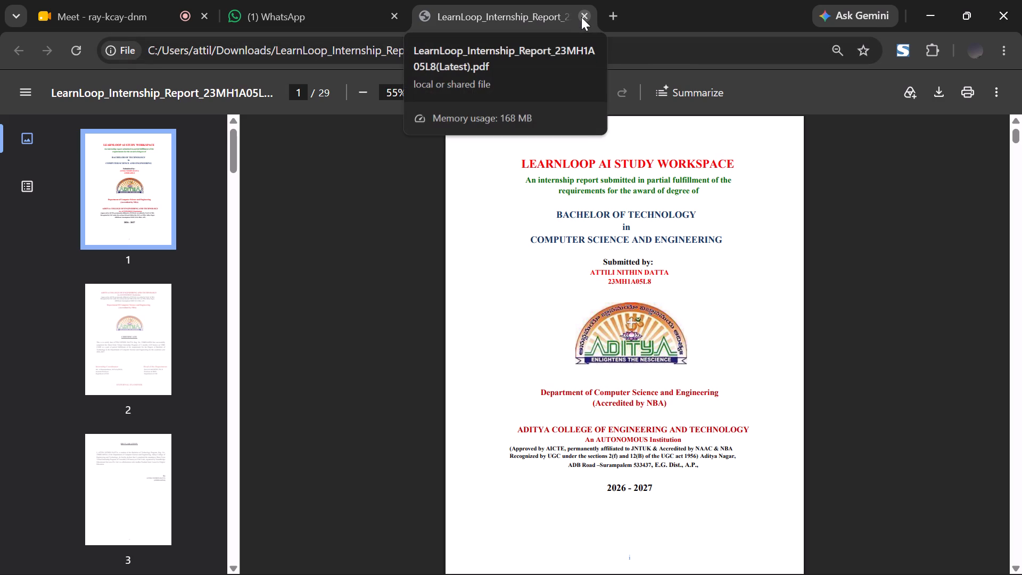
pyautogui.scroll(-5, 524, 533)
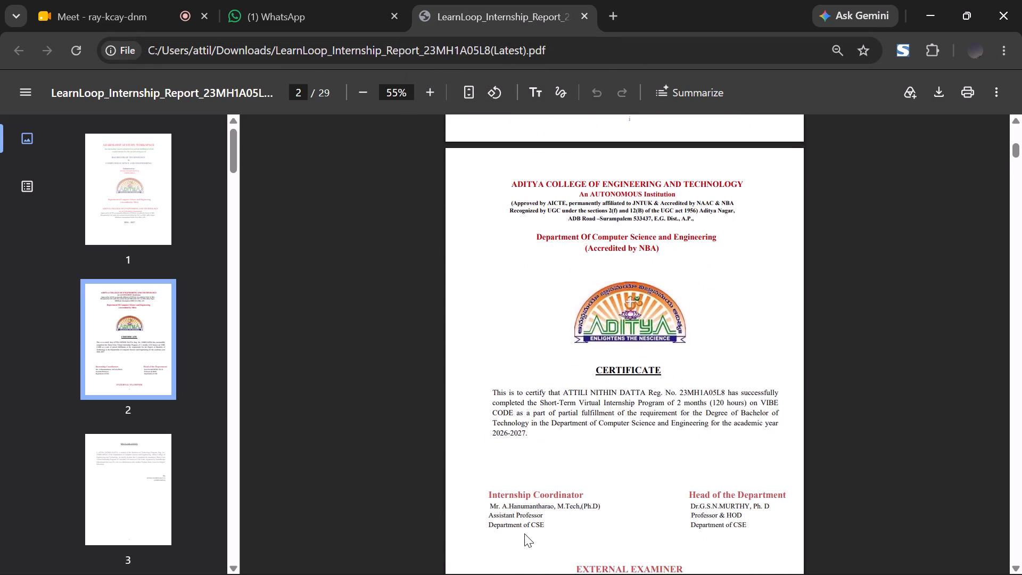
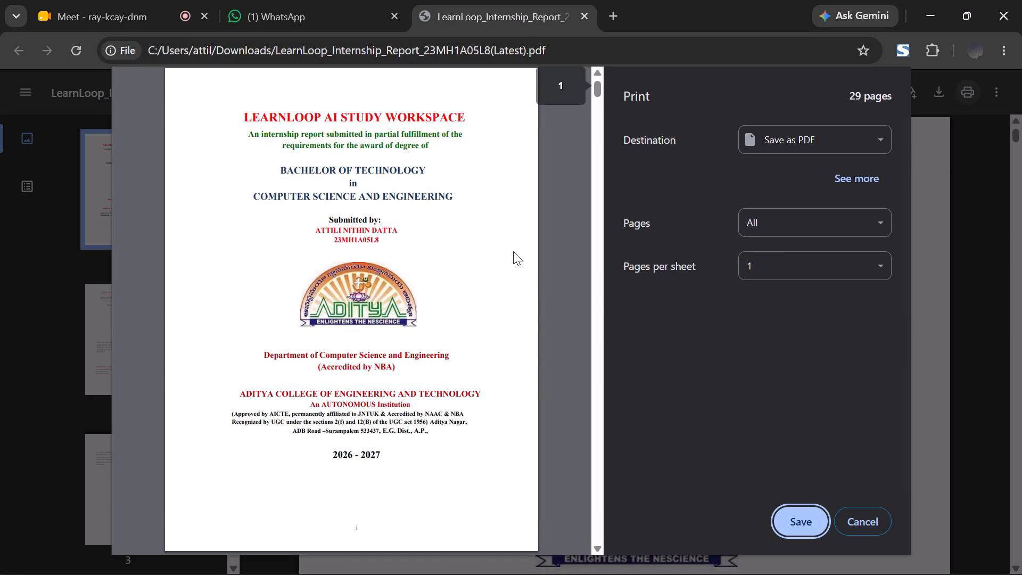
# Examine the report's print preview from the cover page through the certificate and declaration pages.
pyautogui.scroll(-7, 513, 251)
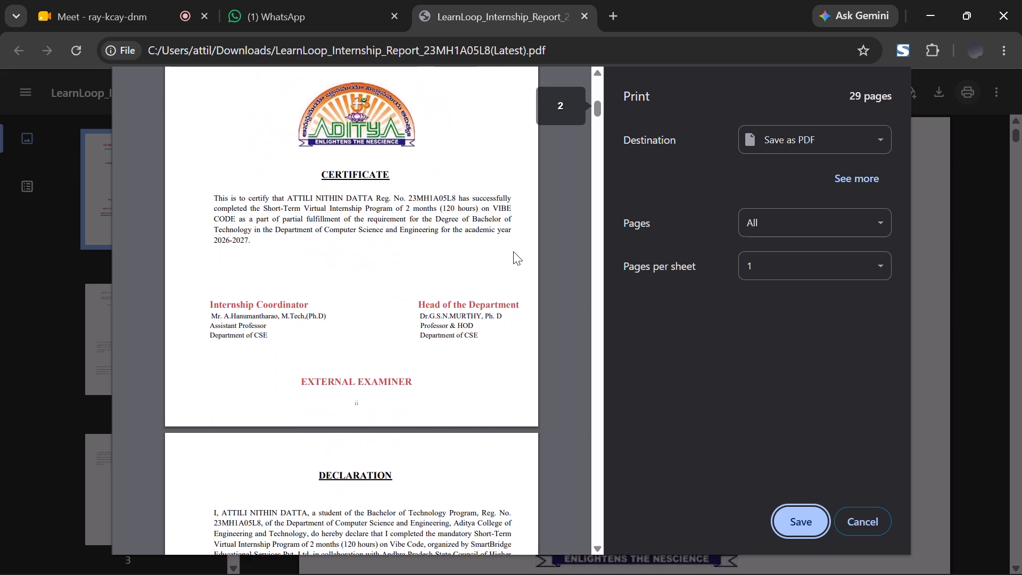
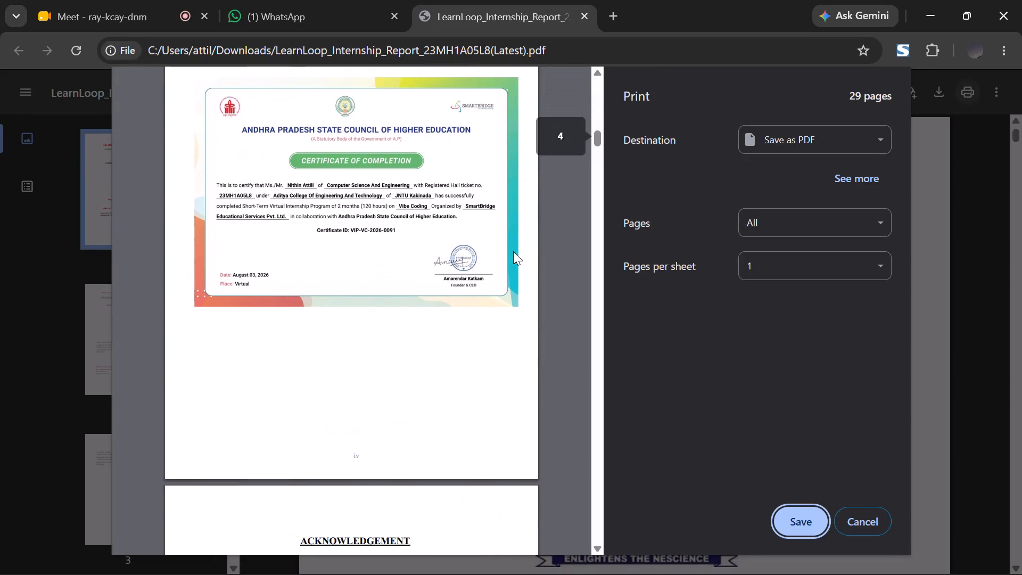
# Examine the print preview from the acknowledgement through the vision and mission pages, the index and the abstract.
pyautogui.scroll(-2, 513, 251)
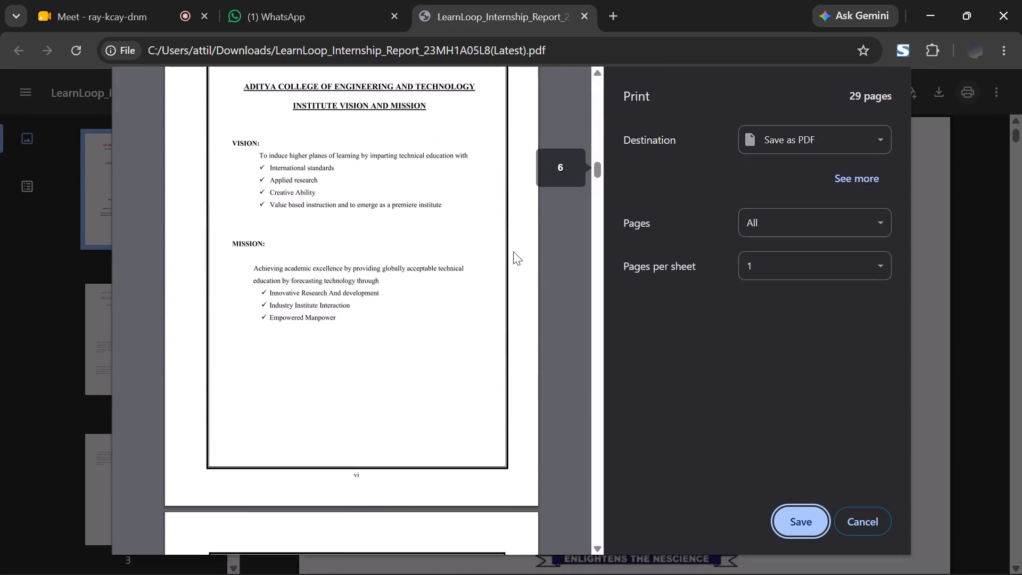
pyautogui.scroll(-5, 513, 251)
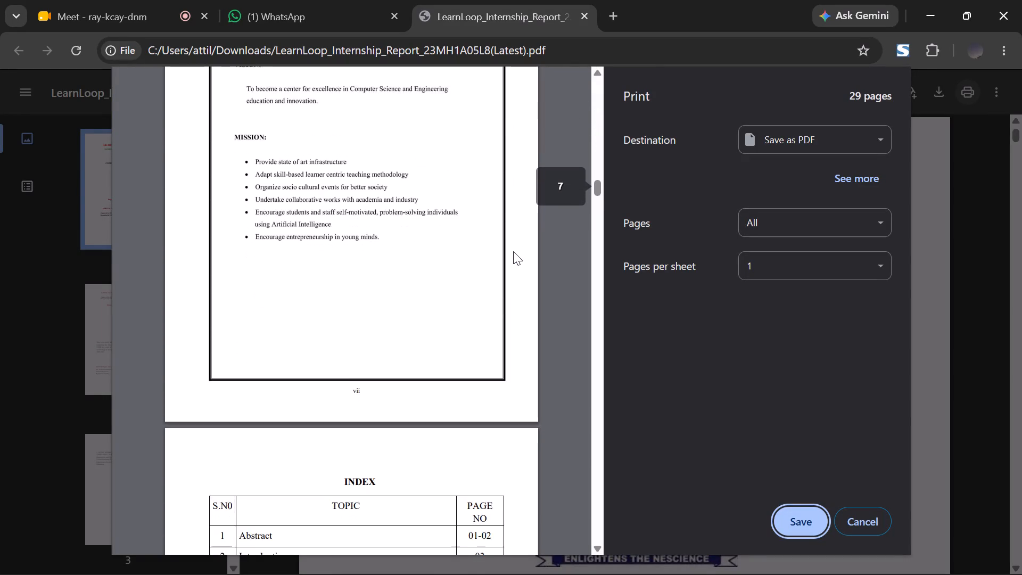
pyautogui.scroll(-5, 513, 251)
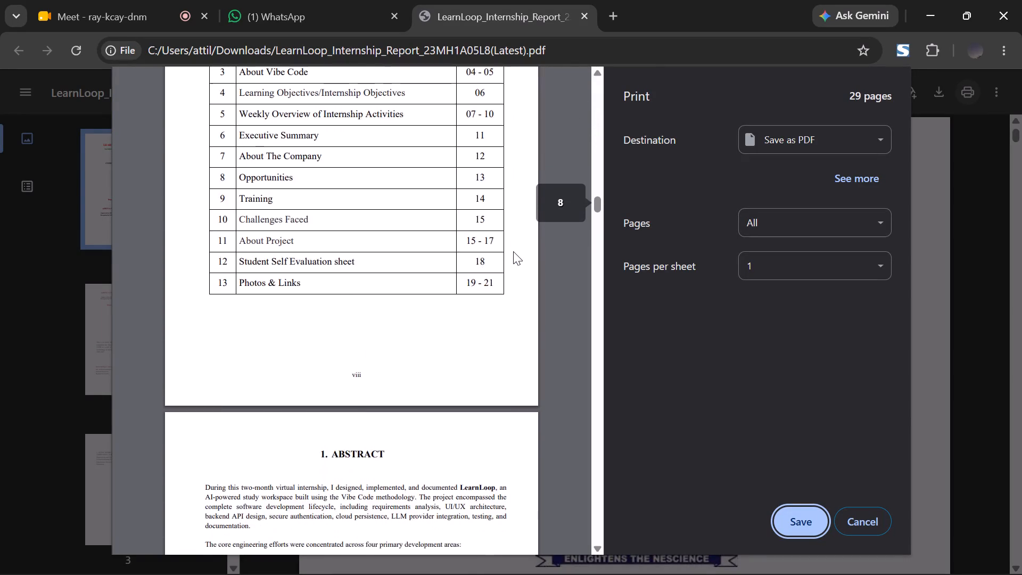
pyautogui.scroll(-5, 513, 251)
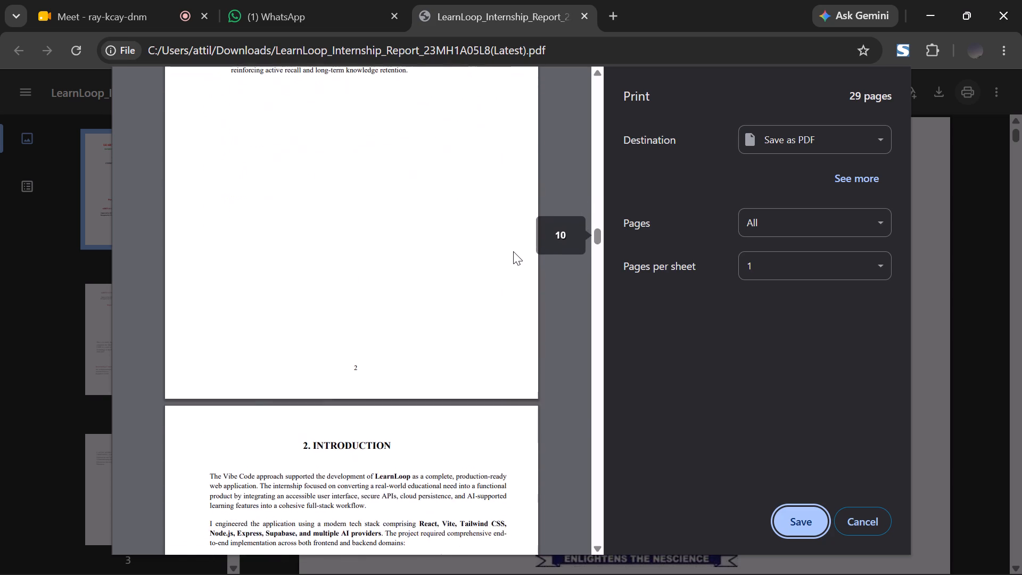
# Examine the print preview from the Introduction through the Vibe Code and learning objectives chapters to the first weekly activity tables.
pyautogui.scroll(-5, 513, 251)
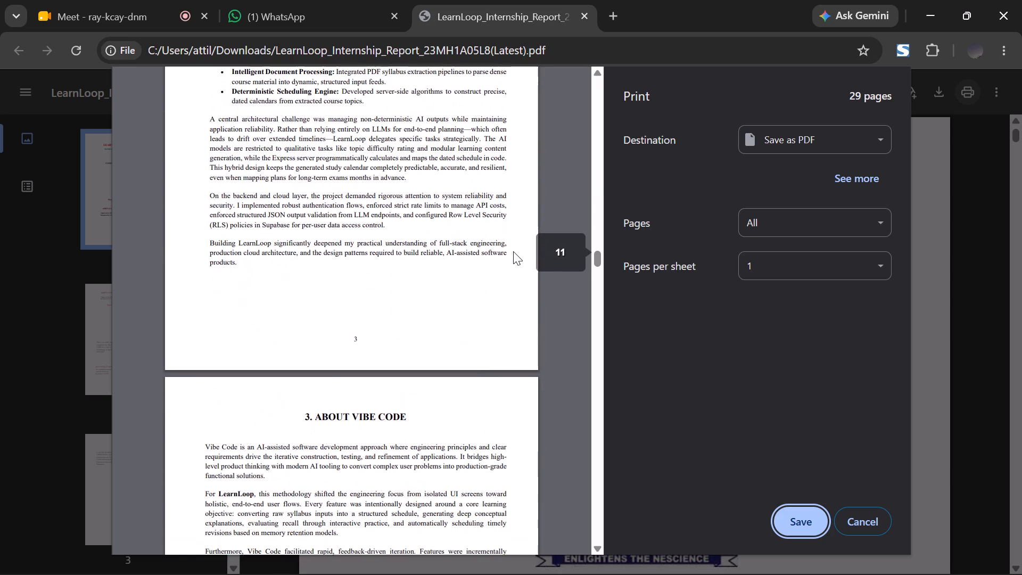
pyautogui.scroll(-5, 513, 251)
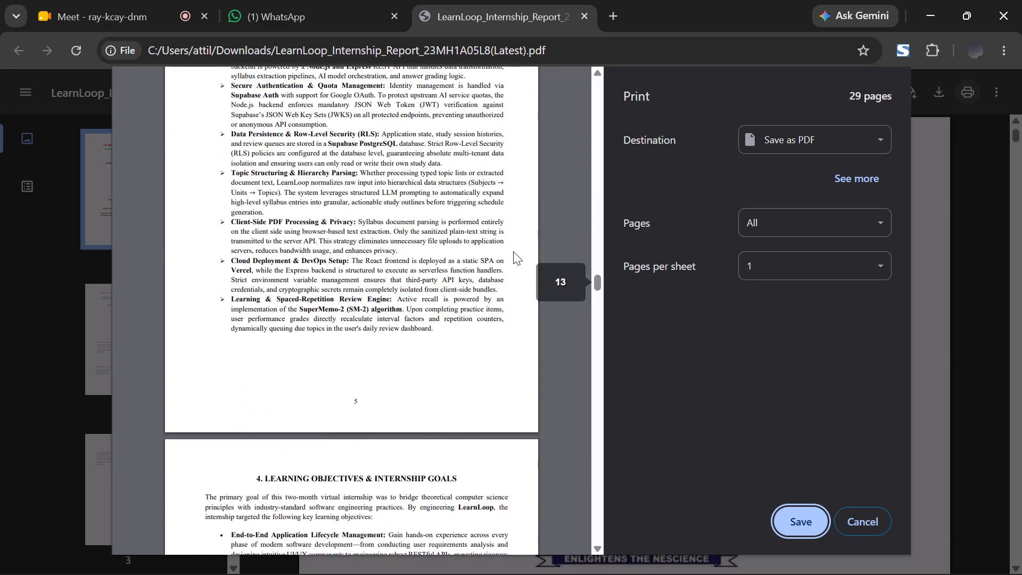
pyautogui.scroll(-7, 513, 251)
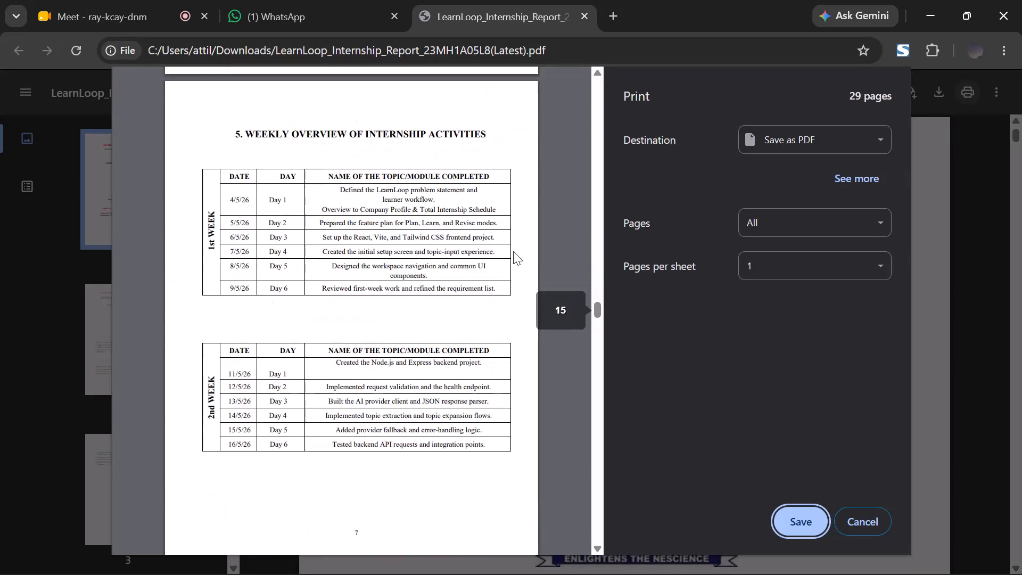
# Examine the print preview from the remaining weekly activity tables through the company chapter to the Challenges Faced chapter.
pyautogui.scroll(-6, 513, 251)
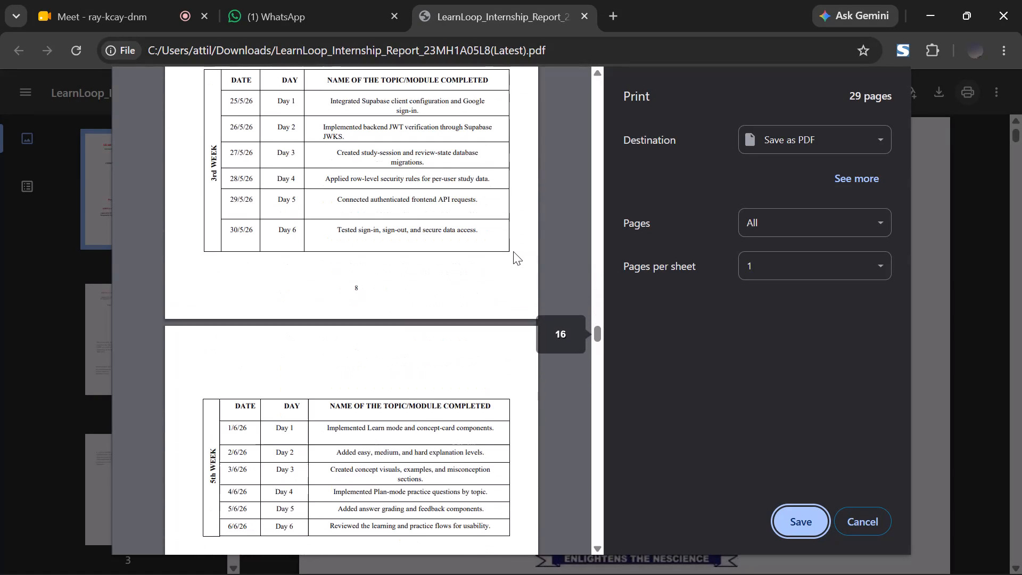
pyautogui.scroll(-7, 513, 251)
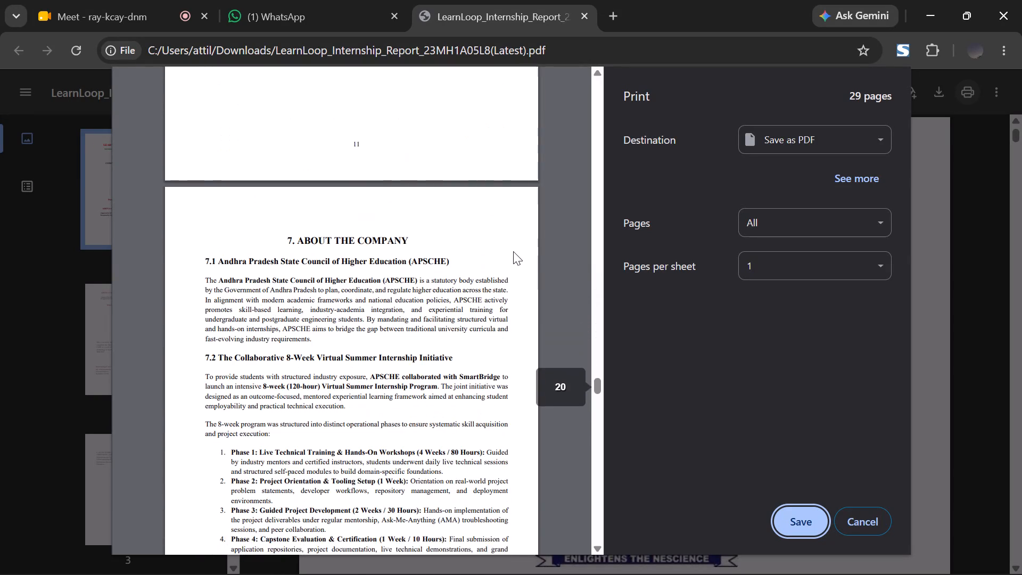
pyautogui.scroll(-6, 513, 251)
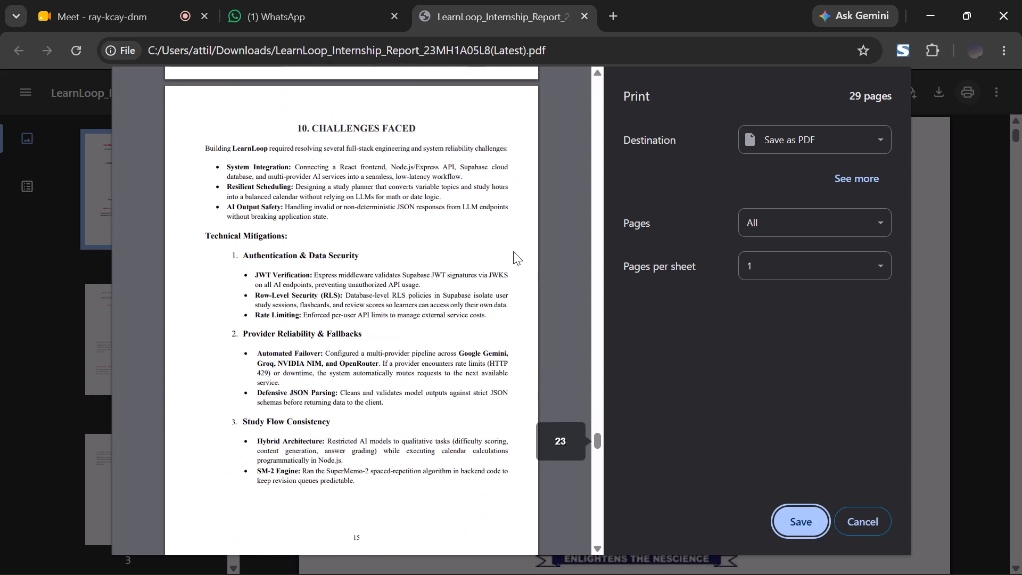
pyautogui.scroll(-4, 513, 251)
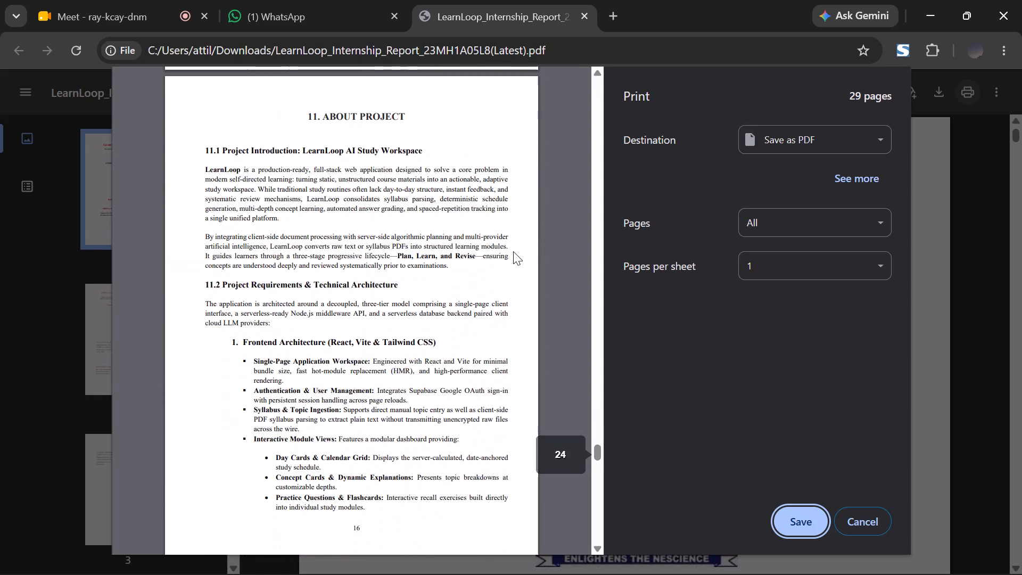
# Examine the project chapter, student self evaluation sheet, and images and links pages, and close the print preview without saving.
pyautogui.scroll(-2, 513, 251)
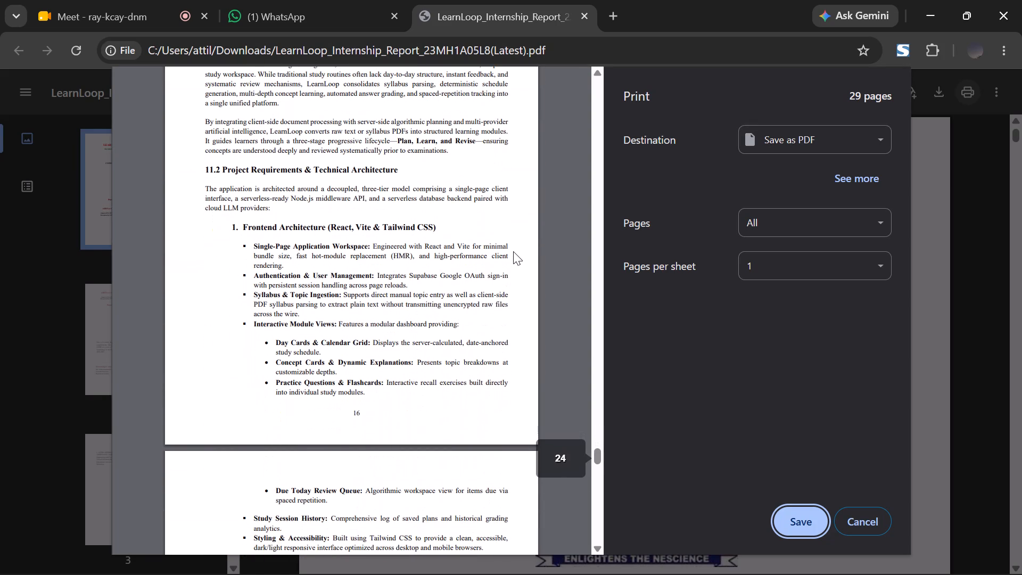
pyautogui.scroll(-4, 513, 251)
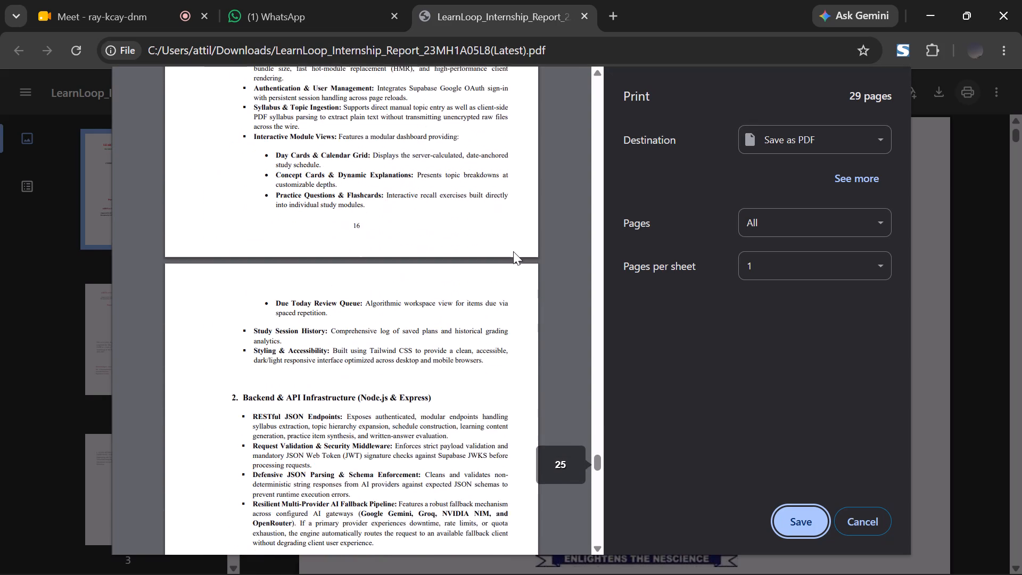
pyautogui.scroll(-4, 513, 251)
pyautogui.scroll(1, 513, 251)
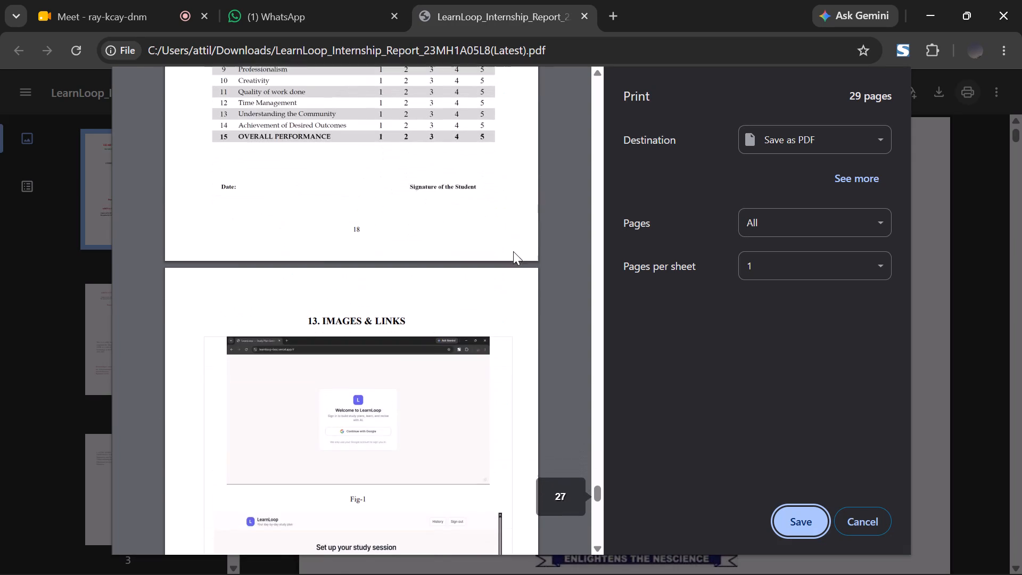
pyautogui.scroll(1, 513, 251)
pyautogui.scroll(-3, 513, 251)
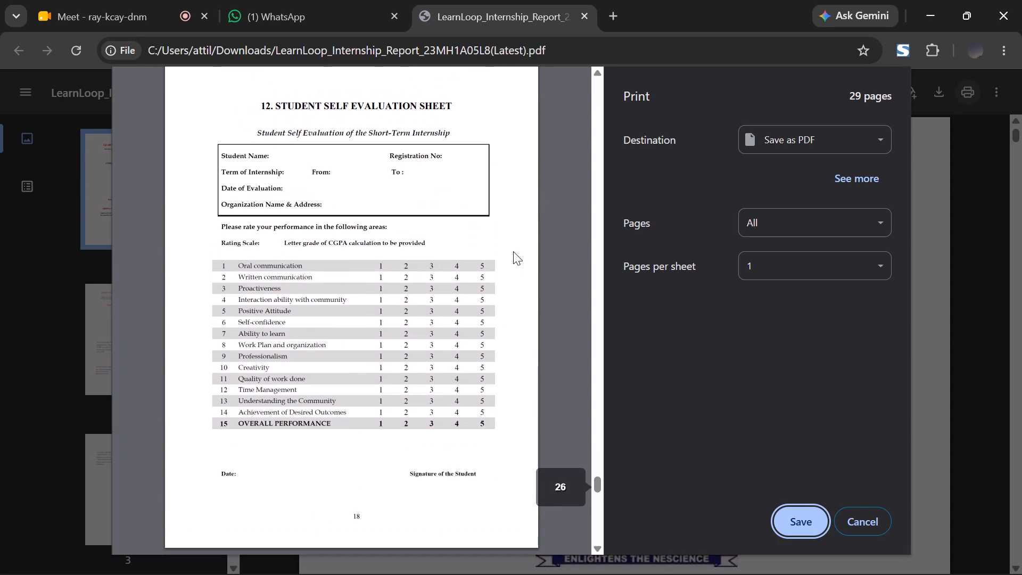
pyautogui.scroll(-4, 513, 251)
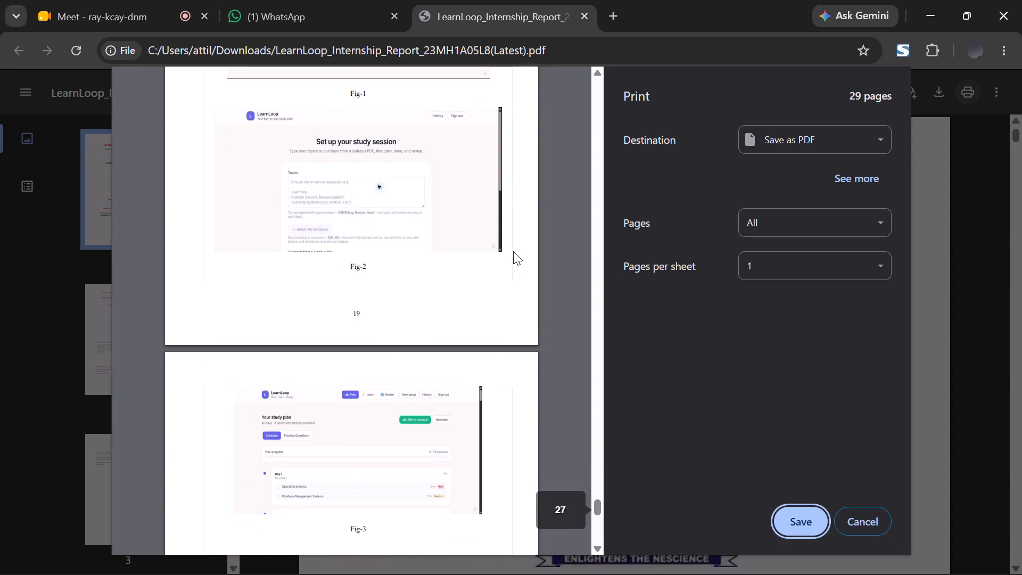
pyautogui.scroll(-8, 513, 251)
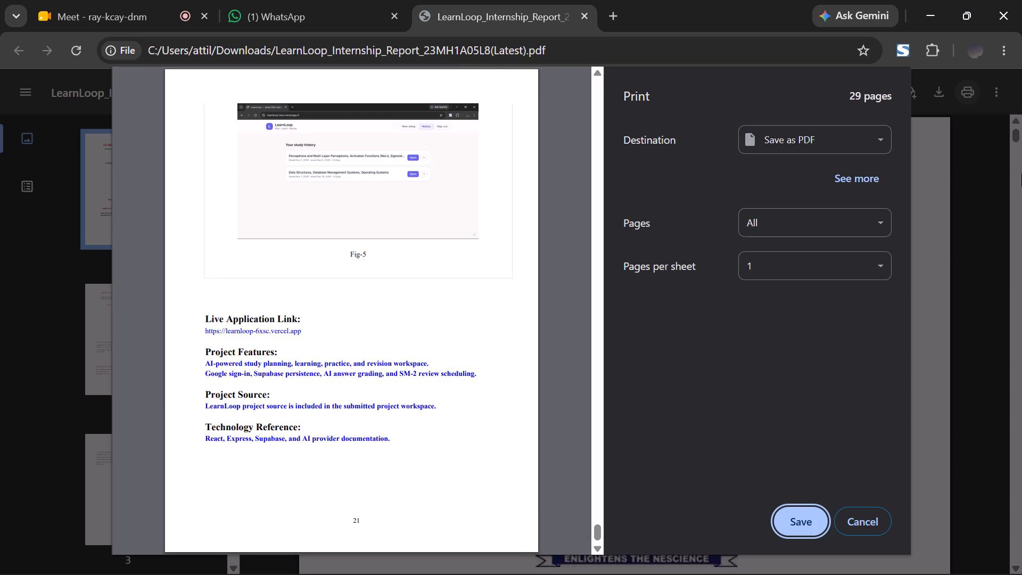
pyautogui.click(868, 519)
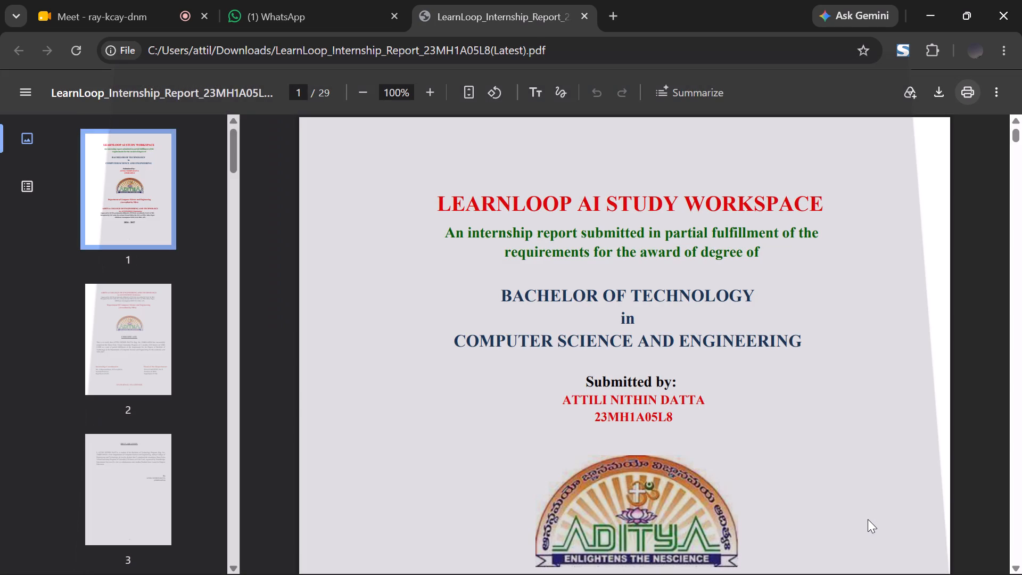
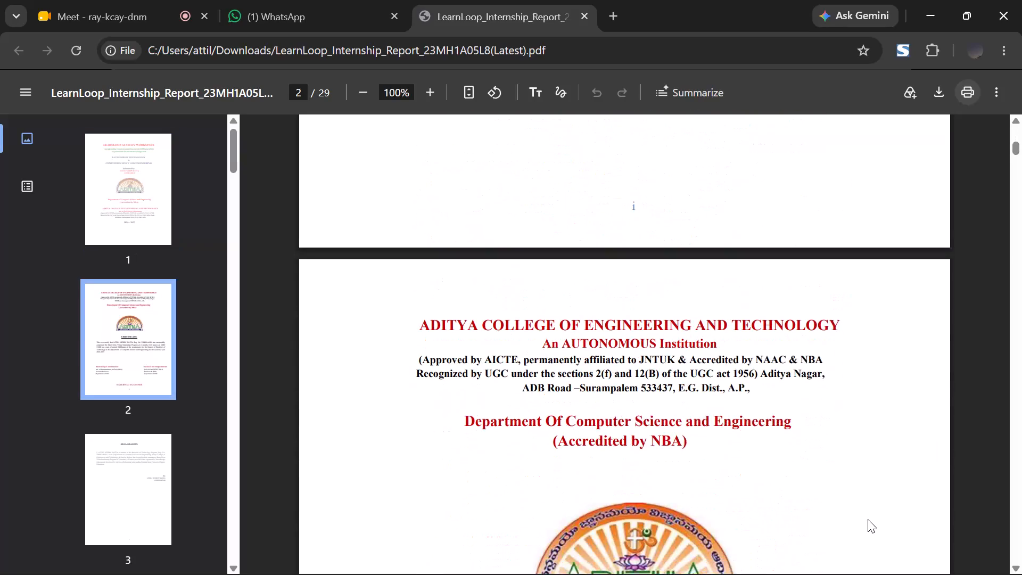
# Open speedcopy.in in a new tab, dismiss its notification request, and open the Spiral Binding service.
pyautogui.scroll(6, 868, 519)
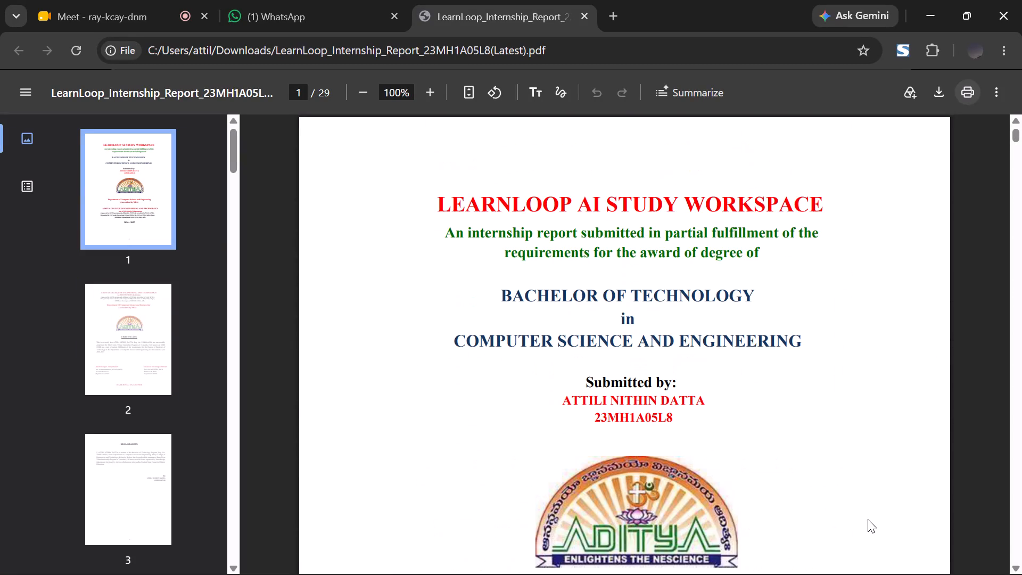
pyautogui.click(620, 0)
pyautogui.press('s')
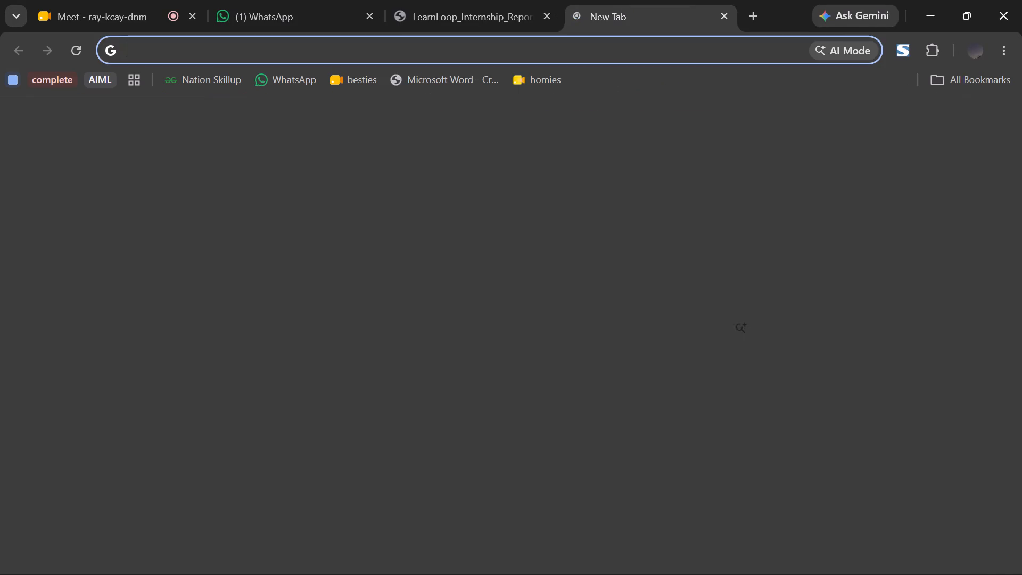
pyautogui.press('p')
pyautogui.press('Return')
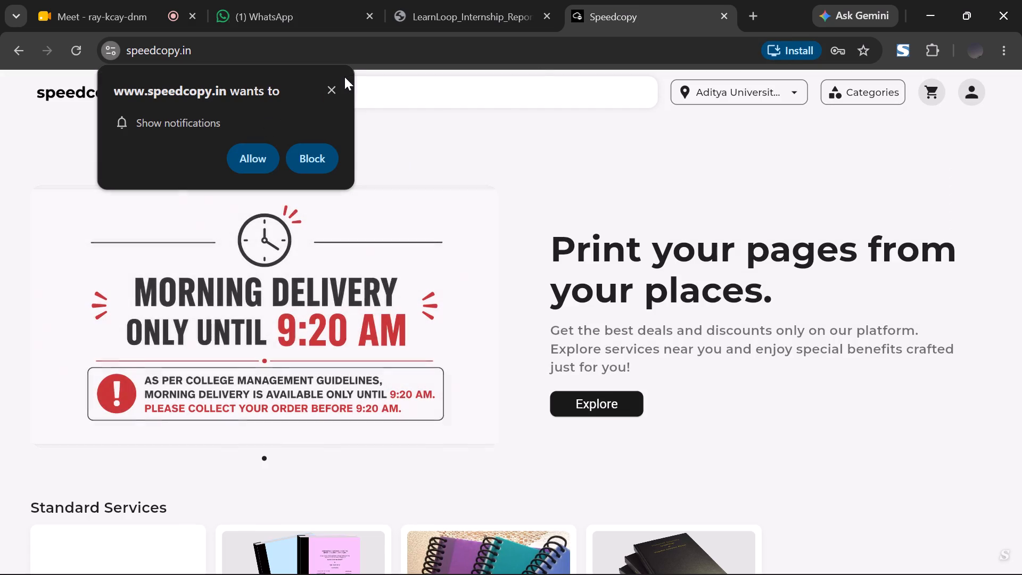
pyautogui.click(333, 87)
pyautogui.scroll(-2, 464, 343)
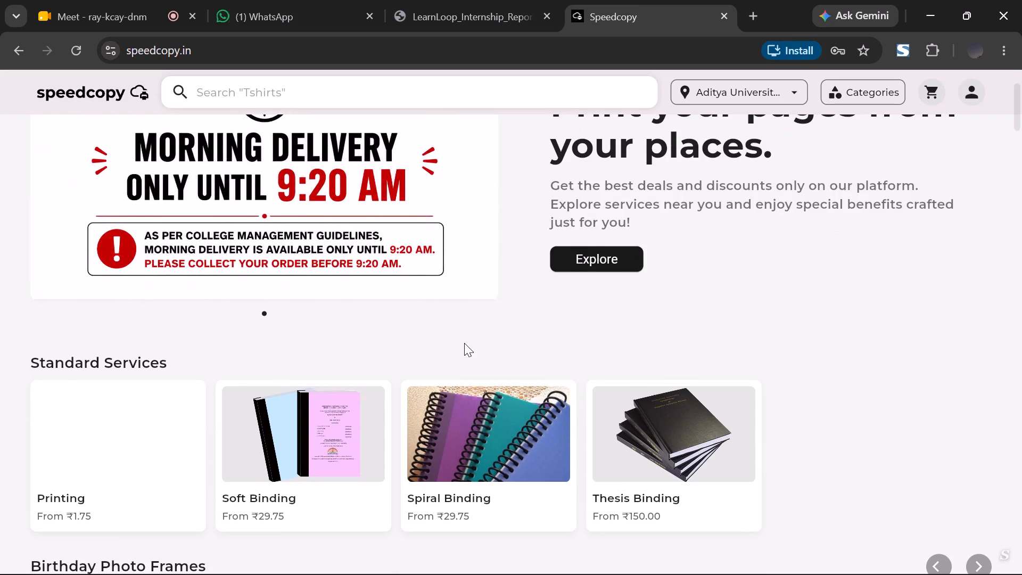
pyautogui.scroll(-1, 464, 343)
pyautogui.click(496, 373)
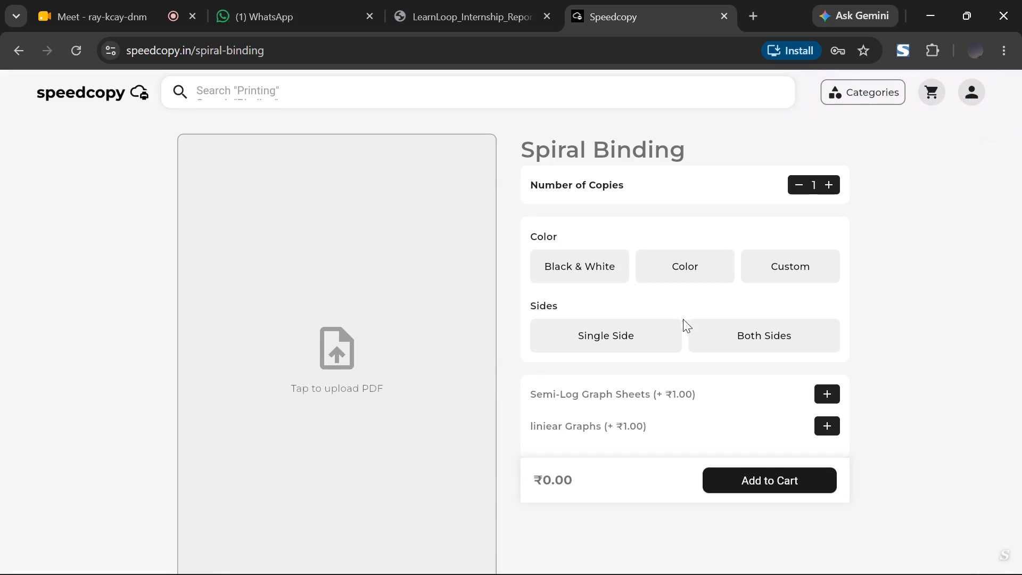
pyautogui.click(400, 322)
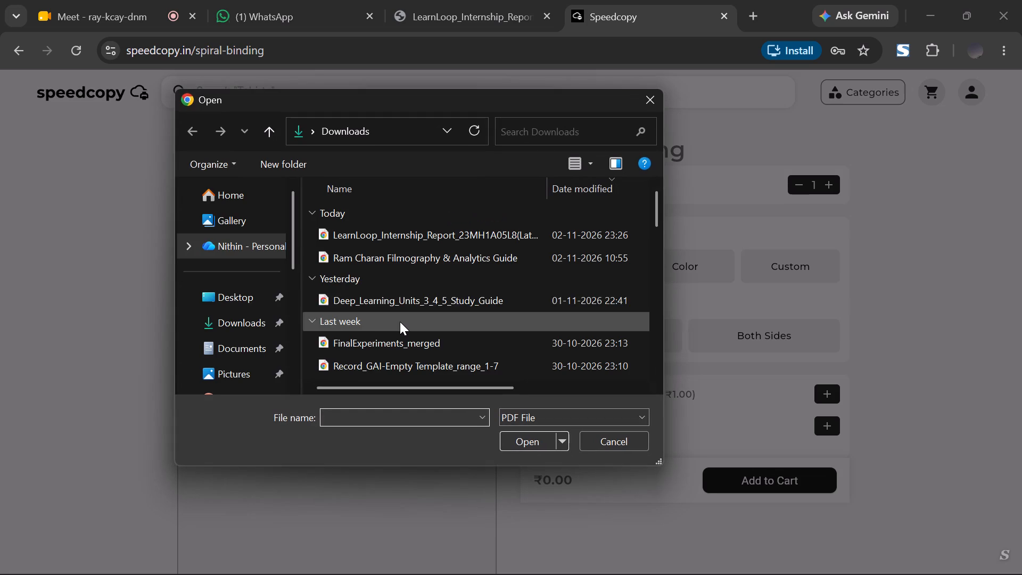
pyautogui.click(384, 232)
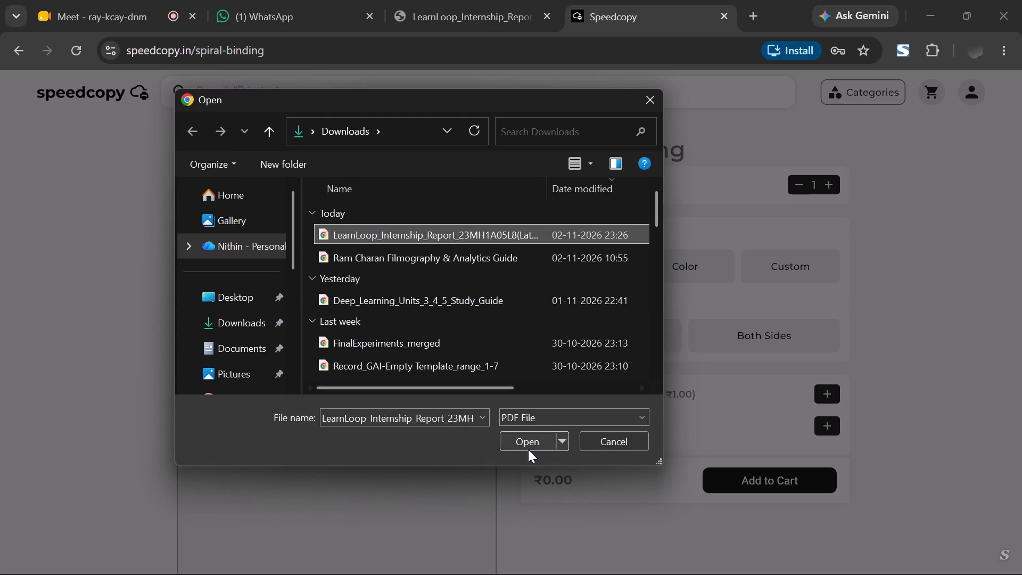
pyautogui.click(523, 441)
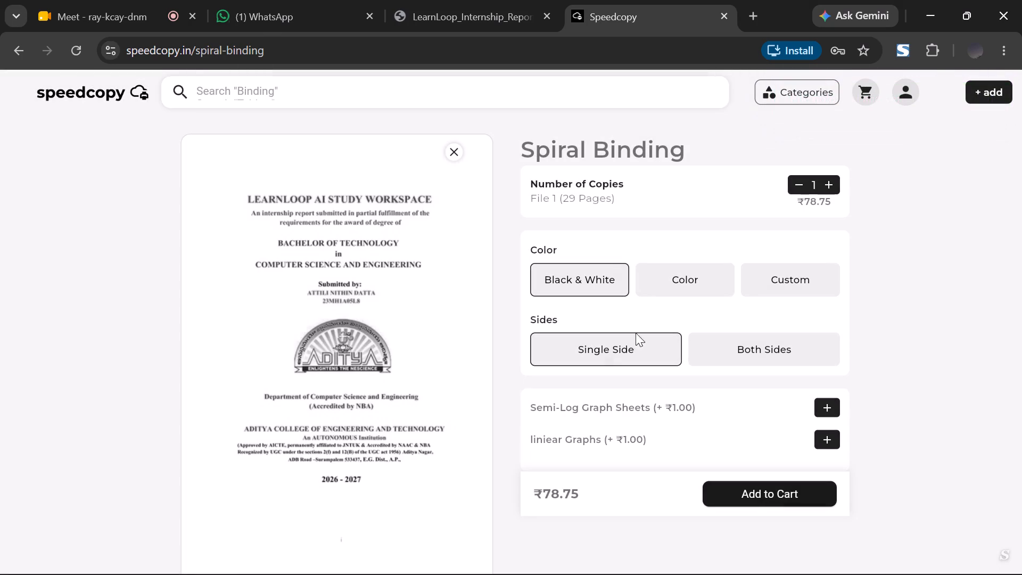
# Choose custom colour printing and enter pages 1,2 as the colour pages, checking them against the report PDF.
pyautogui.click(778, 273)
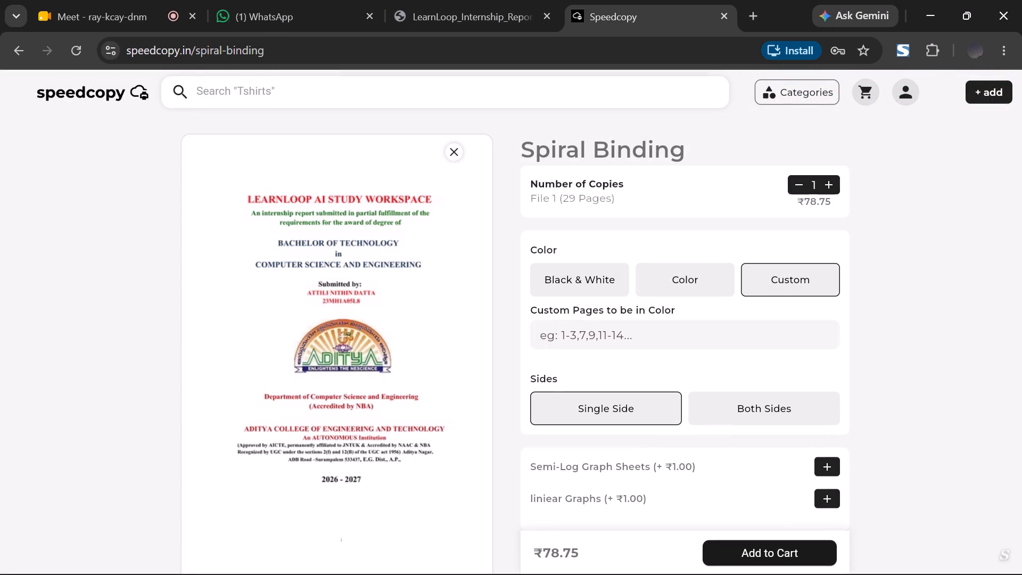
pyautogui.click(595, 339)
pyautogui.press('1')
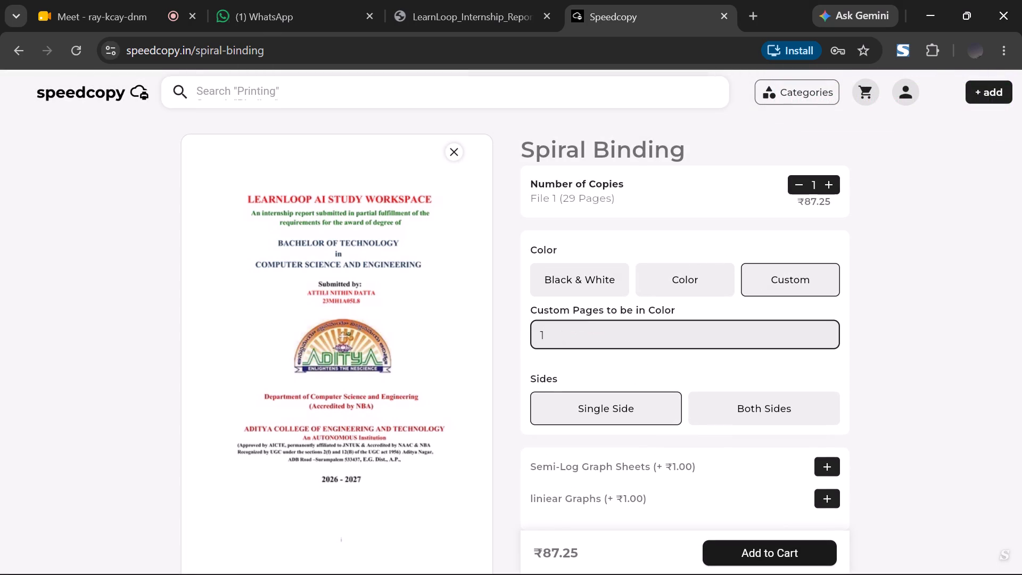
pyautogui.click(471, 0)
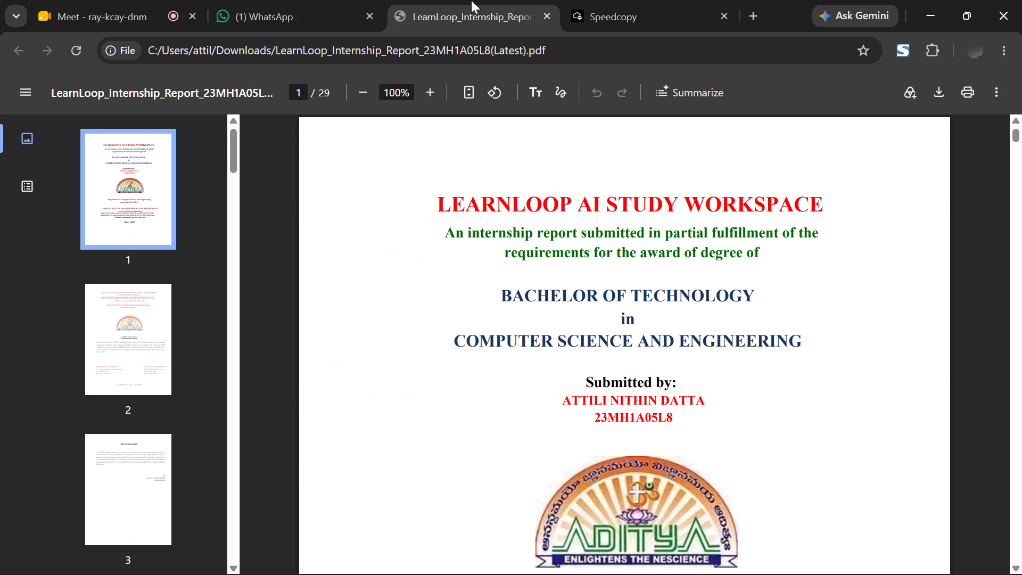
pyautogui.scroll(-7, 359, 335)
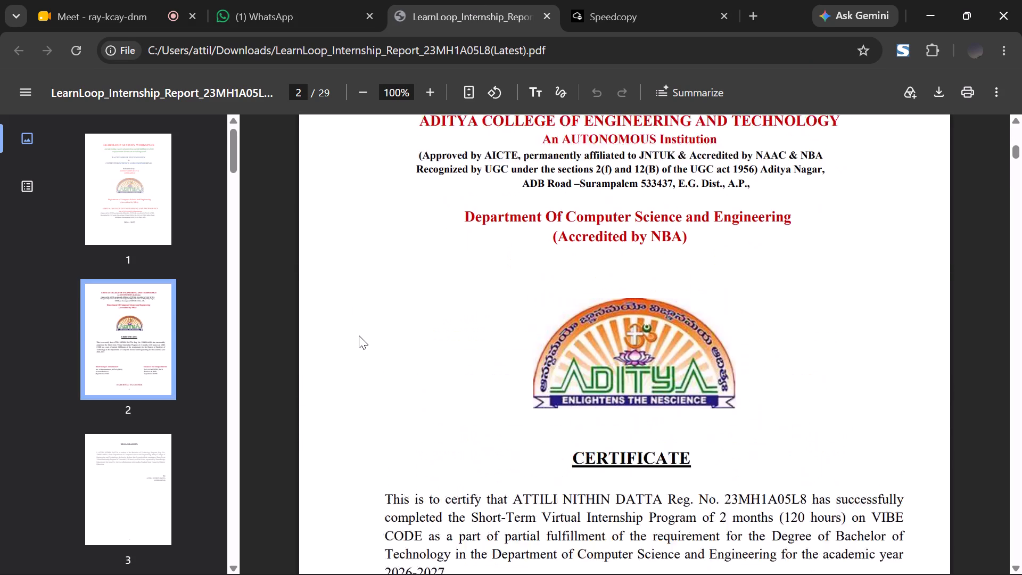
pyautogui.scroll(-1, 359, 335)
pyautogui.click(580, 1)
pyautogui.write(',2')
# Check the report PDF from the certificate page to the Internship Completion Certificate and add page 4 to the custom colour pages.
pyautogui.click(468, 0)
pyautogui.scroll(-1, 463, 216)
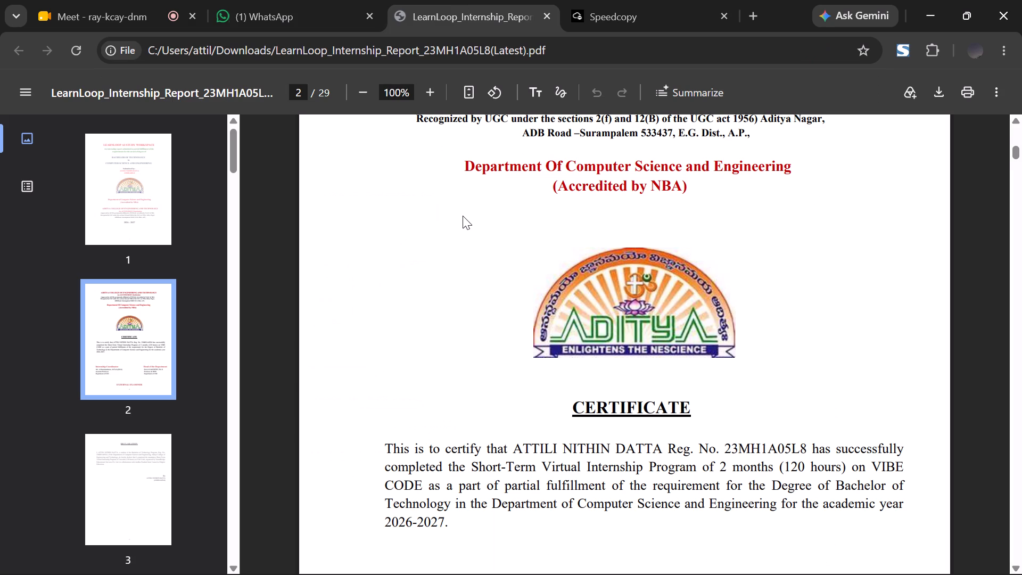
pyautogui.scroll(-9, 463, 216)
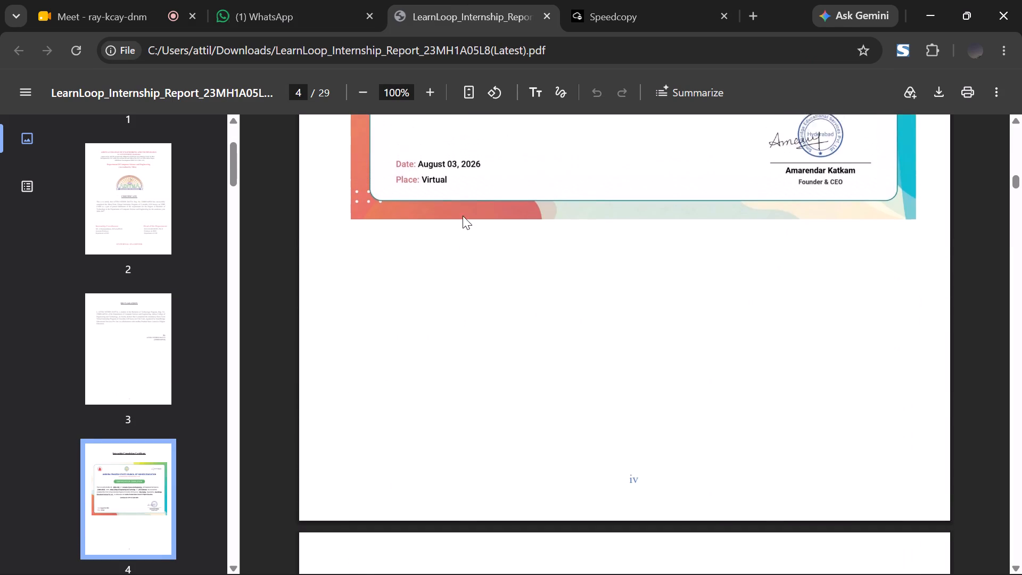
pyautogui.click(571, 0)
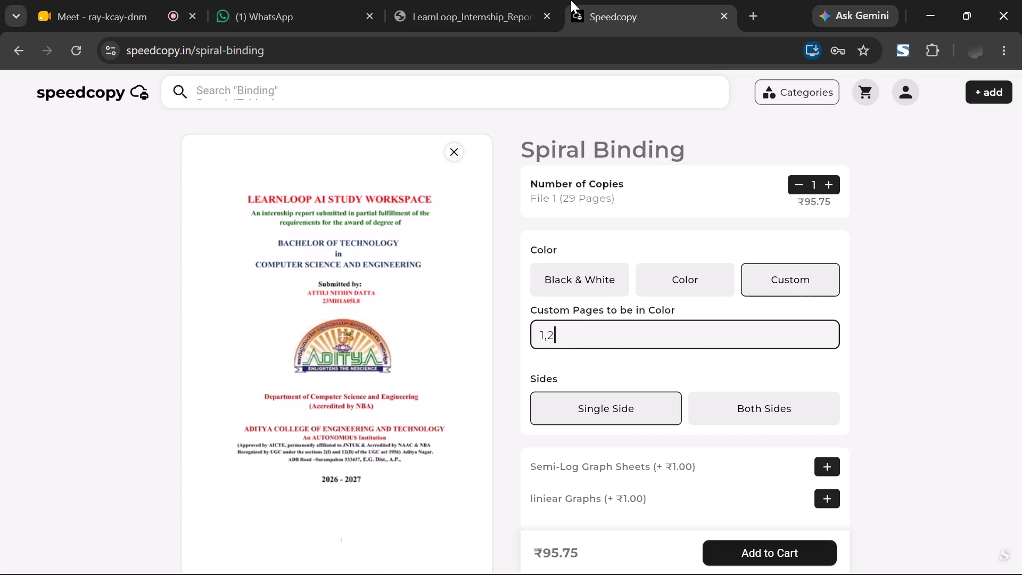
pyautogui.press('4')
pyautogui.press('BackSpace')
pyautogui.write(',4')
# Examine the rest of the report PDF through the images and links pages to find further pages needing colour printing.
pyautogui.click(475, 0)
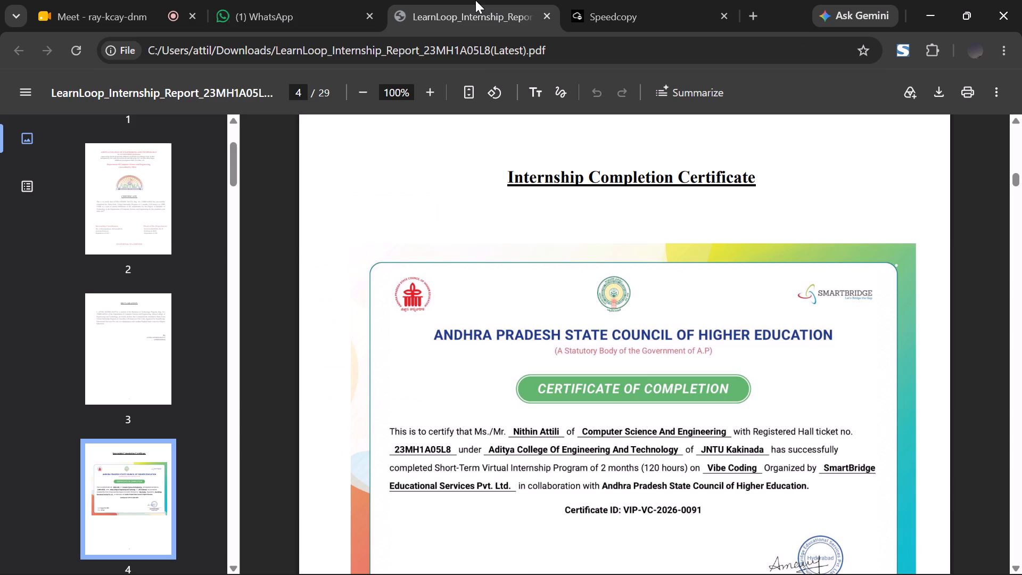
pyautogui.scroll(-16, 478, 285)
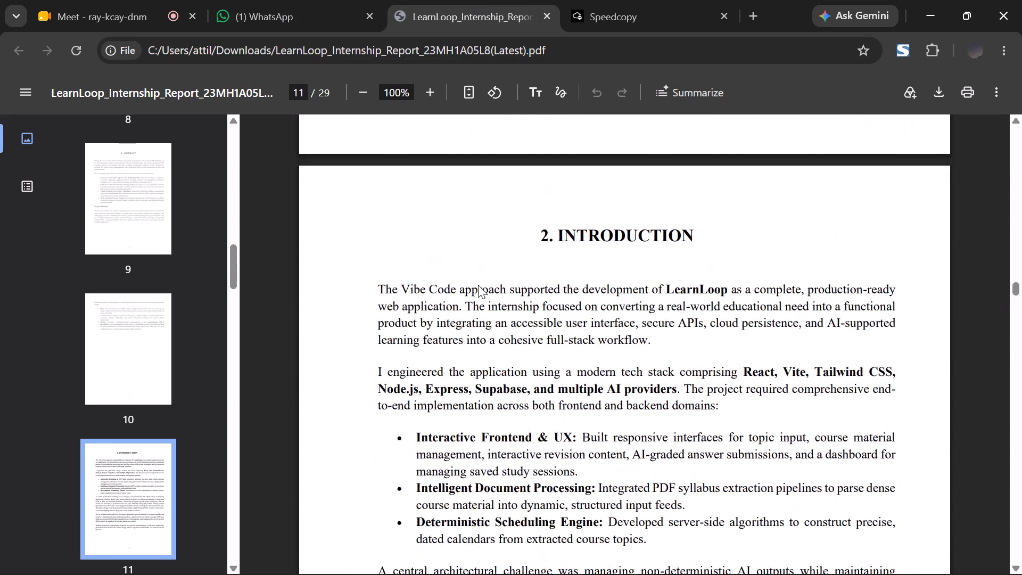
pyautogui.scroll(-20, 478, 285)
pyautogui.scroll(-4, 478, 285)
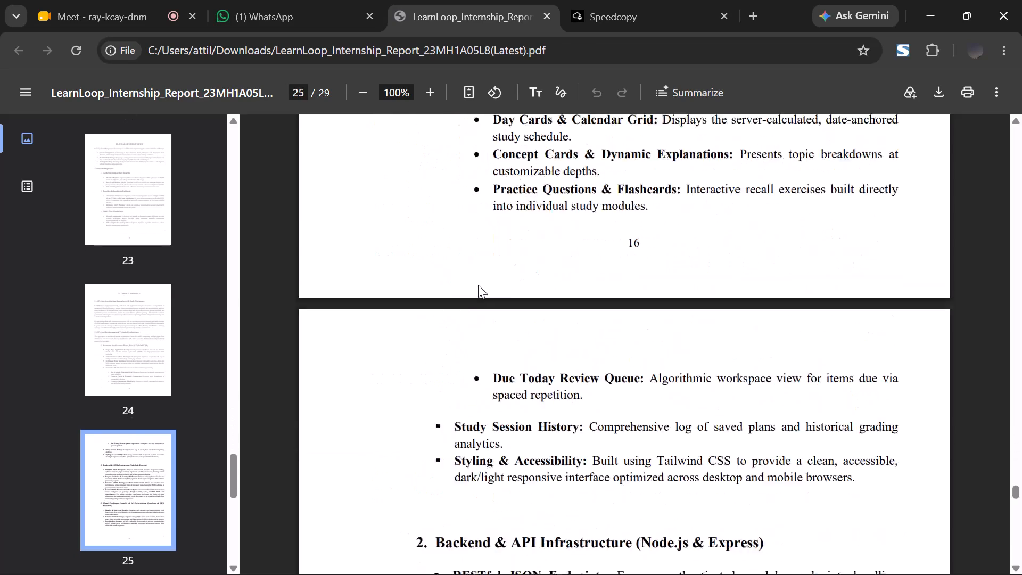
pyautogui.scroll(-8, 478, 285)
pyautogui.scroll(5, 478, 285)
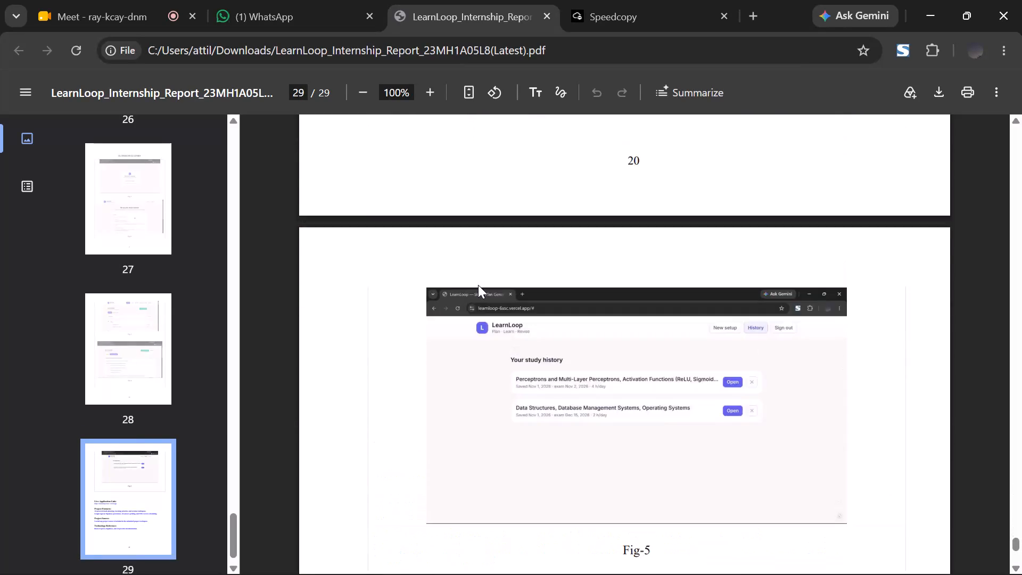
pyautogui.scroll(5, 478, 285)
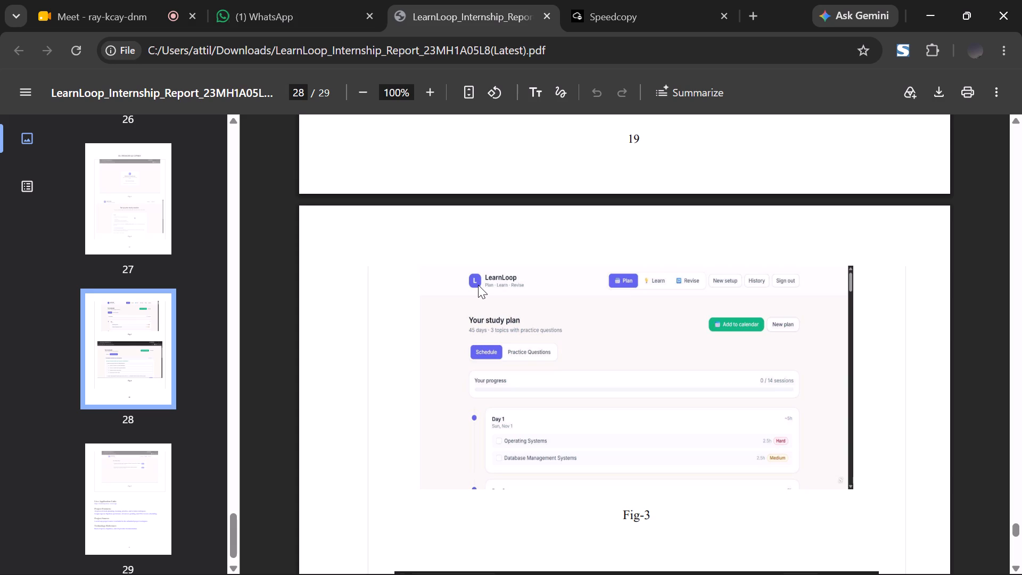
pyautogui.scroll(5, 478, 285)
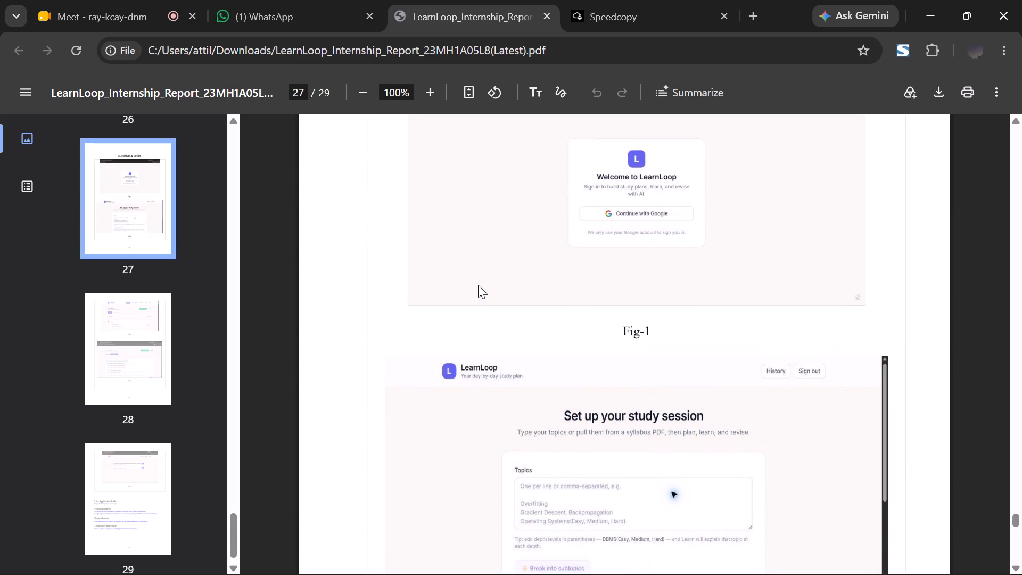
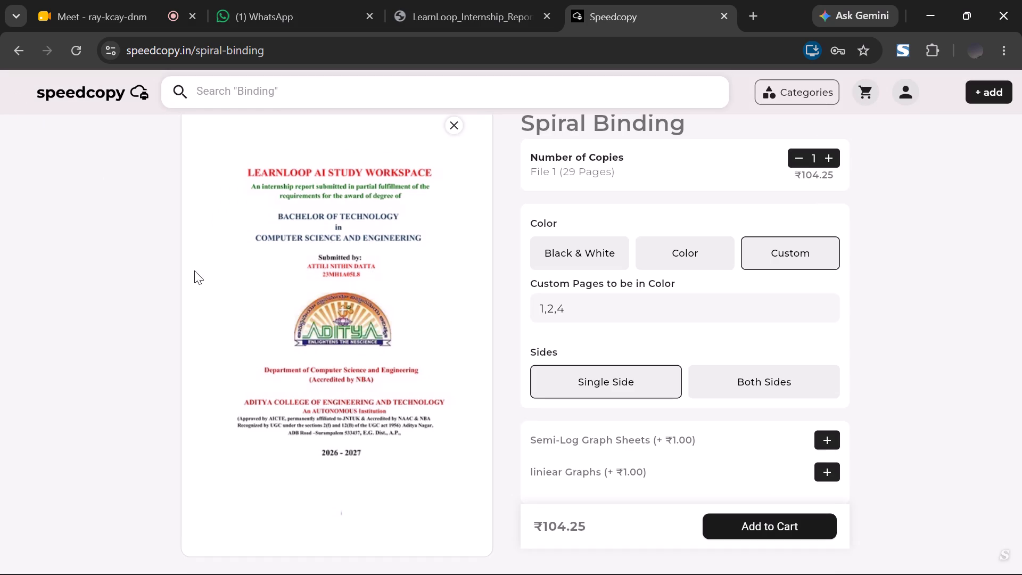
# Open the standard Printing service from the Speedcopy home page and review its print options, delivery and description details.
pyautogui.click(102, 92)
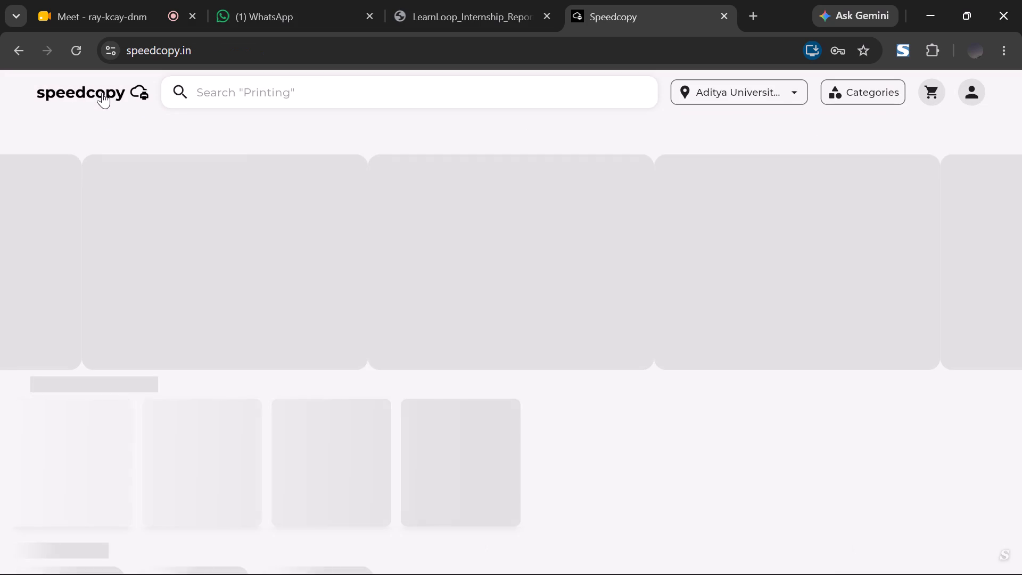
pyautogui.scroll(-2, 423, 407)
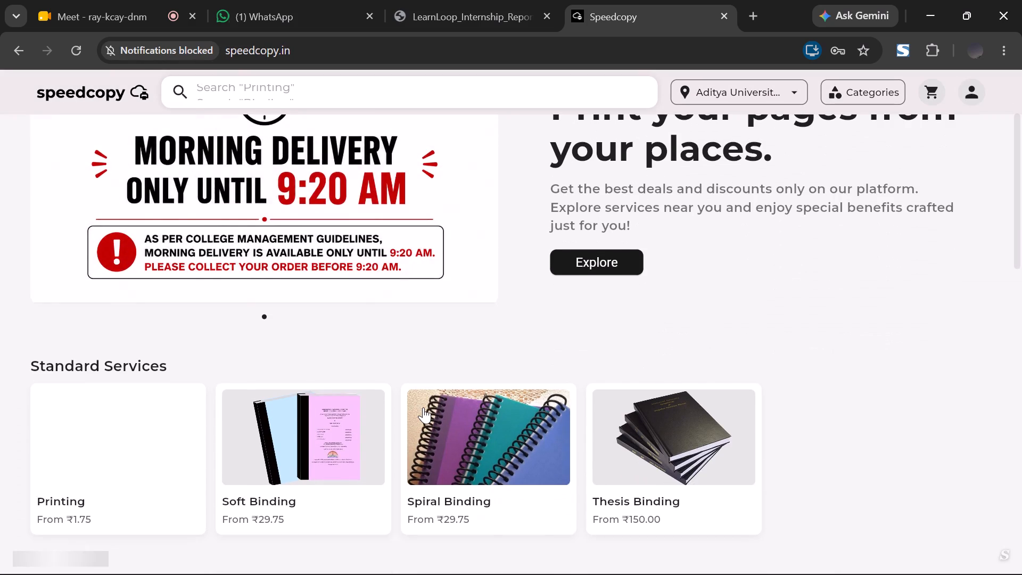
pyautogui.scroll(-1, 423, 407)
pyautogui.scroll(-1, 235, 412)
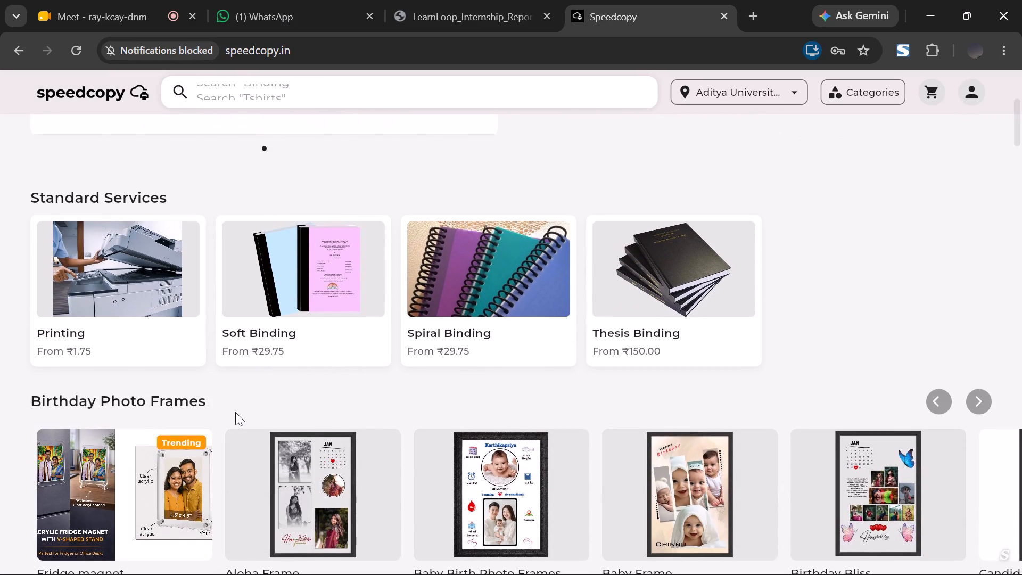
pyautogui.click(137, 293)
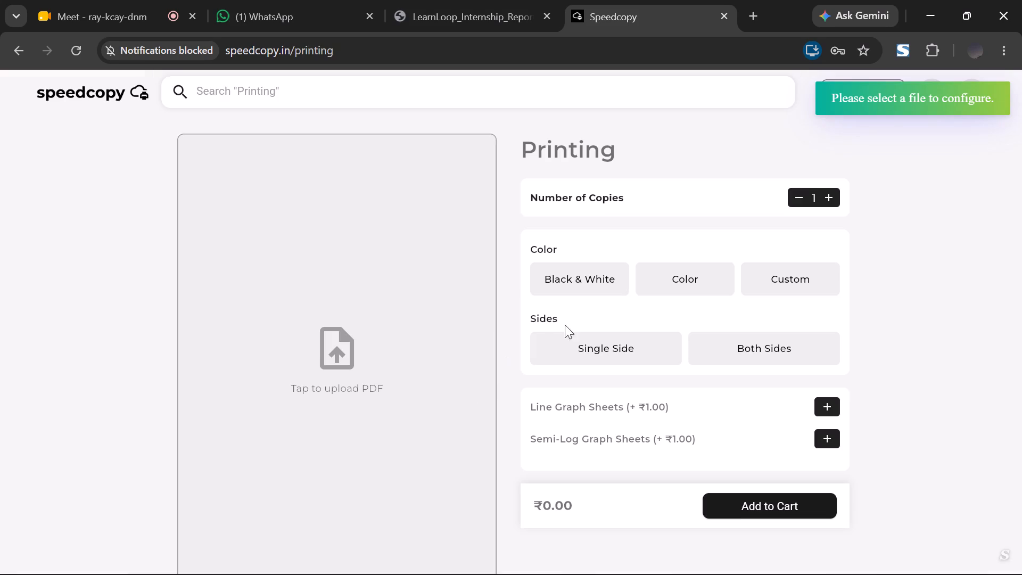
pyautogui.scroll(-7, 581, 421)
pyautogui.scroll(4, 581, 421)
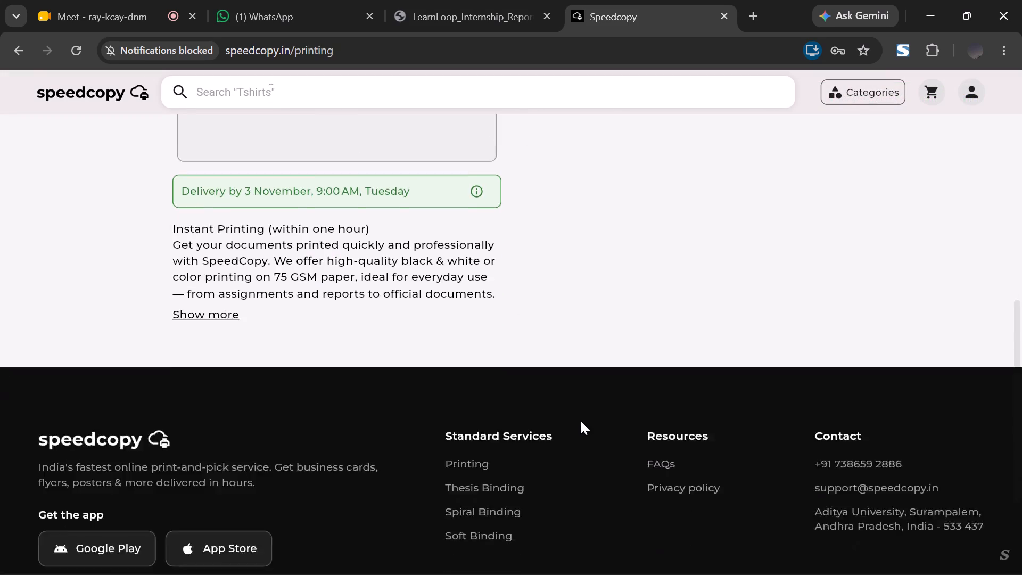
pyautogui.scroll(2, 581, 421)
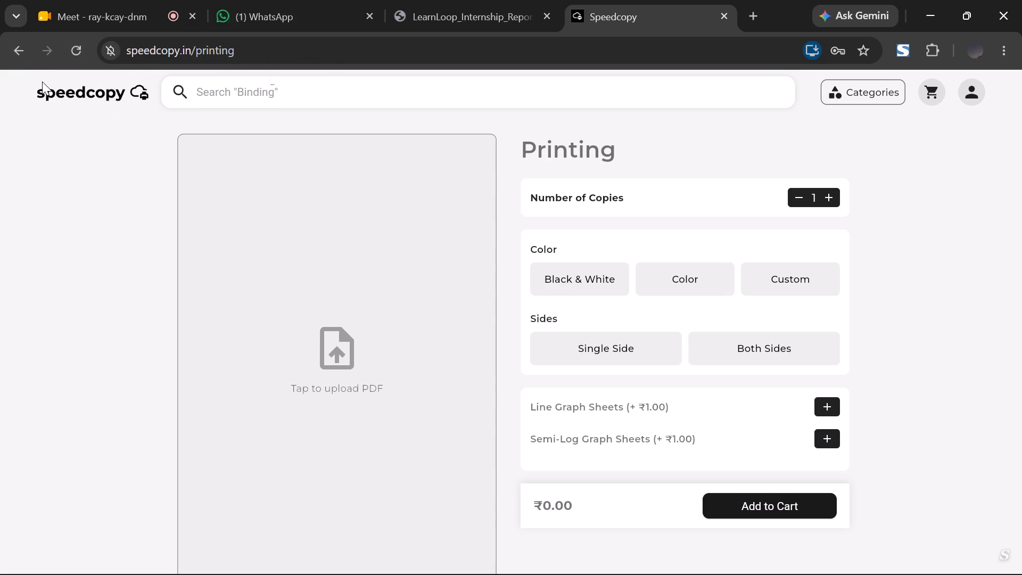
# Return to the Speedcopy home page and browse the standard services and the product categories below them.
pyautogui.moveTo(61, 104); pyautogui.dragTo(51, 93)
pyautogui.click(51, 93)
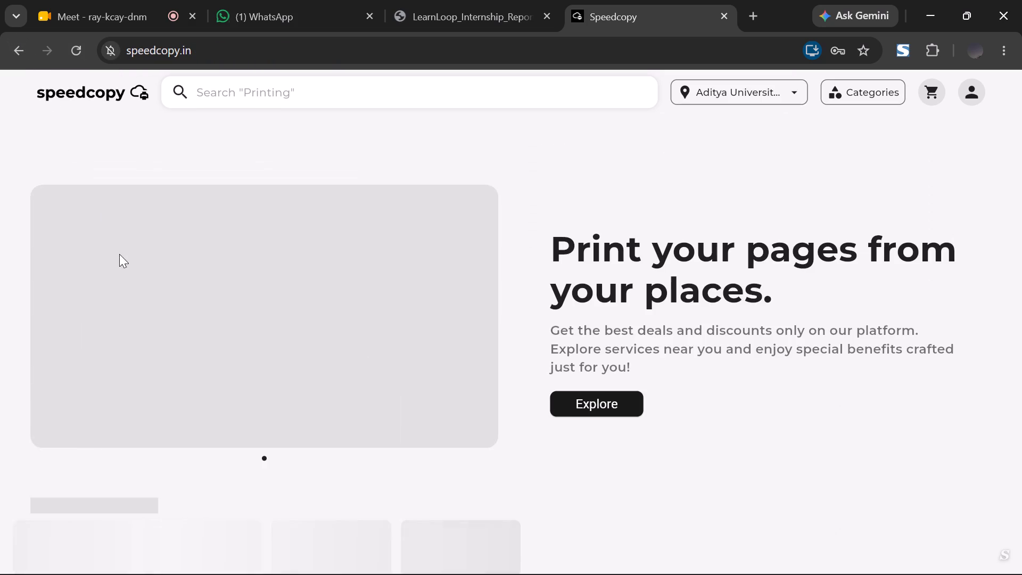
pyautogui.scroll(-5, 149, 310)
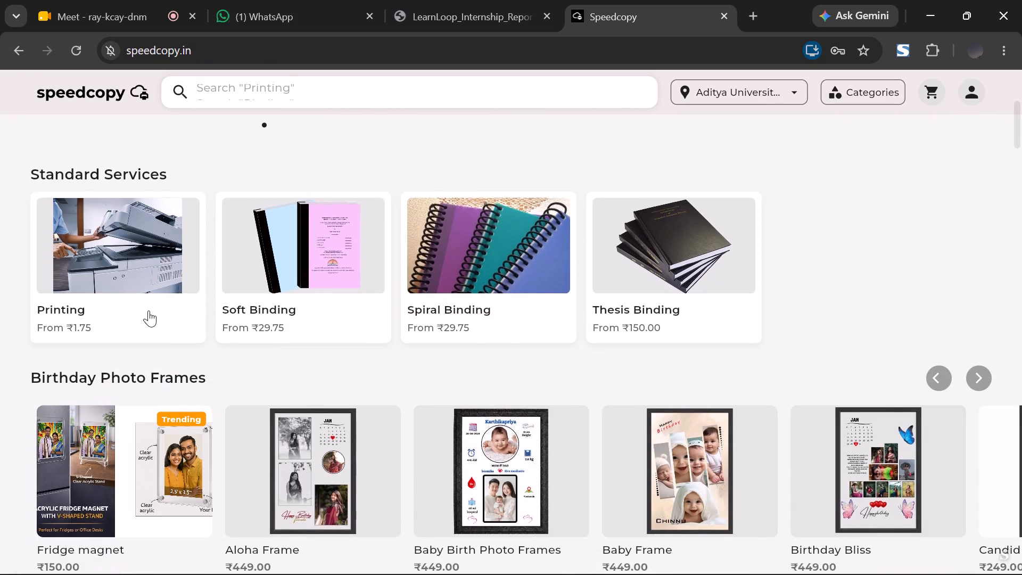
pyautogui.scroll(-2, 149, 310)
pyautogui.scroll(-4, 289, 371)
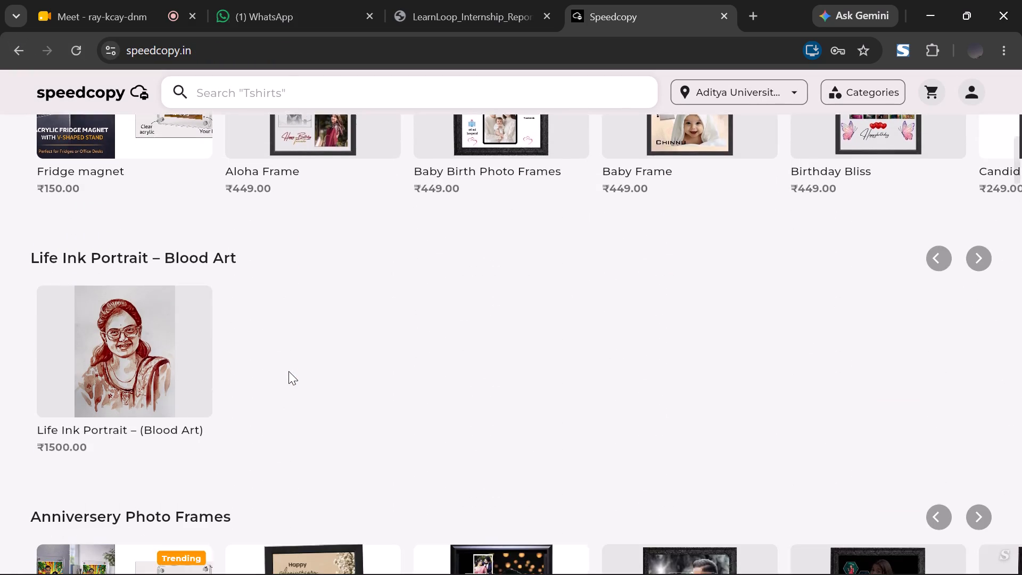
pyautogui.scroll(-4, 289, 371)
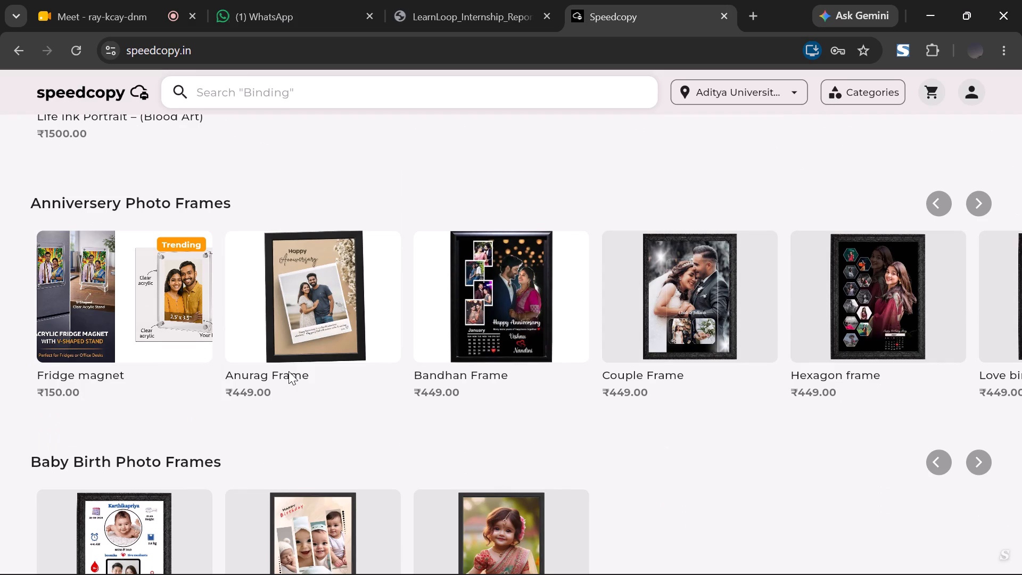
pyautogui.scroll(-2, 289, 371)
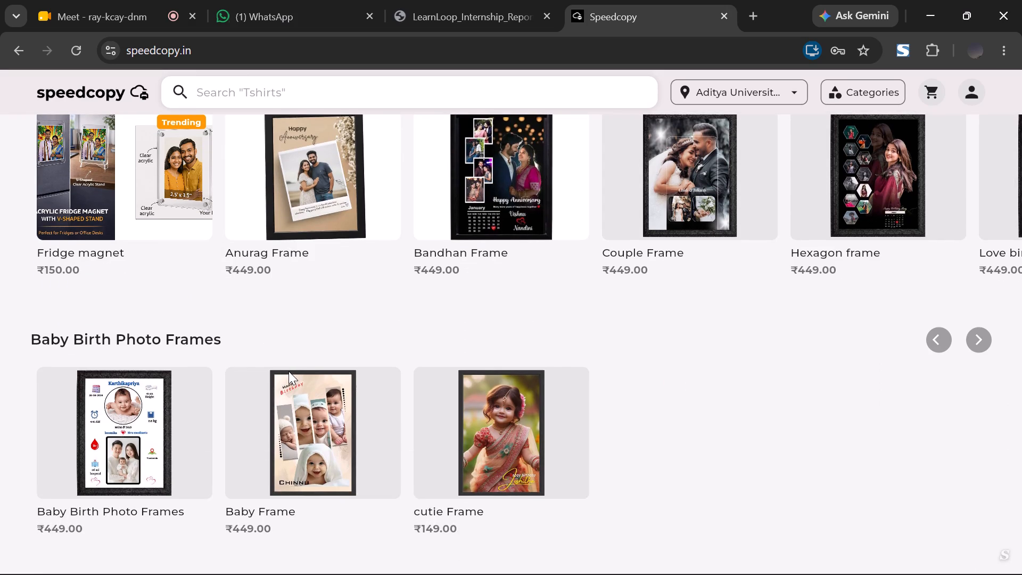
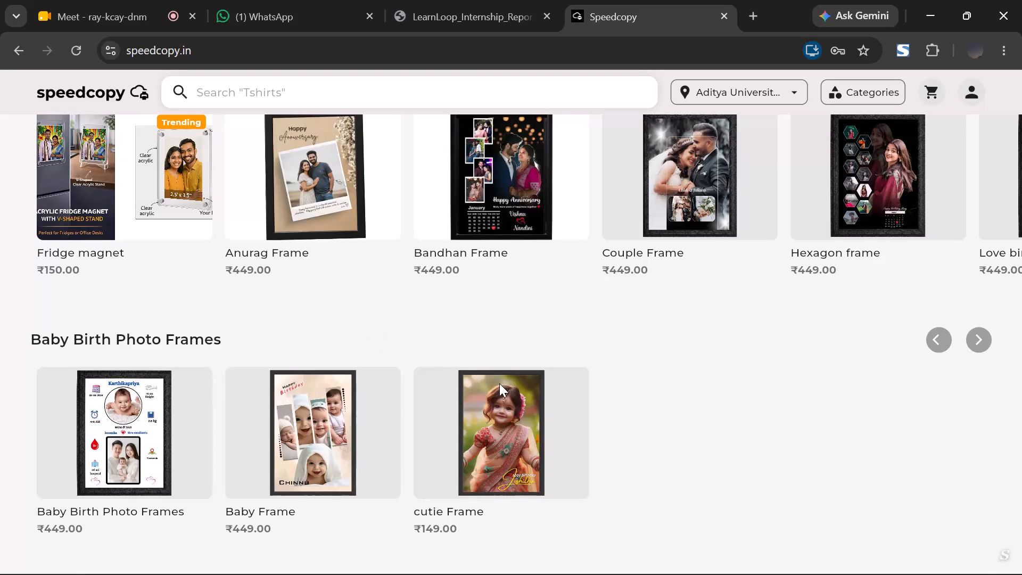
# Find the Certificates category on the home page and open the Standard Certificates product.
pyautogui.scroll(-4, 499, 383)
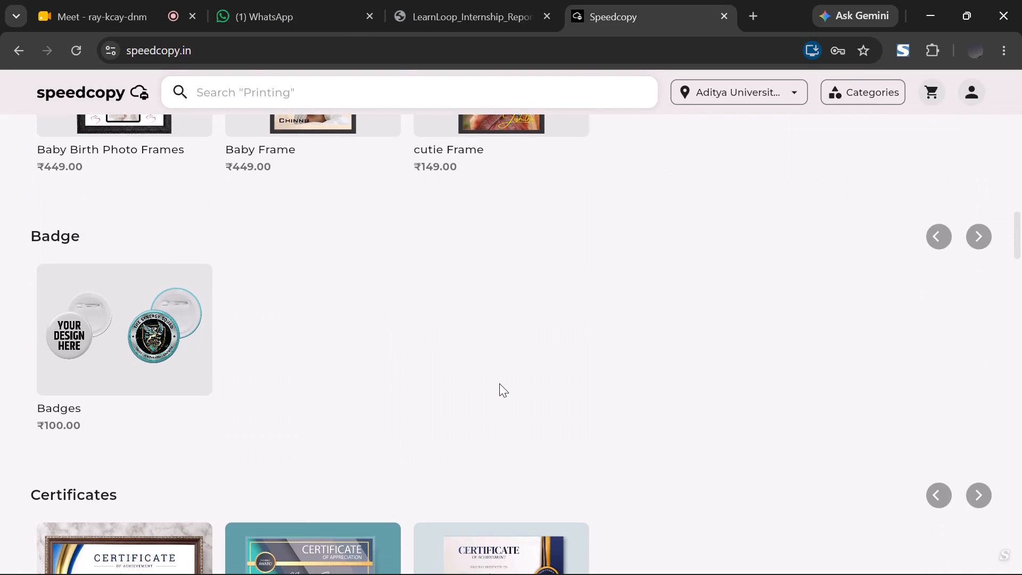
pyautogui.scroll(-4, 499, 383)
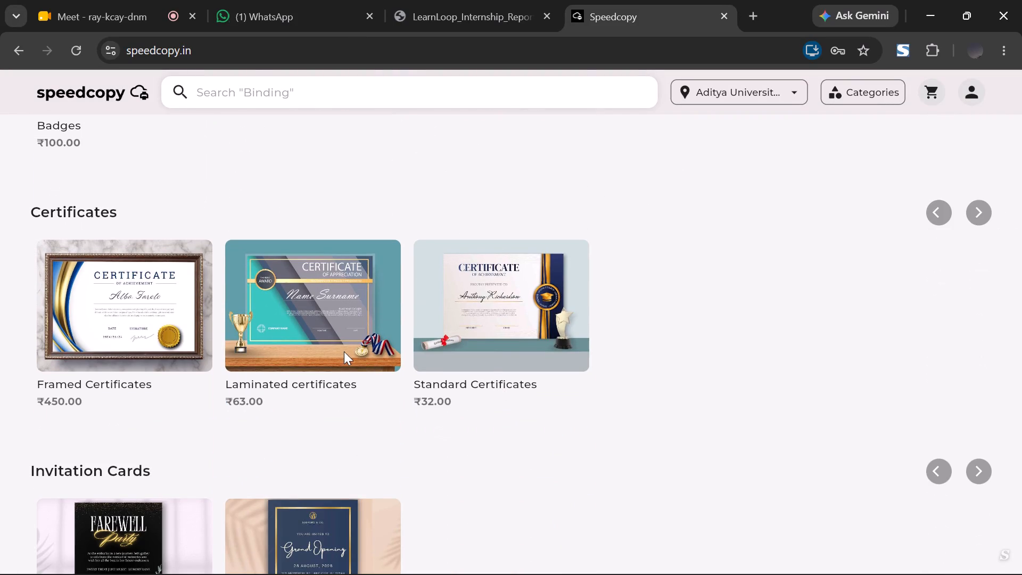
pyautogui.click(491, 316)
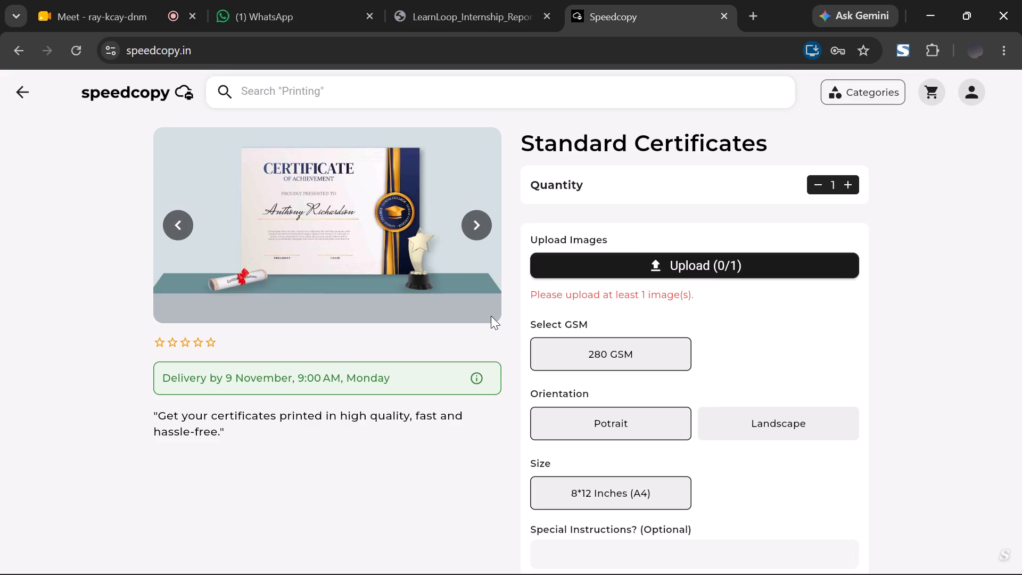
# Upload the file "certificate" from the Downloads folder for the Standard Certificates print and preview the uploaded image.
pyautogui.click(621, 269)
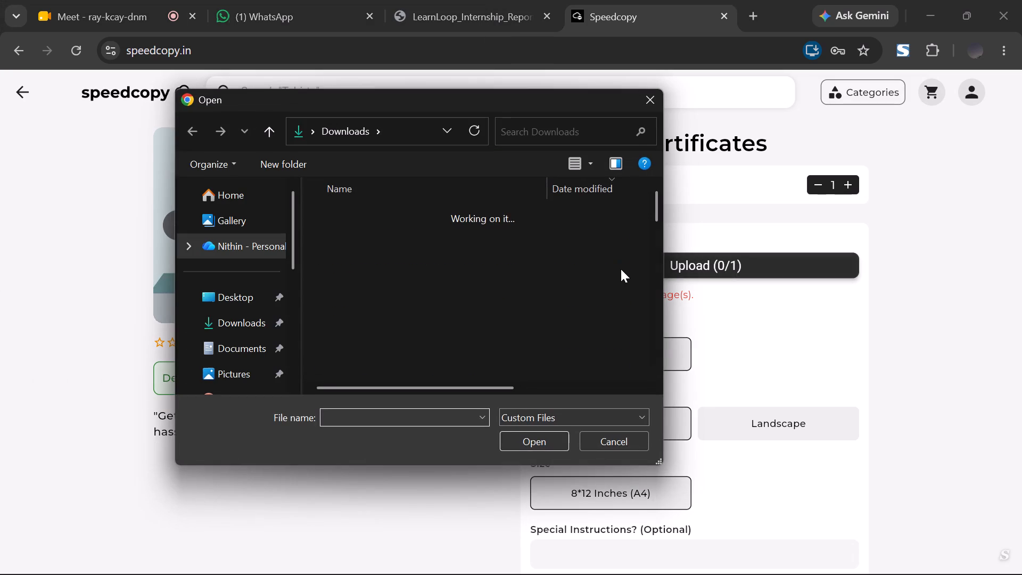
pyautogui.scroll(-1, 532, 319)
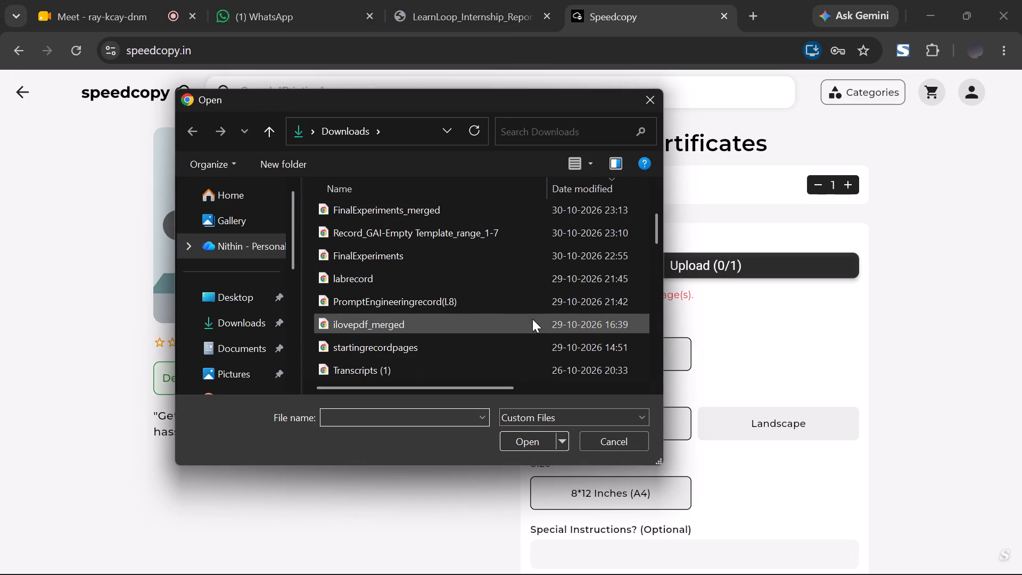
pyautogui.scroll(-1, 532, 319)
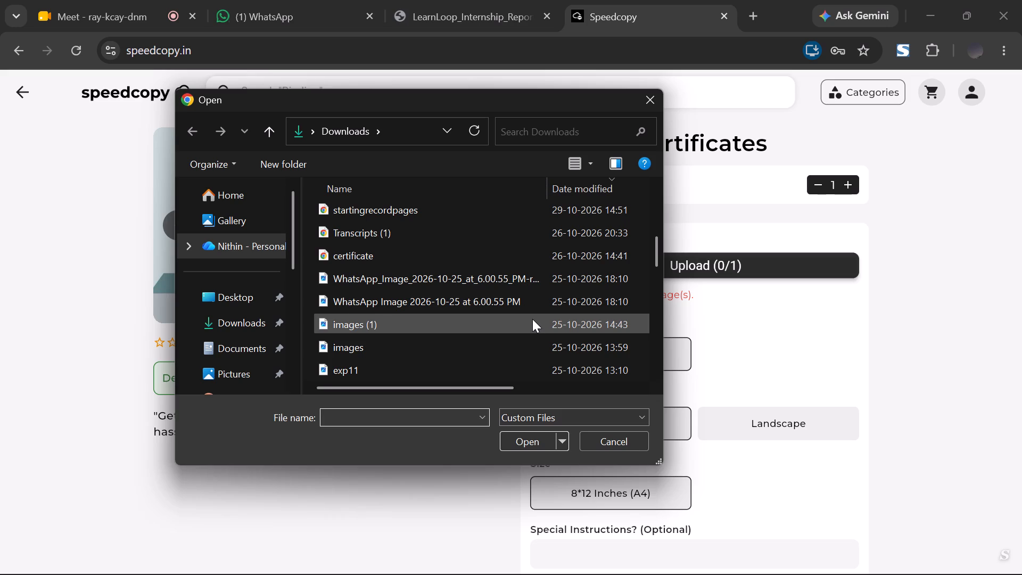
pyautogui.click(554, 254)
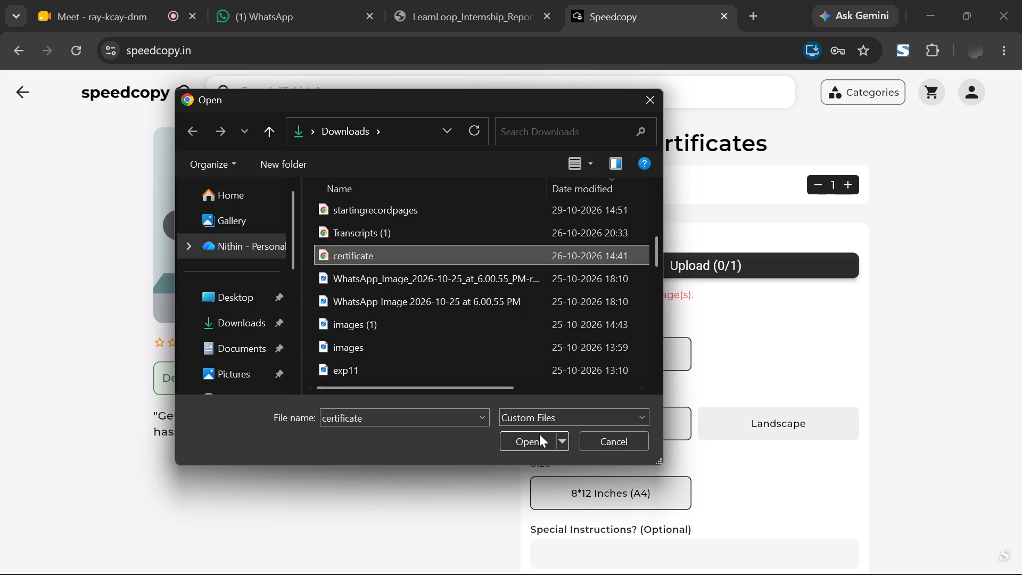
pyautogui.click(533, 438)
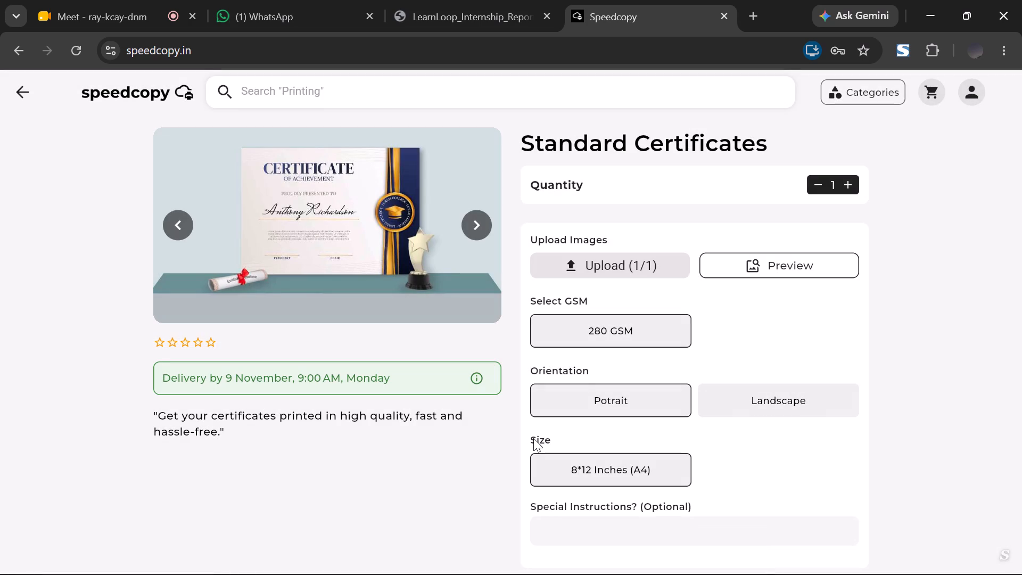
pyautogui.click(739, 256)
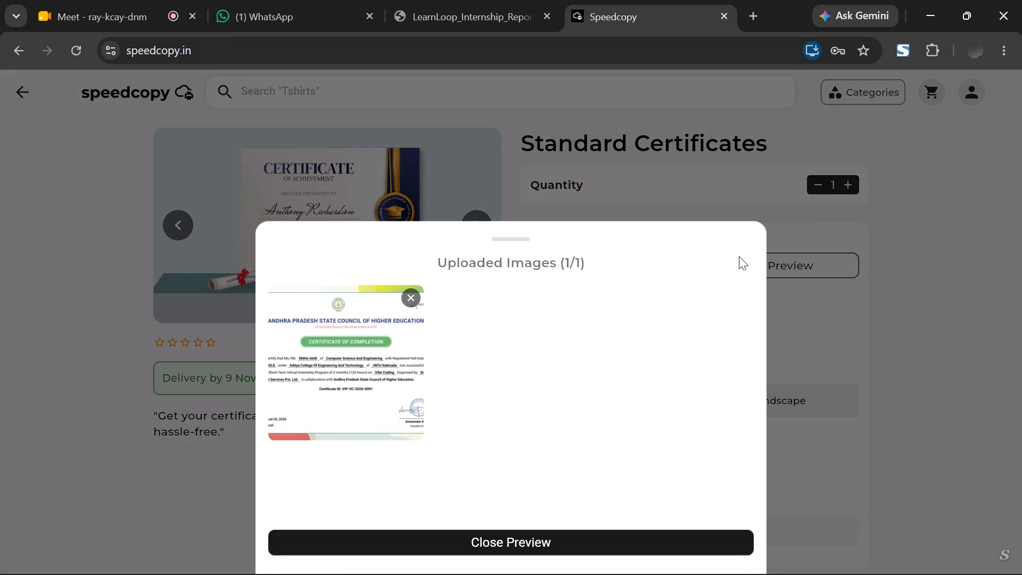
pyautogui.click(811, 313)
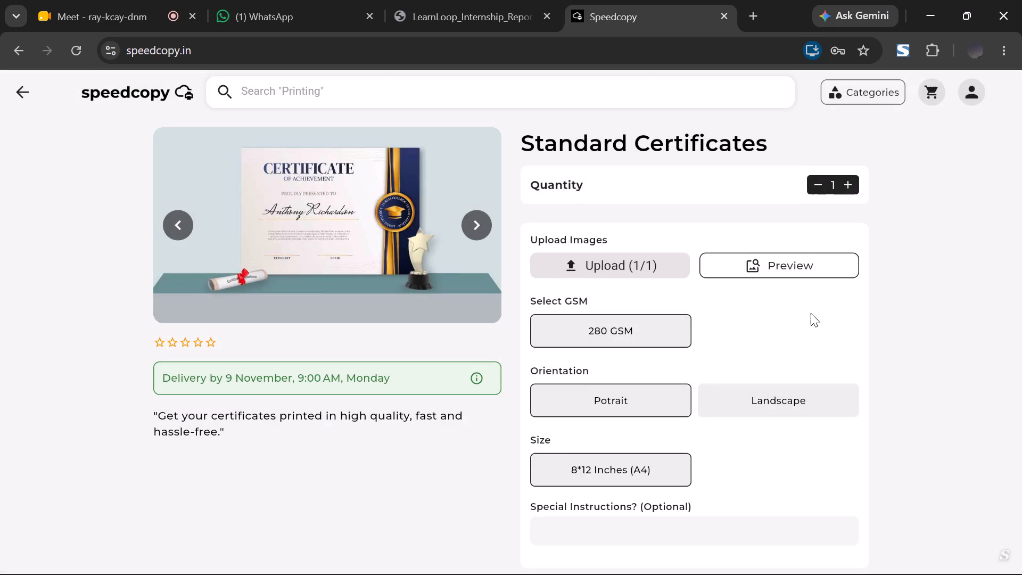
# Add the Standard Certificates item to the cart with its default GSM, orientation and size options.
pyautogui.scroll(-3, 811, 313)
pyautogui.click(761, 484)
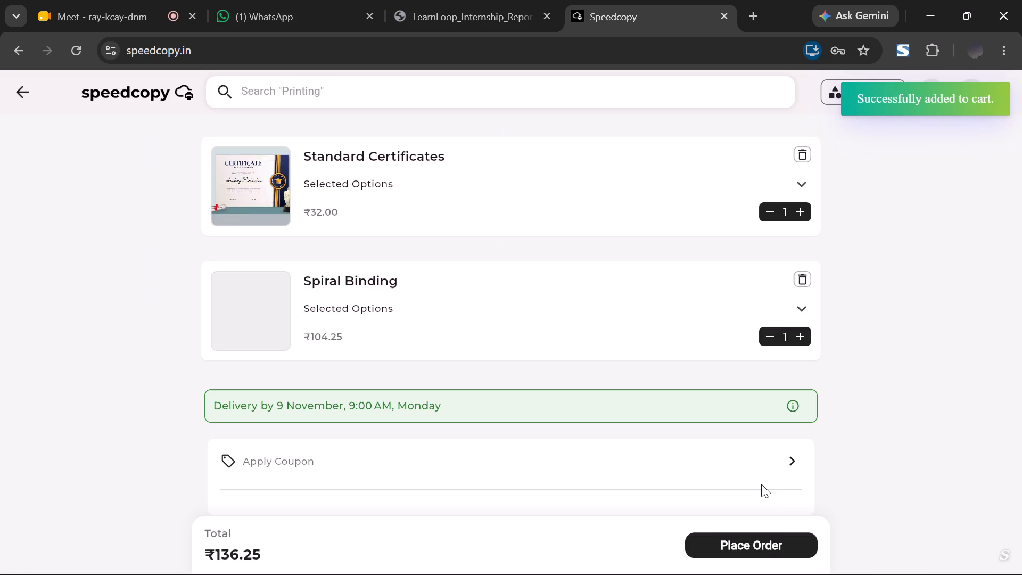
# Review the cart's Standard Certificates and Spiral Binding items, delivery information and order total.
pyautogui.scroll(-3, 912, 375)
pyautogui.scroll(-4, 651, 443)
pyautogui.scroll(6, 651, 443)
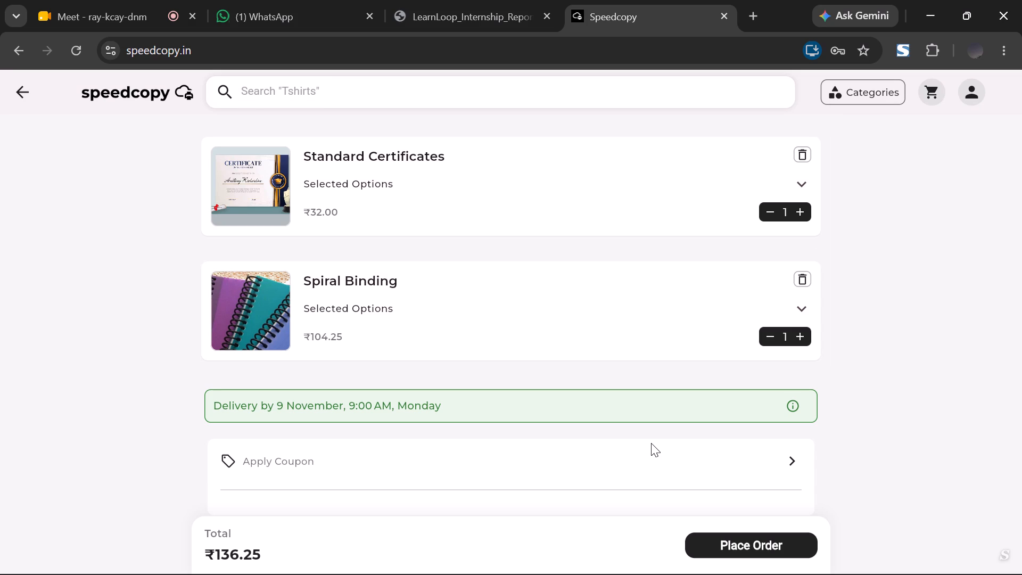
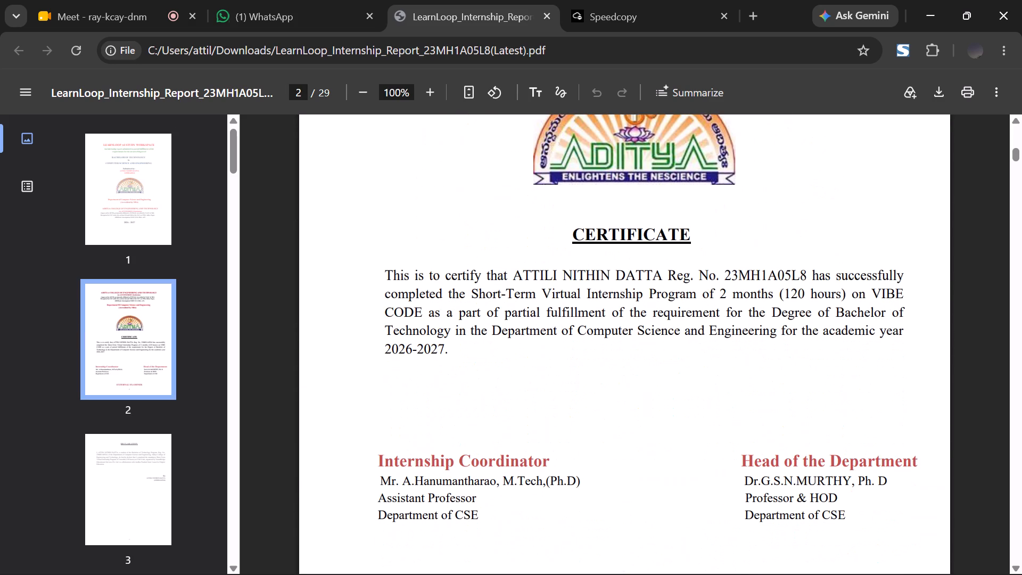
# Review the internship report PDF from the certificate page's text and signatories to the start of the declaration page.
pyautogui.scroll(-1, 770, 352)
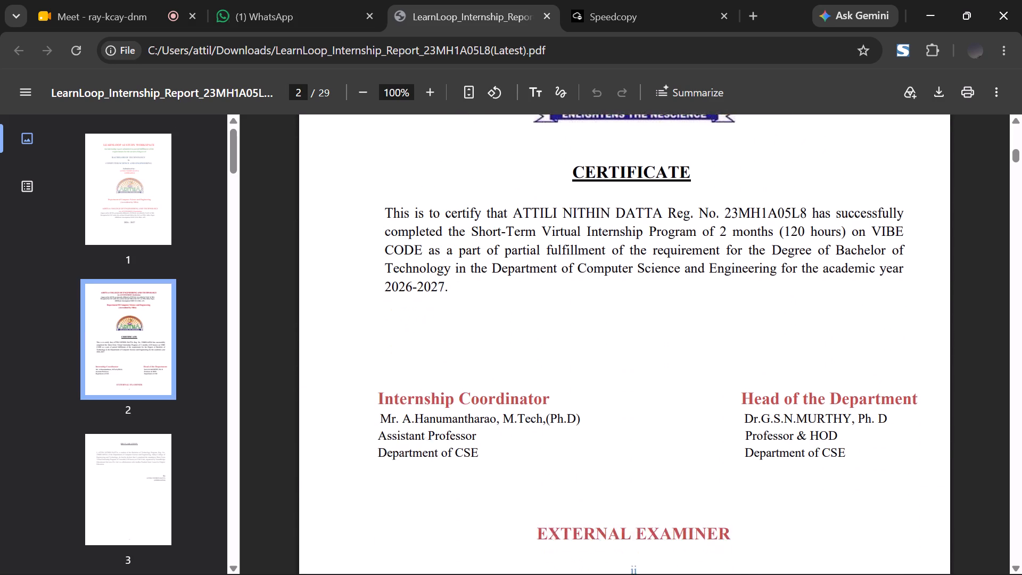
pyautogui.scroll(-6, 770, 352)
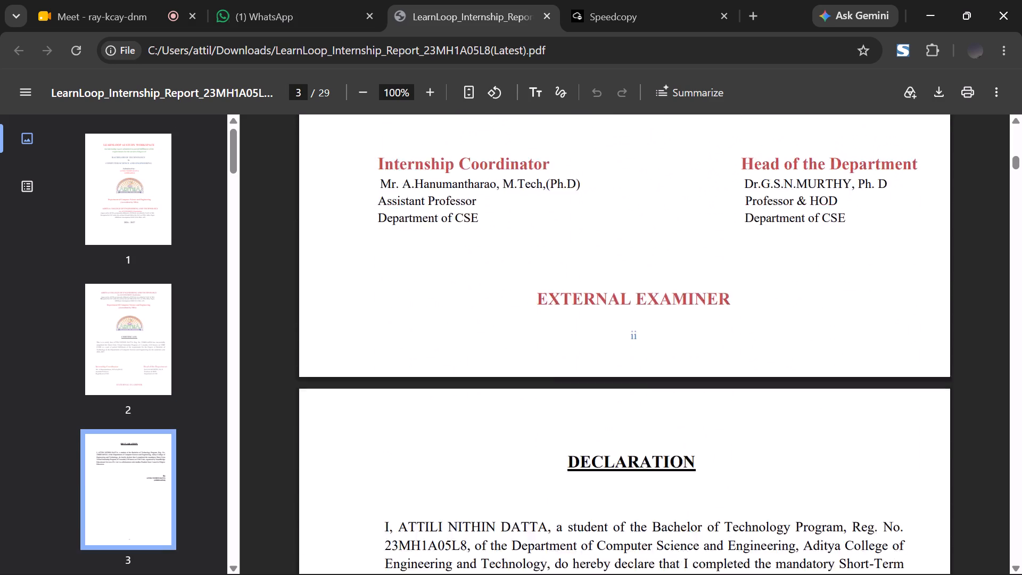
# Review the internship report PDF from the declaration page through the completion certificate, acknowledgement and vision and mission pages to the index.
pyautogui.scroll(-1, 770, 352)
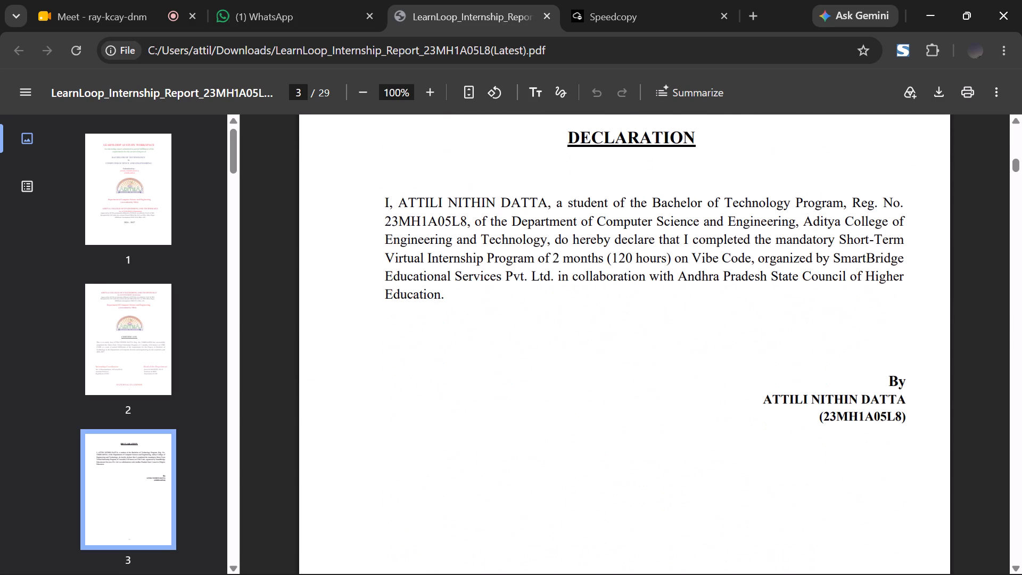
pyautogui.scroll(-7, 770, 352)
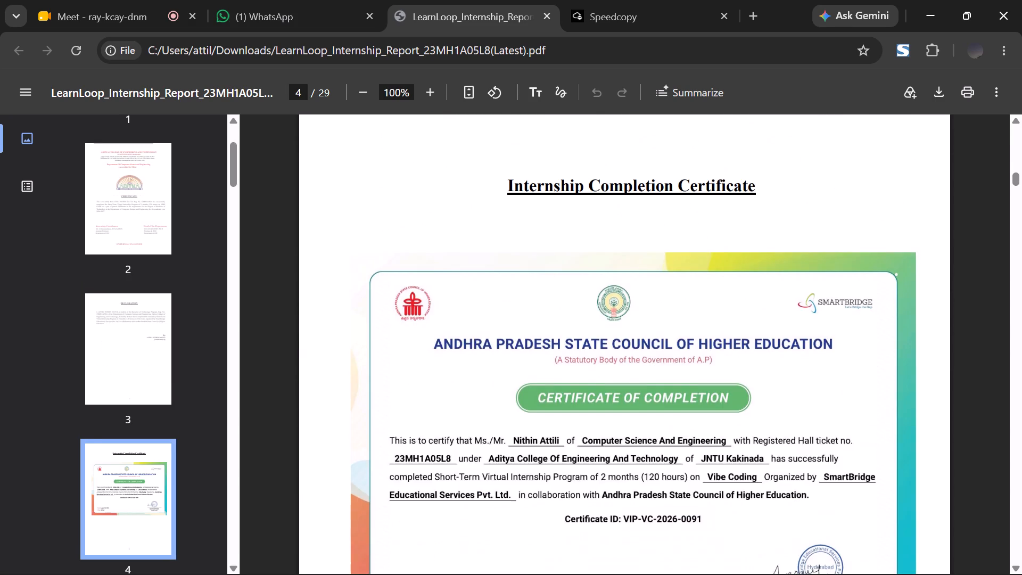
pyautogui.scroll(-6, 770, 352)
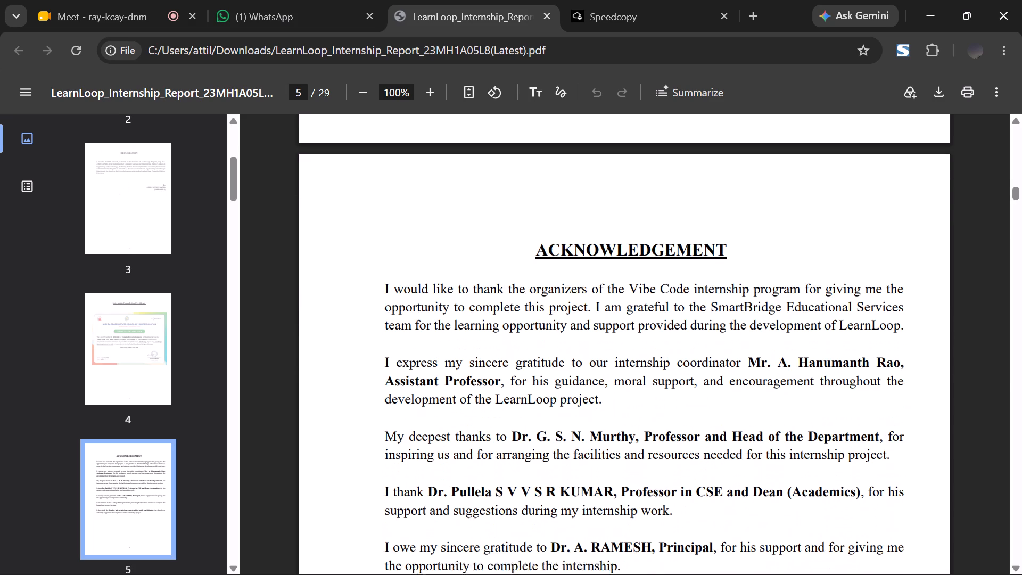
pyautogui.scroll(-2, 770, 352)
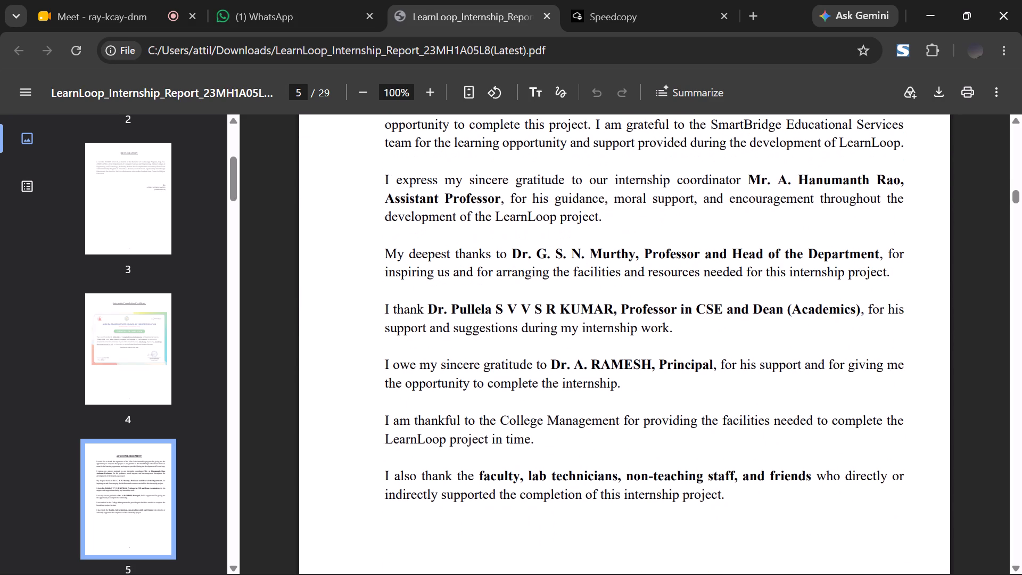
pyautogui.scroll(-6, 770, 352)
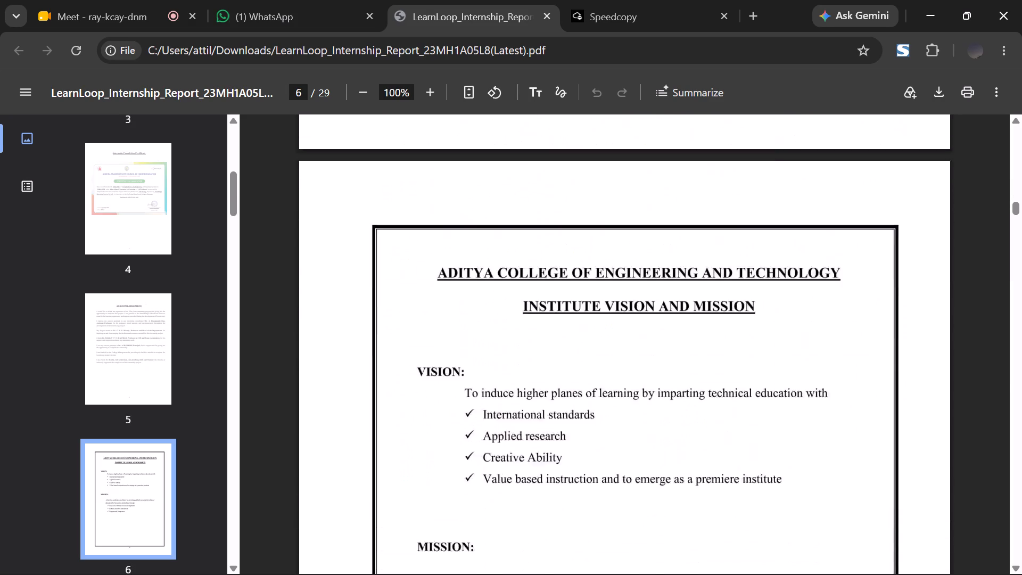
pyautogui.scroll(-6, 770, 352)
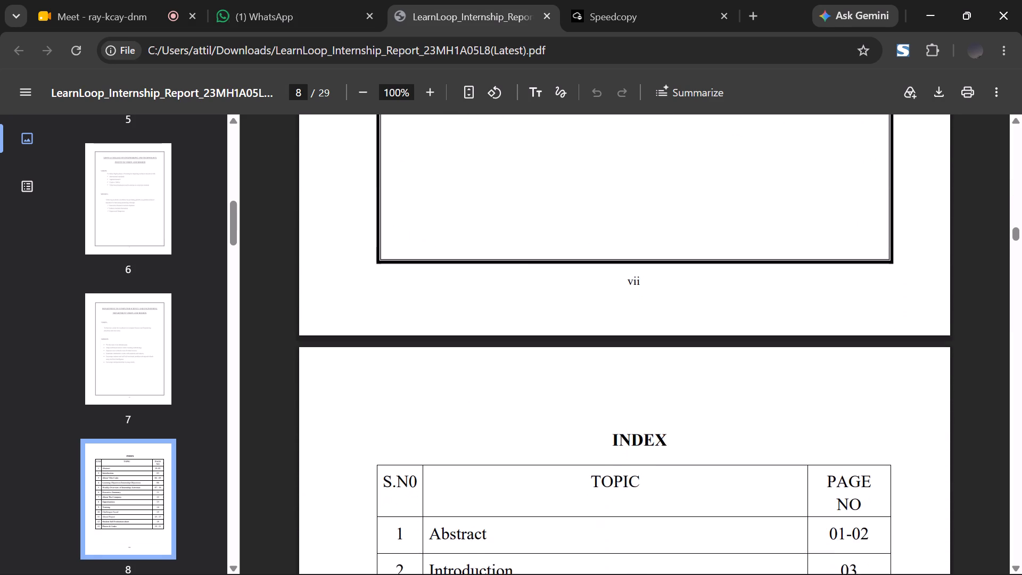
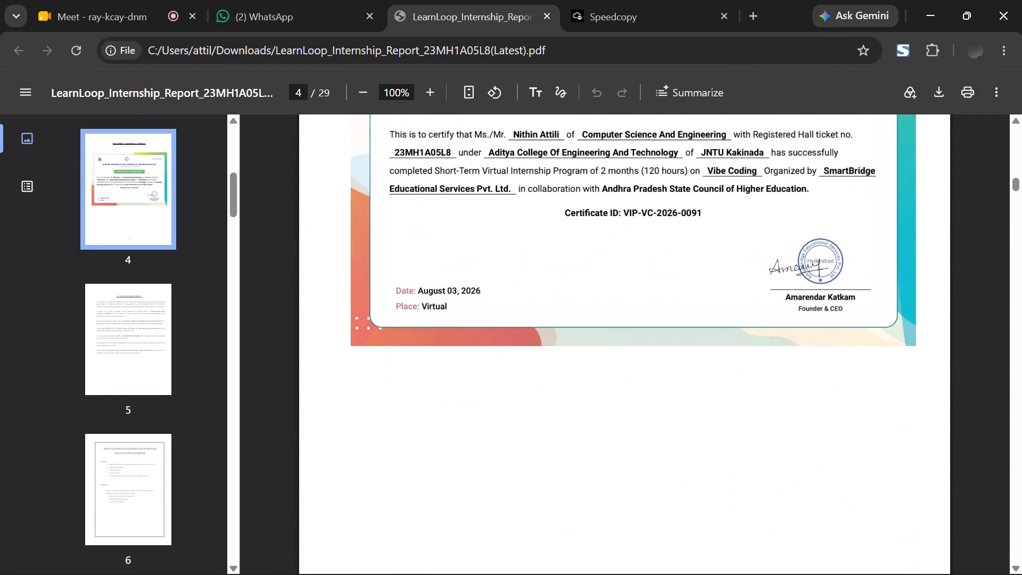
# Review the internship report PDF from the acknowledgement through the vision and mission pages, index, introduction and weekly activity tables to the Executive Summary.
pyautogui.scroll(-6, 719, 292)
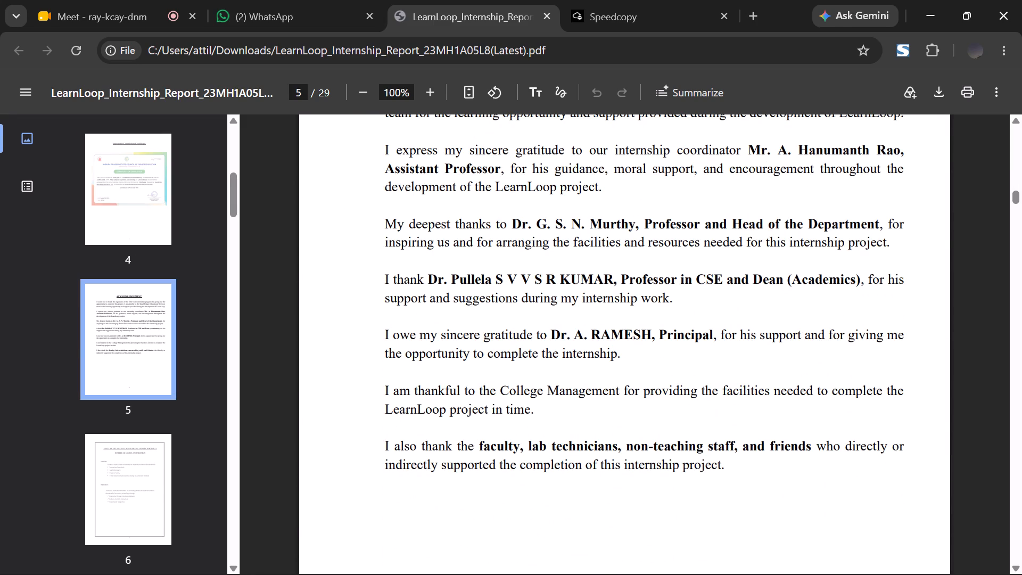
pyautogui.scroll(-8, 726, 256)
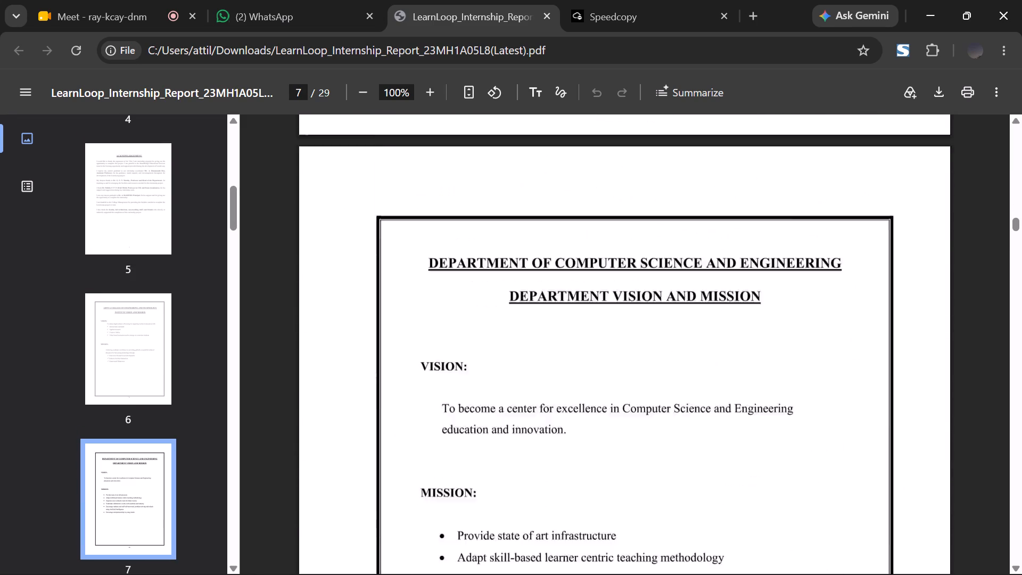
pyautogui.scroll(-10, 726, 256)
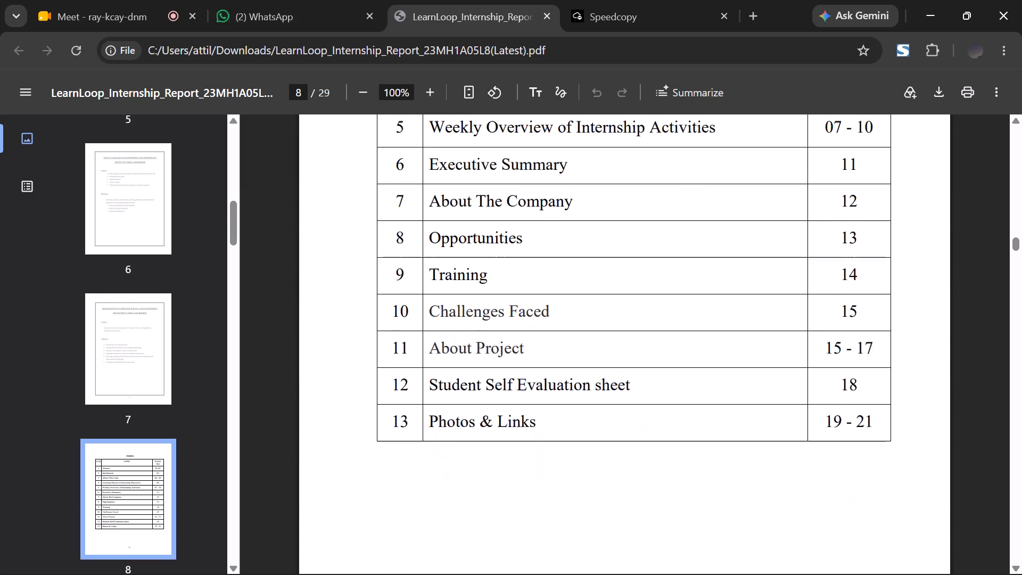
pyautogui.scroll(-10, 726, 256)
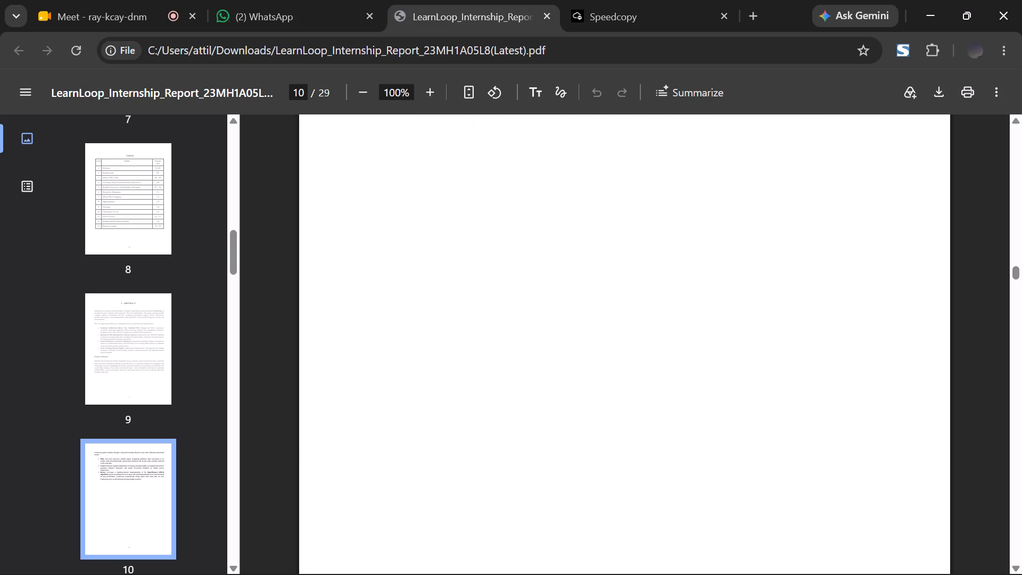
pyautogui.scroll(-5, 726, 256)
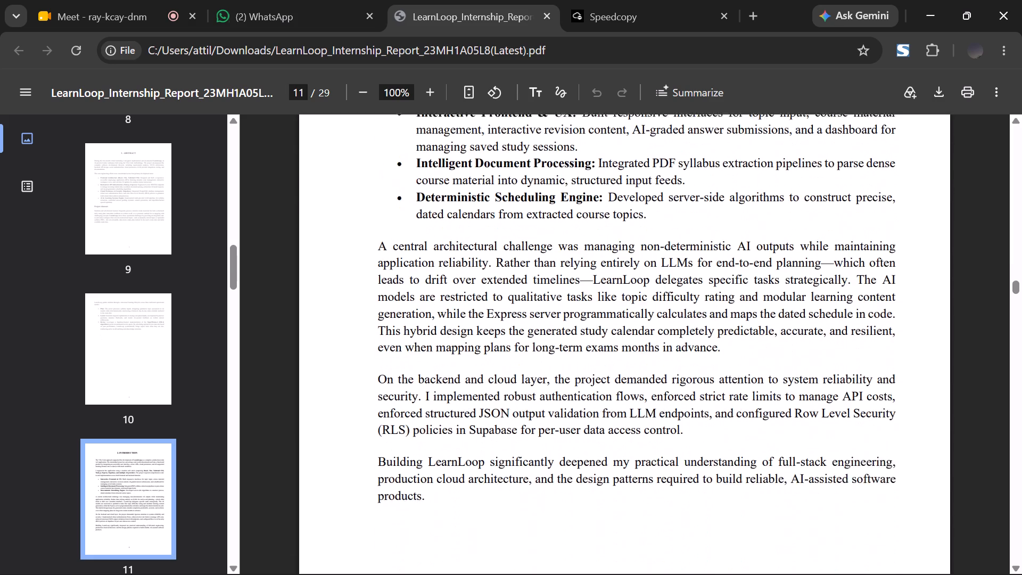
pyautogui.scroll(-14, 726, 256)
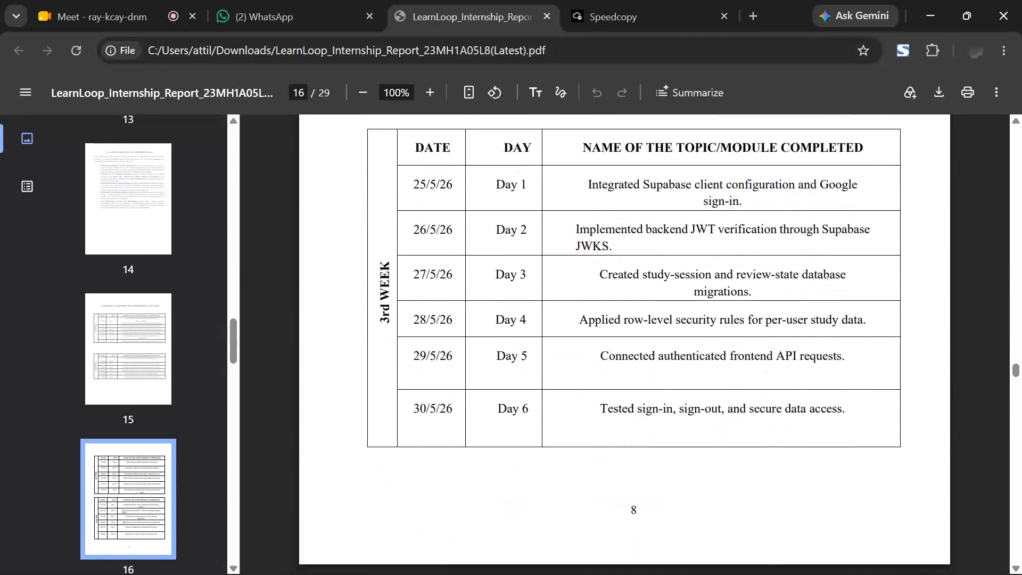
pyautogui.scroll(-2, 726, 256)
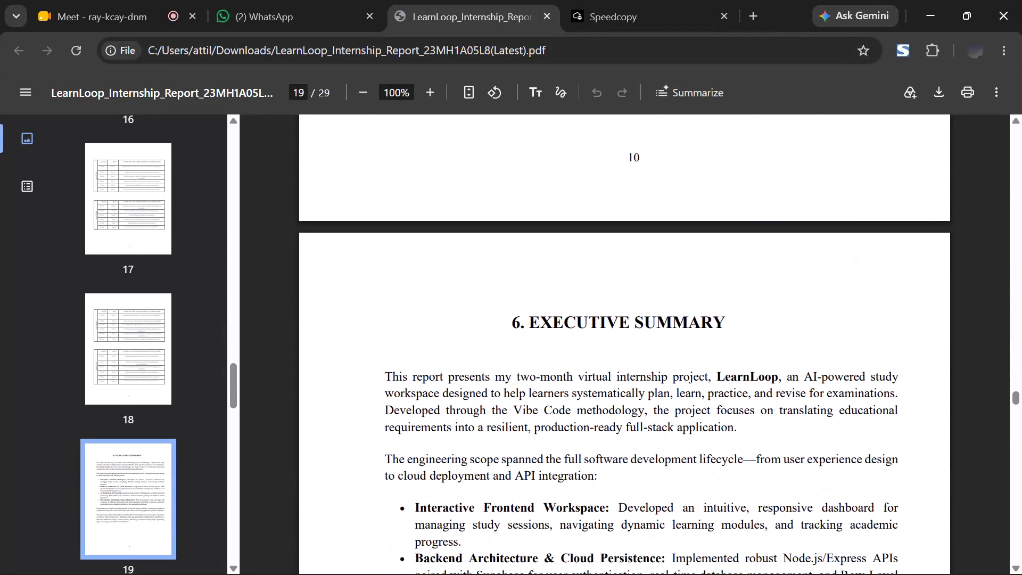
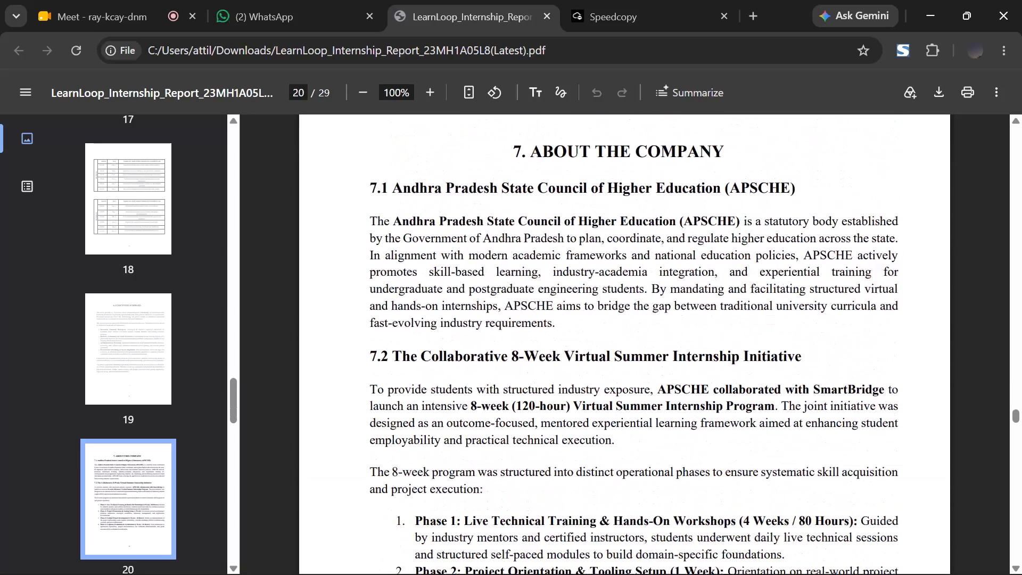
# Review the internship report PDF from the About the Company section to its last page, and go back up to the vision and mission pages.
pyautogui.scroll(-7, 726, 256)
pyautogui.scroll(3, 726, 256)
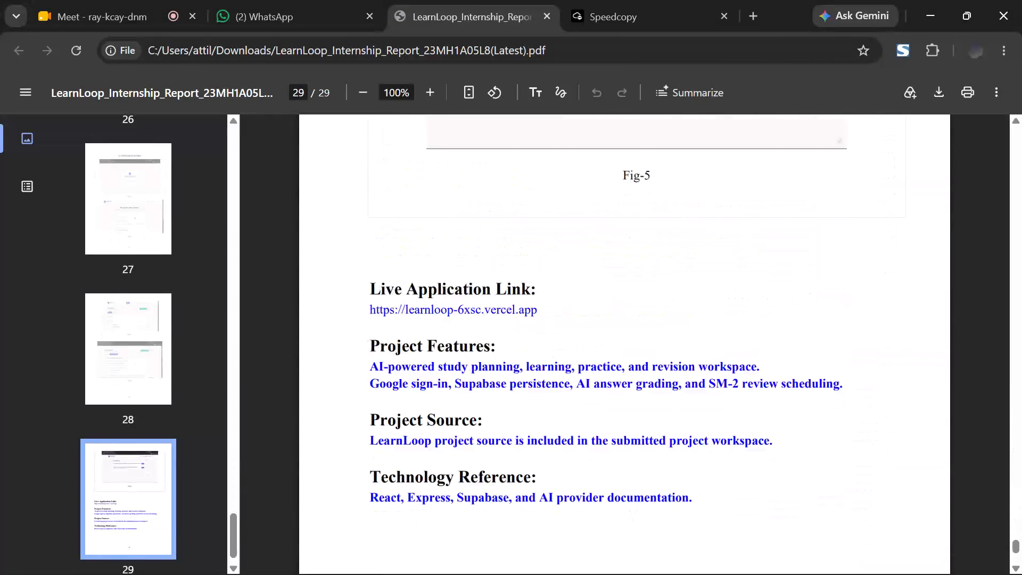
pyautogui.scroll(19, 726, 256)
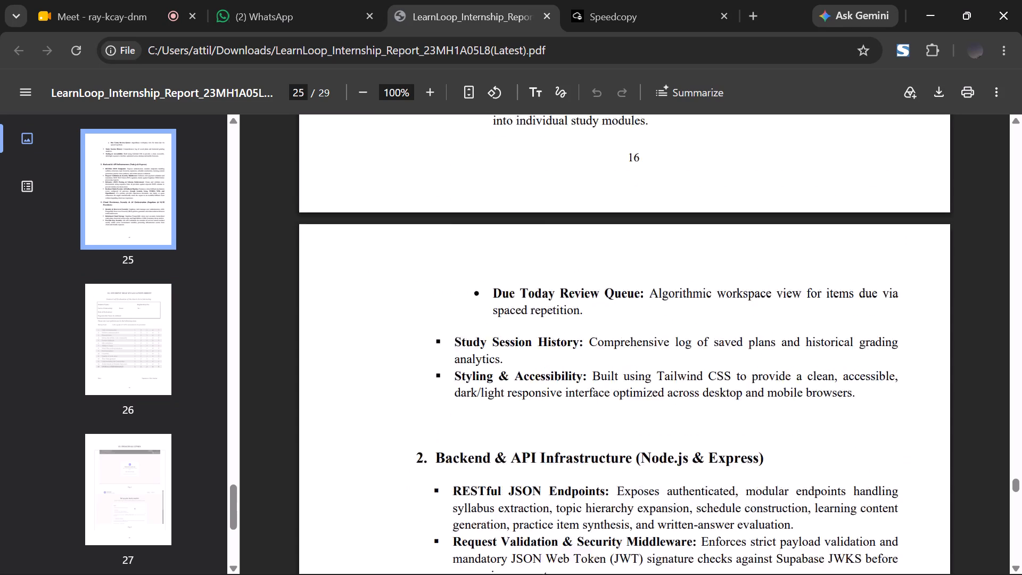
pyautogui.scroll(18, 726, 256)
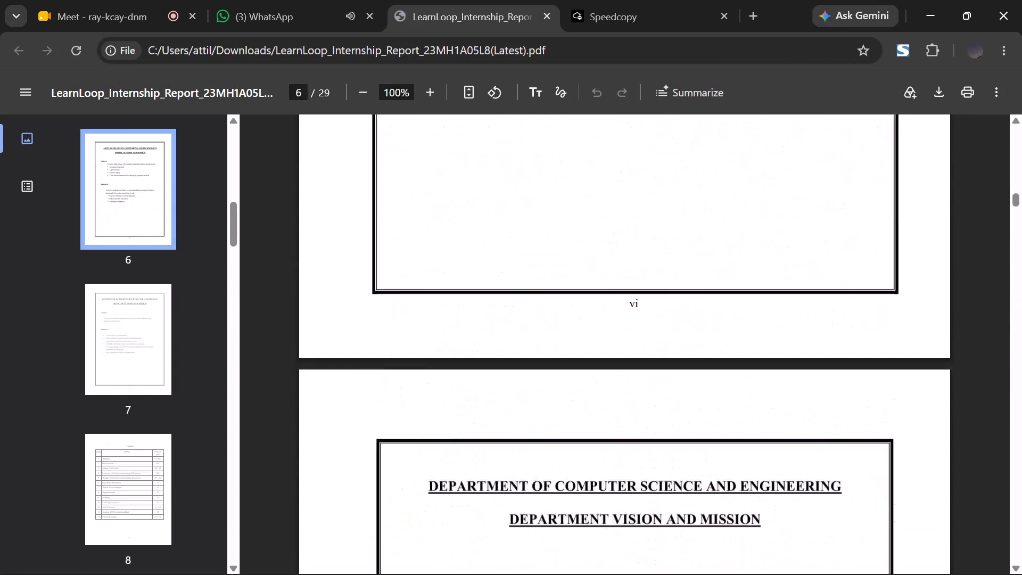
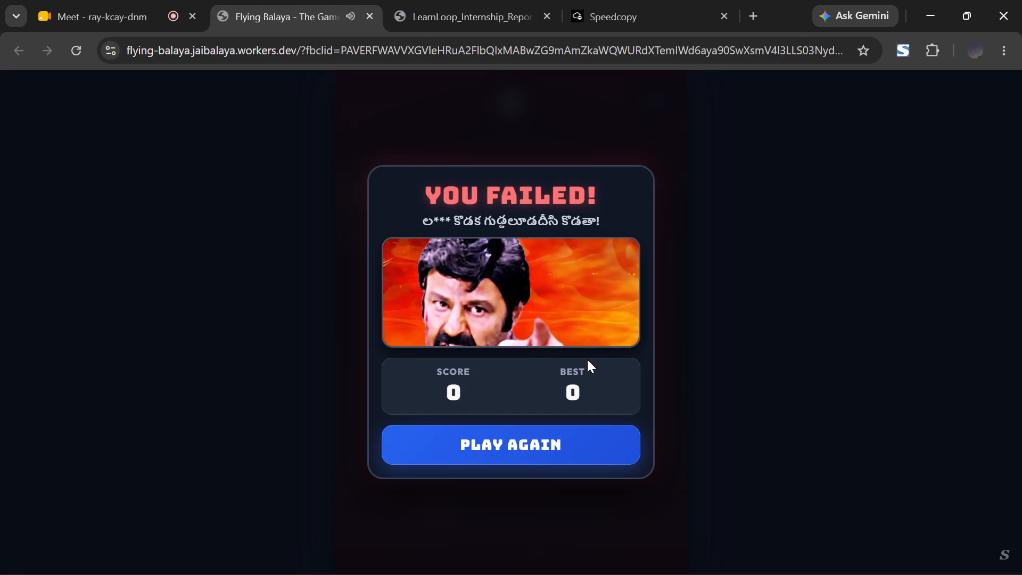
# Start another round of the Flying Balaya game after the failed attempt.
pyautogui.click(545, 449)
pyautogui.moveTo(535, 395); pyautogui.dragTo(541, 351)
pyautogui.tripleClick(541, 351)
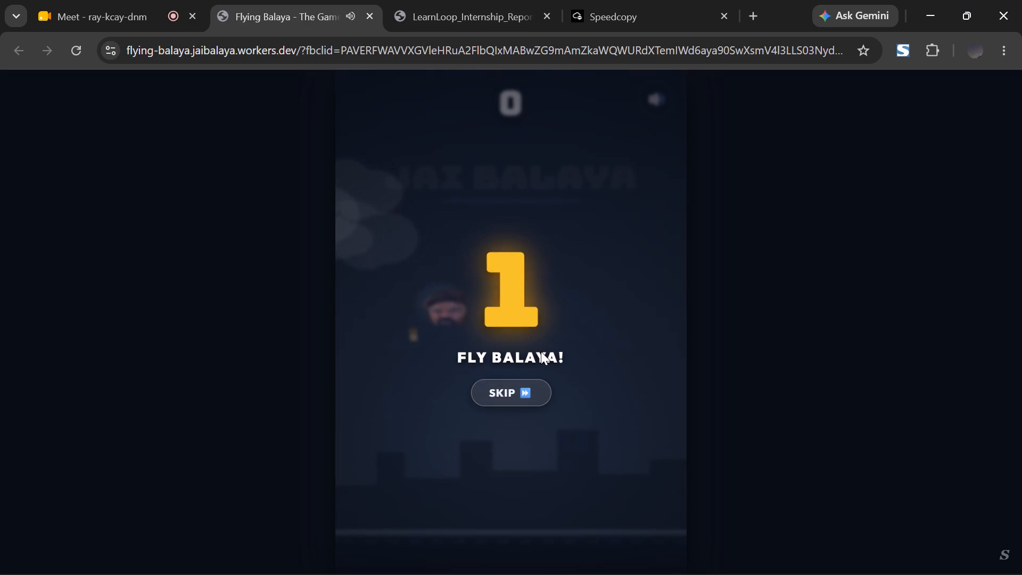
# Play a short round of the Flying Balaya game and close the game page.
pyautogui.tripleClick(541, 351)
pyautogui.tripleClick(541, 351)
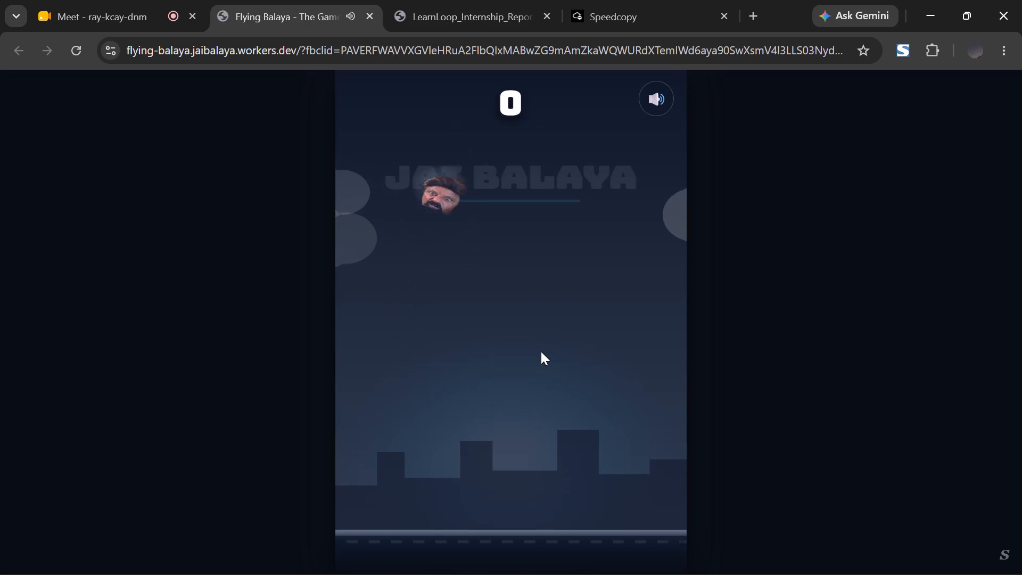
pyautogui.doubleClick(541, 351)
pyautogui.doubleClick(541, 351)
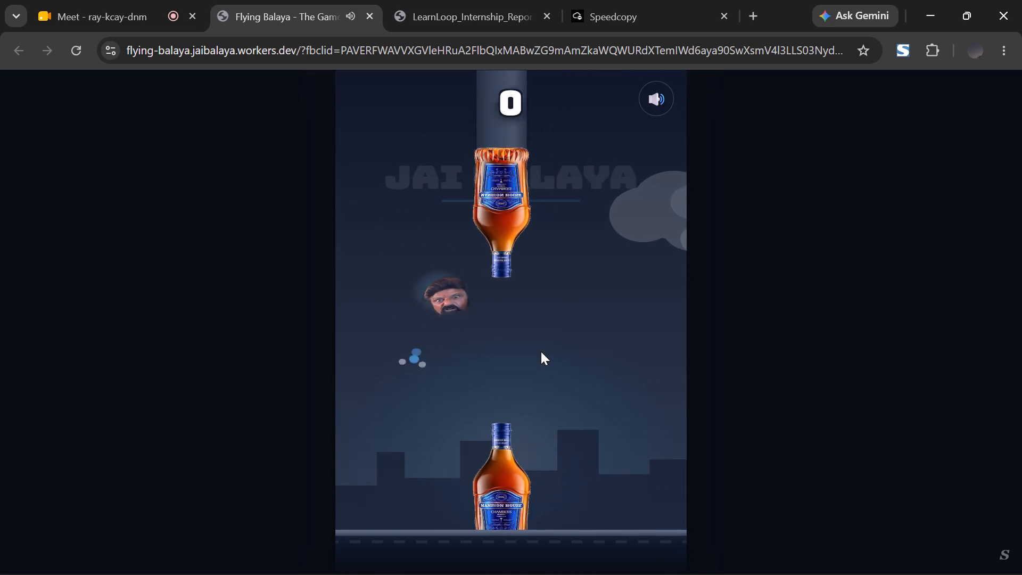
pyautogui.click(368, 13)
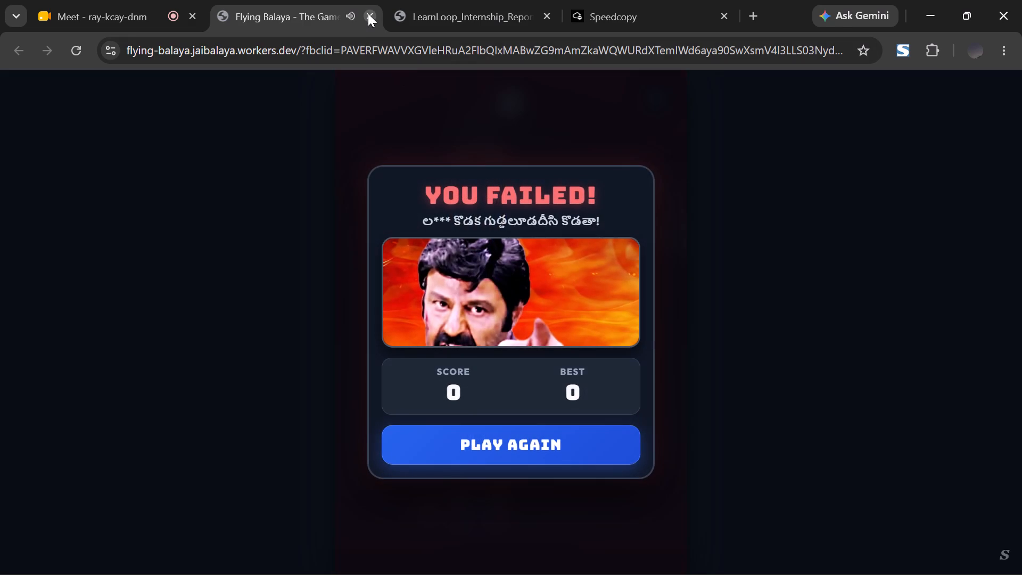